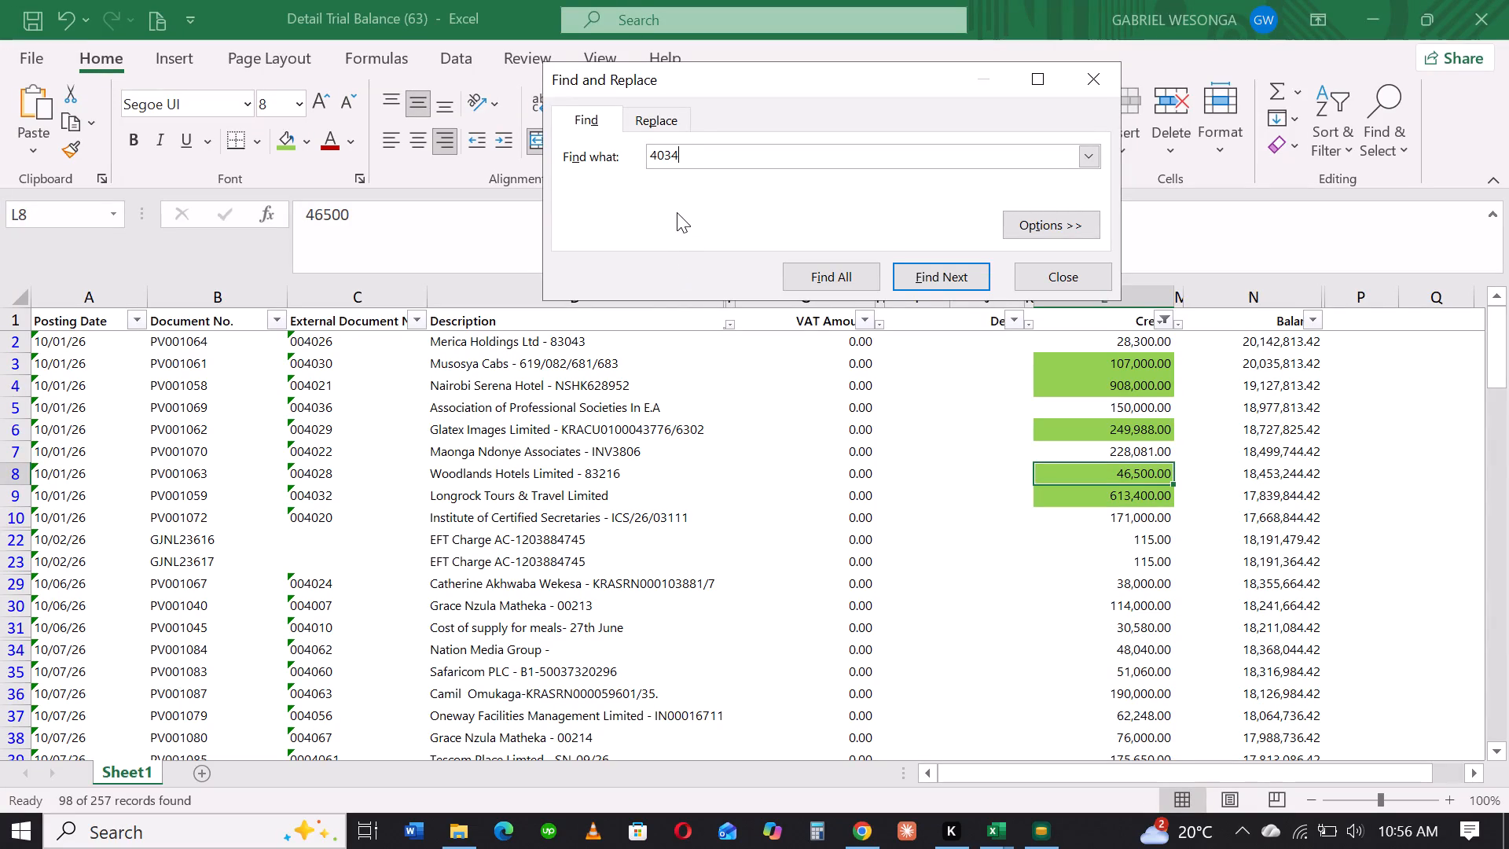
Fill the 150,000.00 credit cell of the Association of Professional Societies In E.A row green.
click(1141, 405)
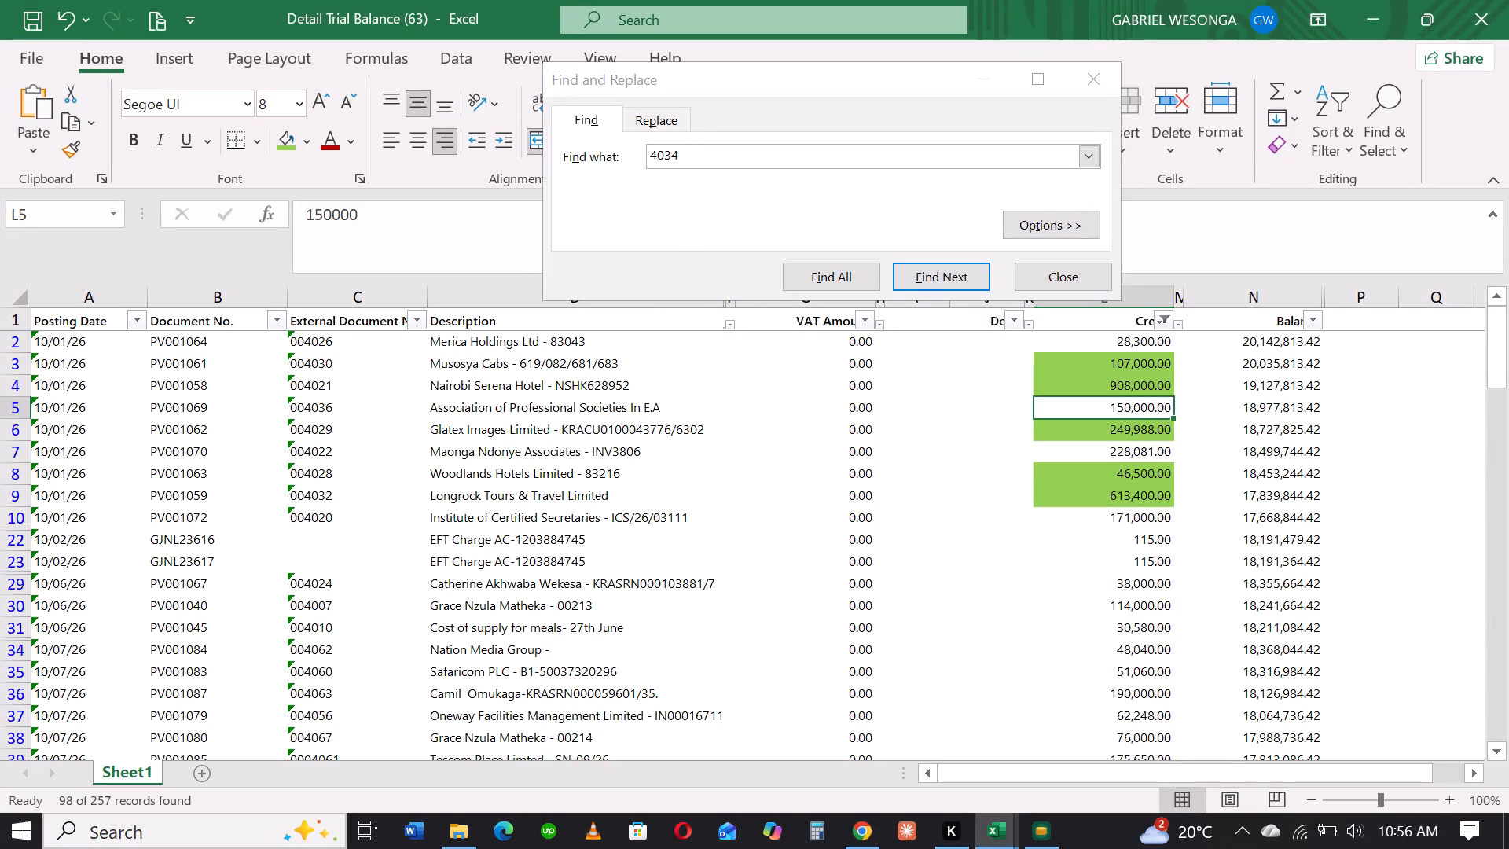
click(283, 148)
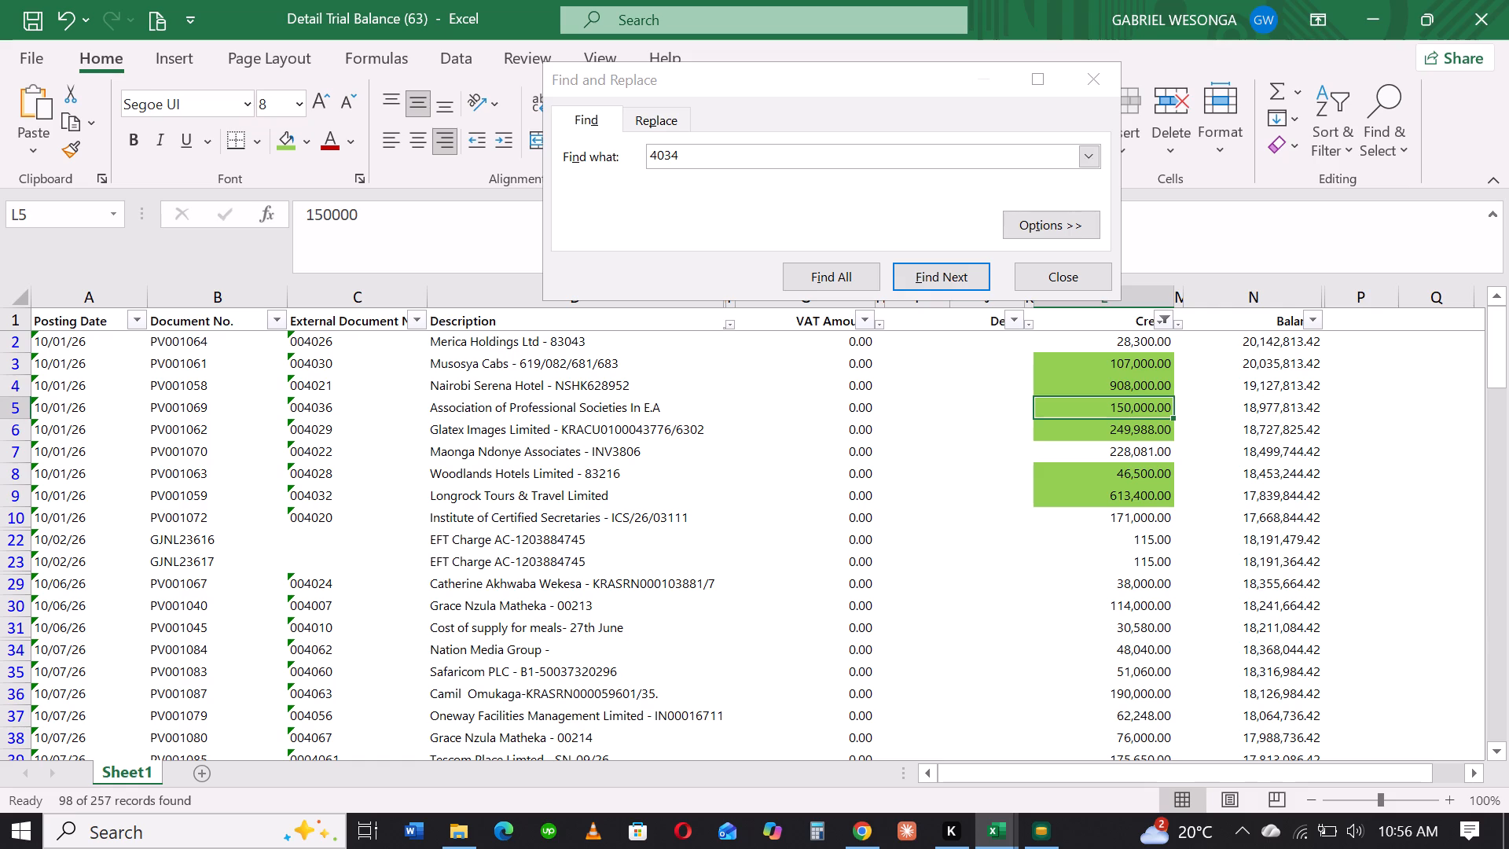
Search the trial balance sheet for 4038.
drag(705, 149, 637, 146)
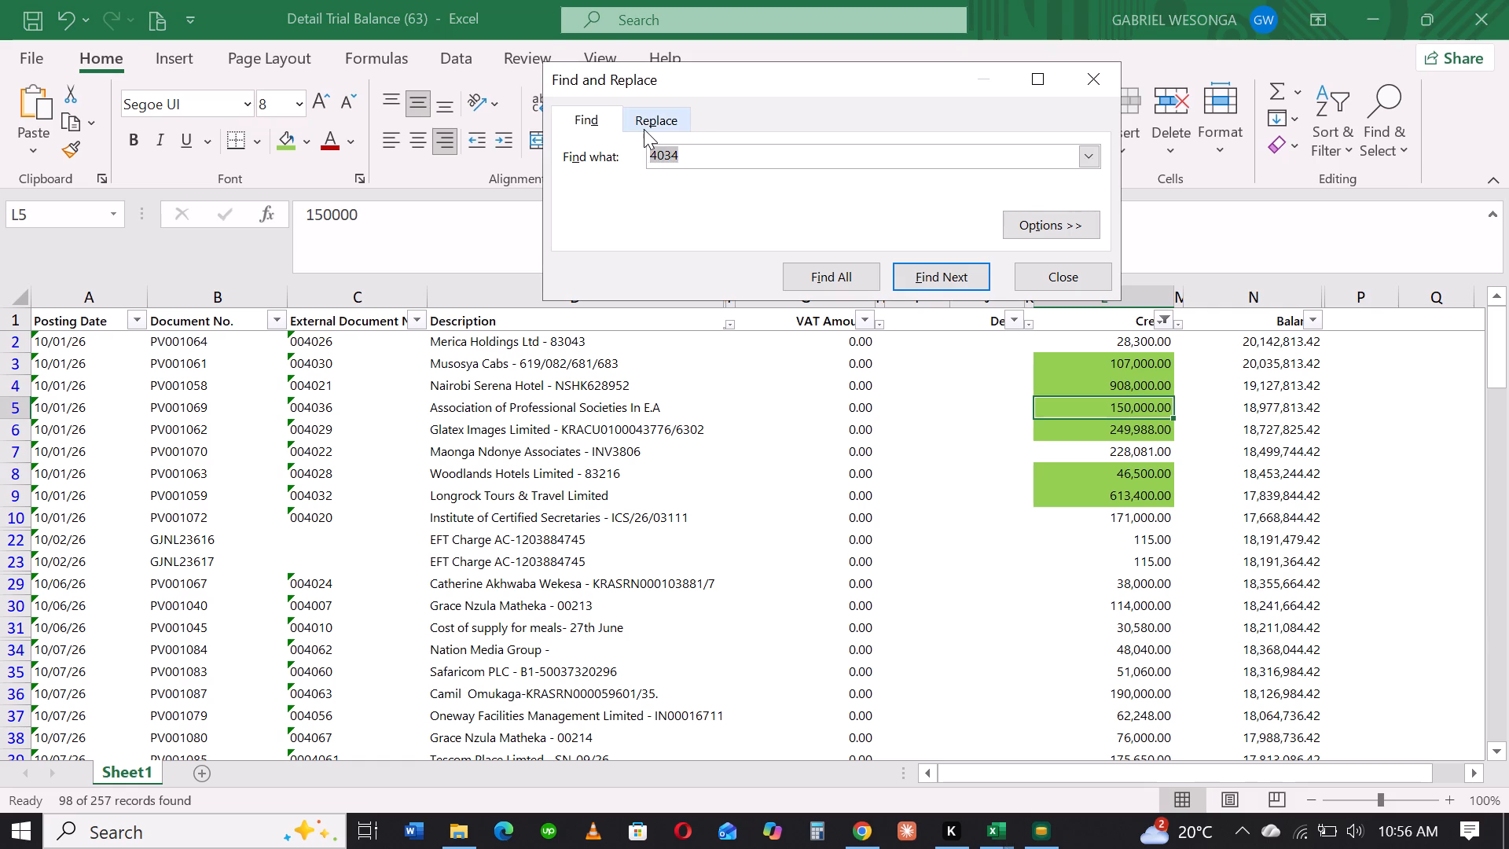
text(4038)
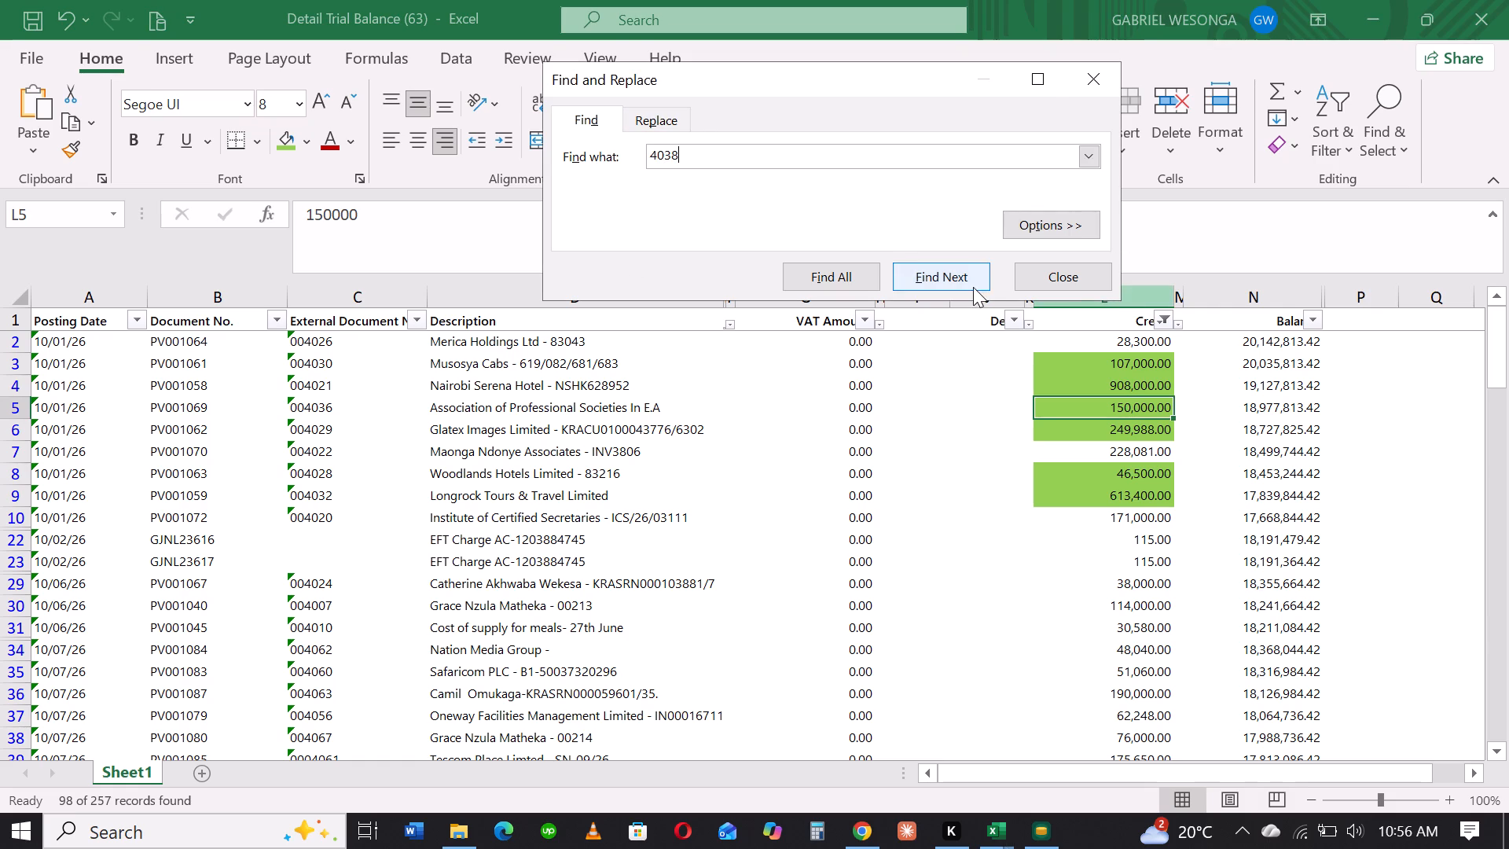
click(966, 278)
click(758, 483)
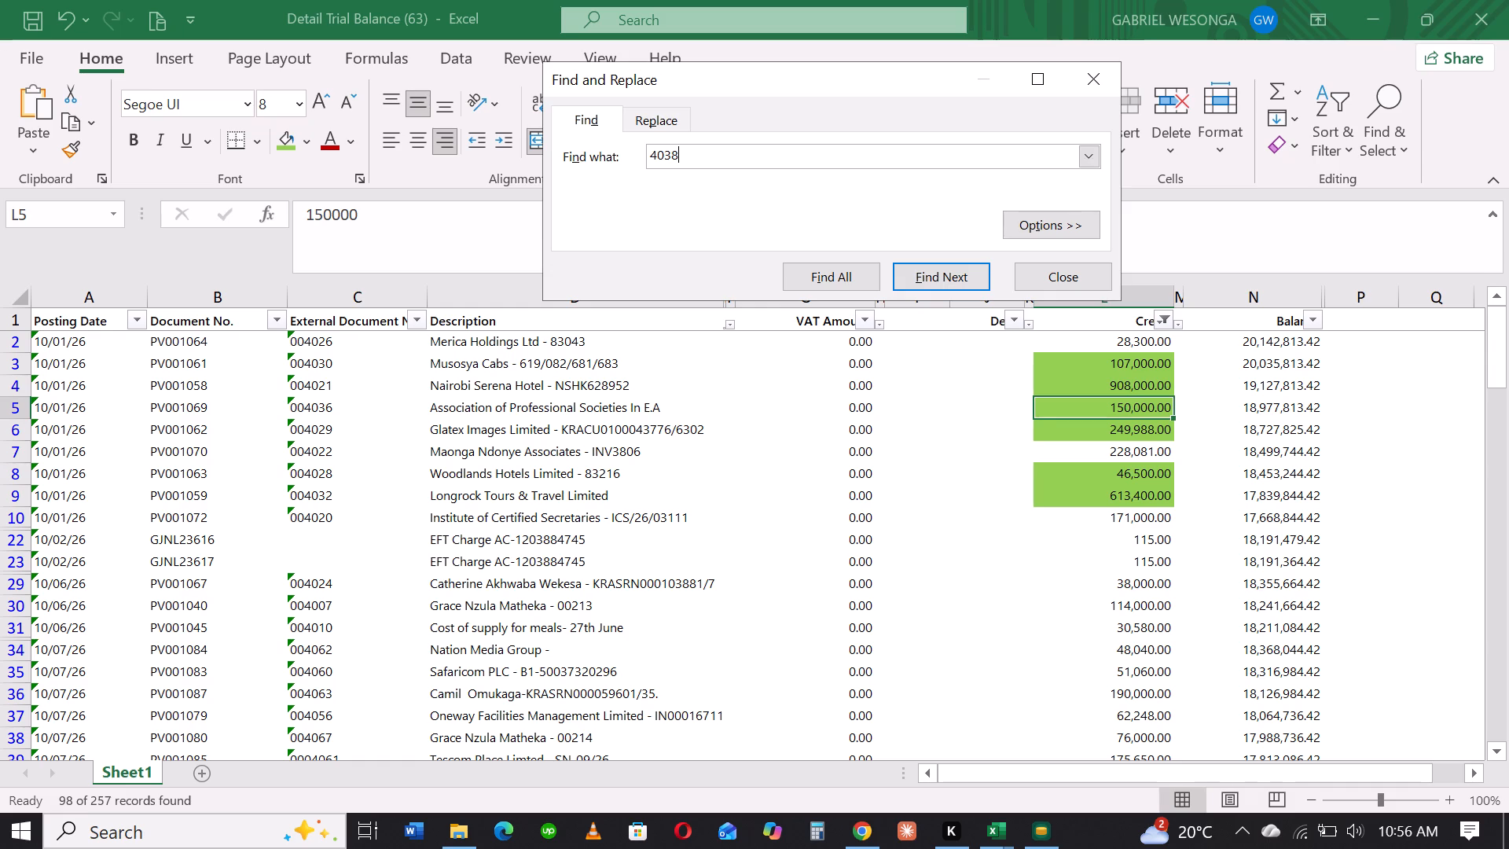
click(1483, 752)
triple_click(1503, 746)
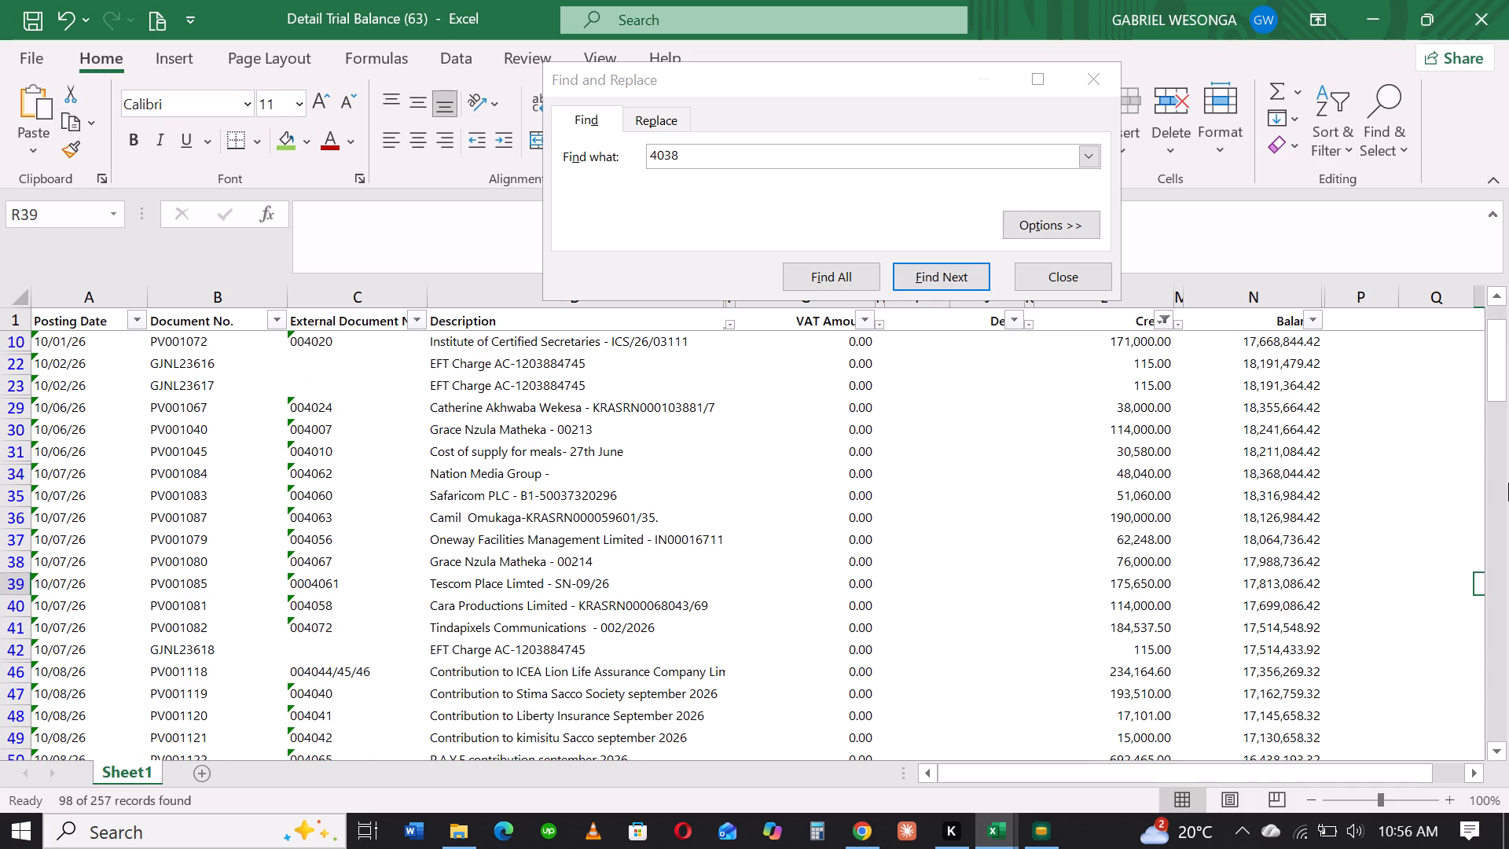
drag(1499, 390, 1467, 224)
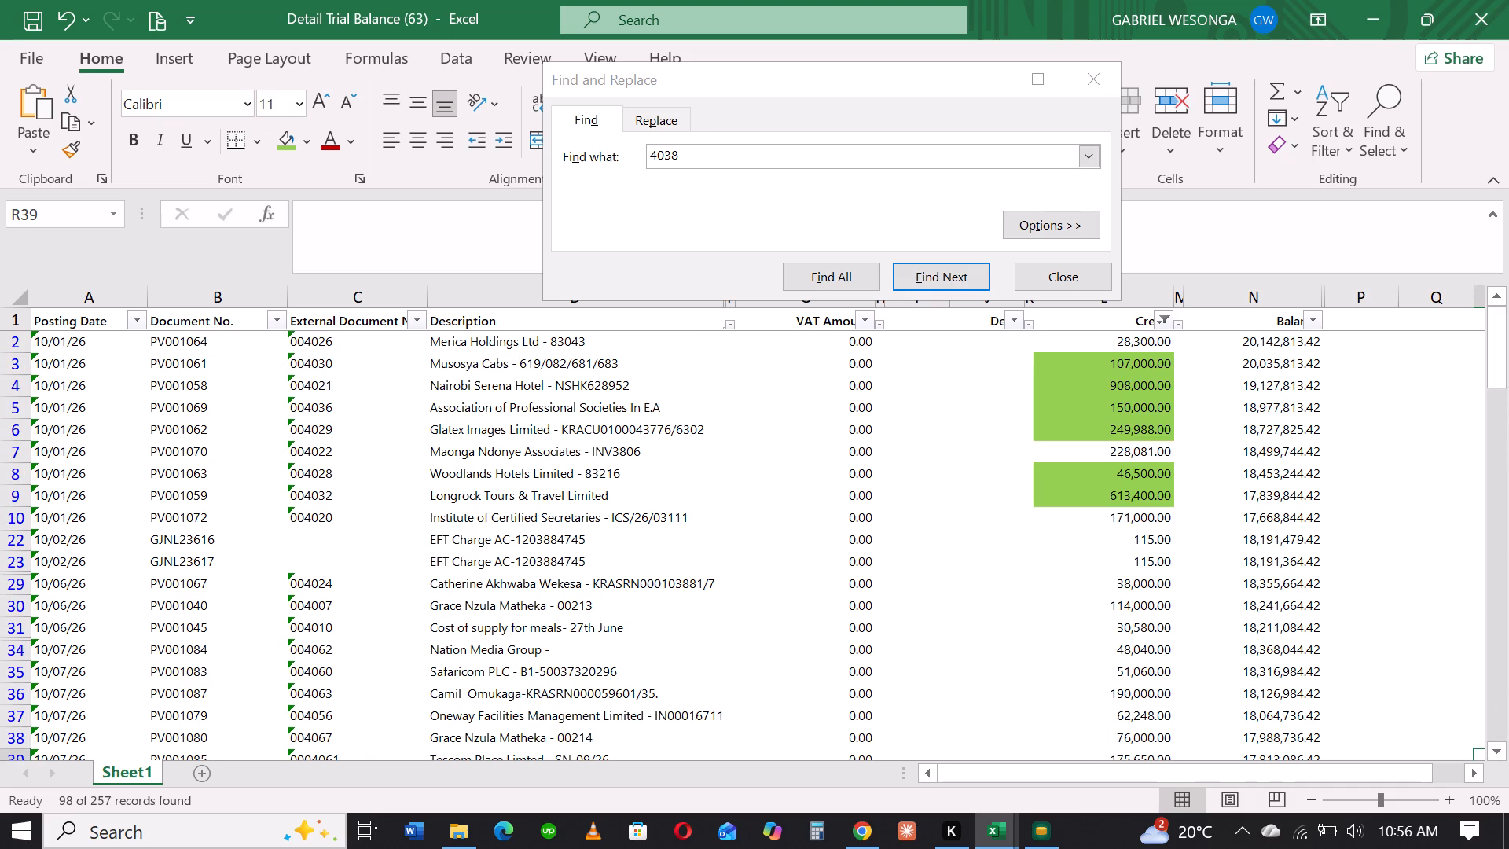
Search the trial balance sheet for the amount 228081, repeating the search from other cells in the credit column.
drag(745, 148, 442, 148)
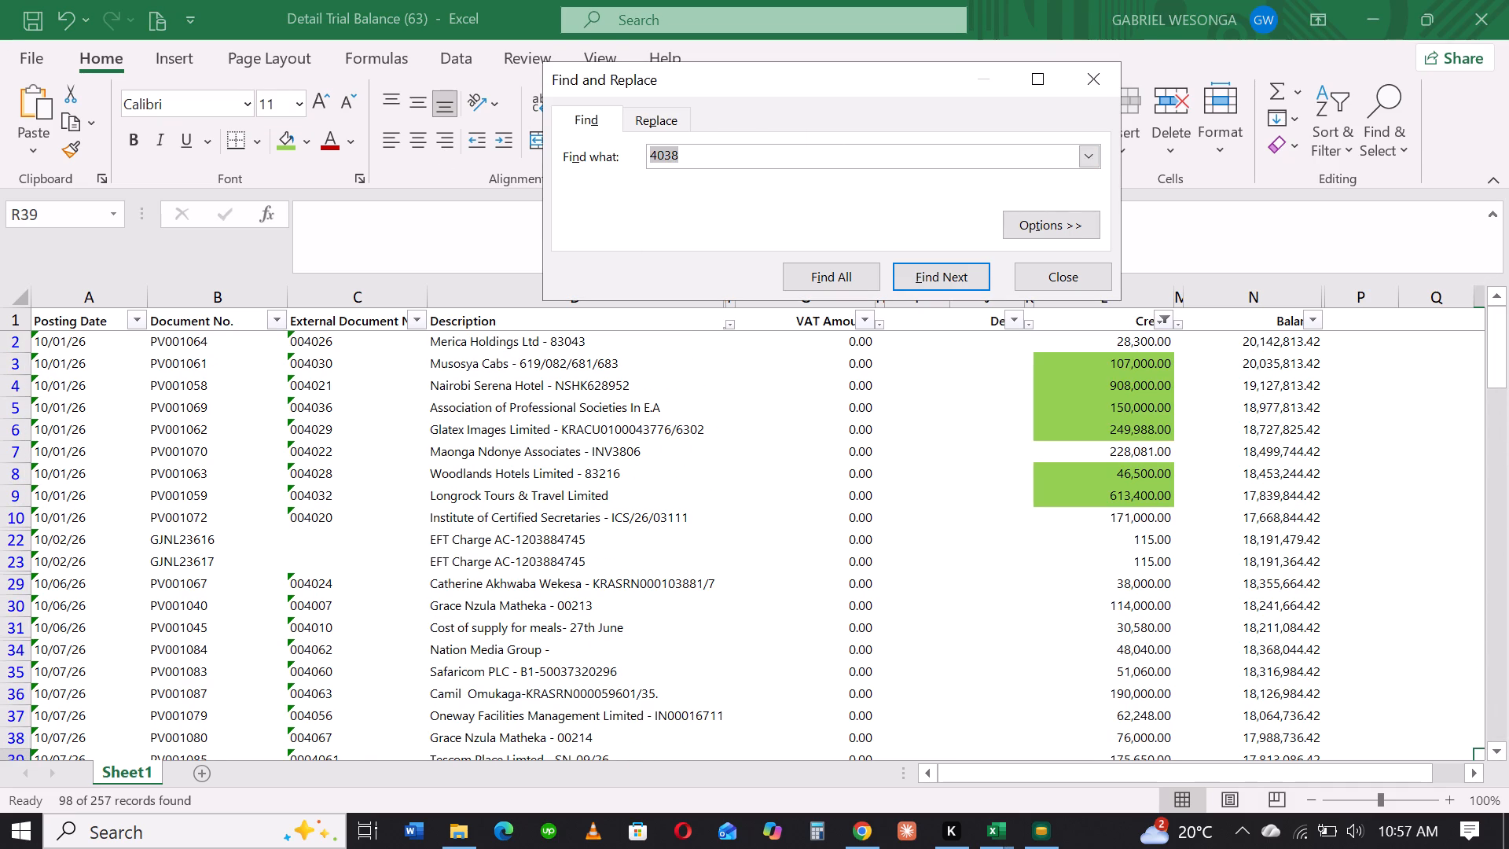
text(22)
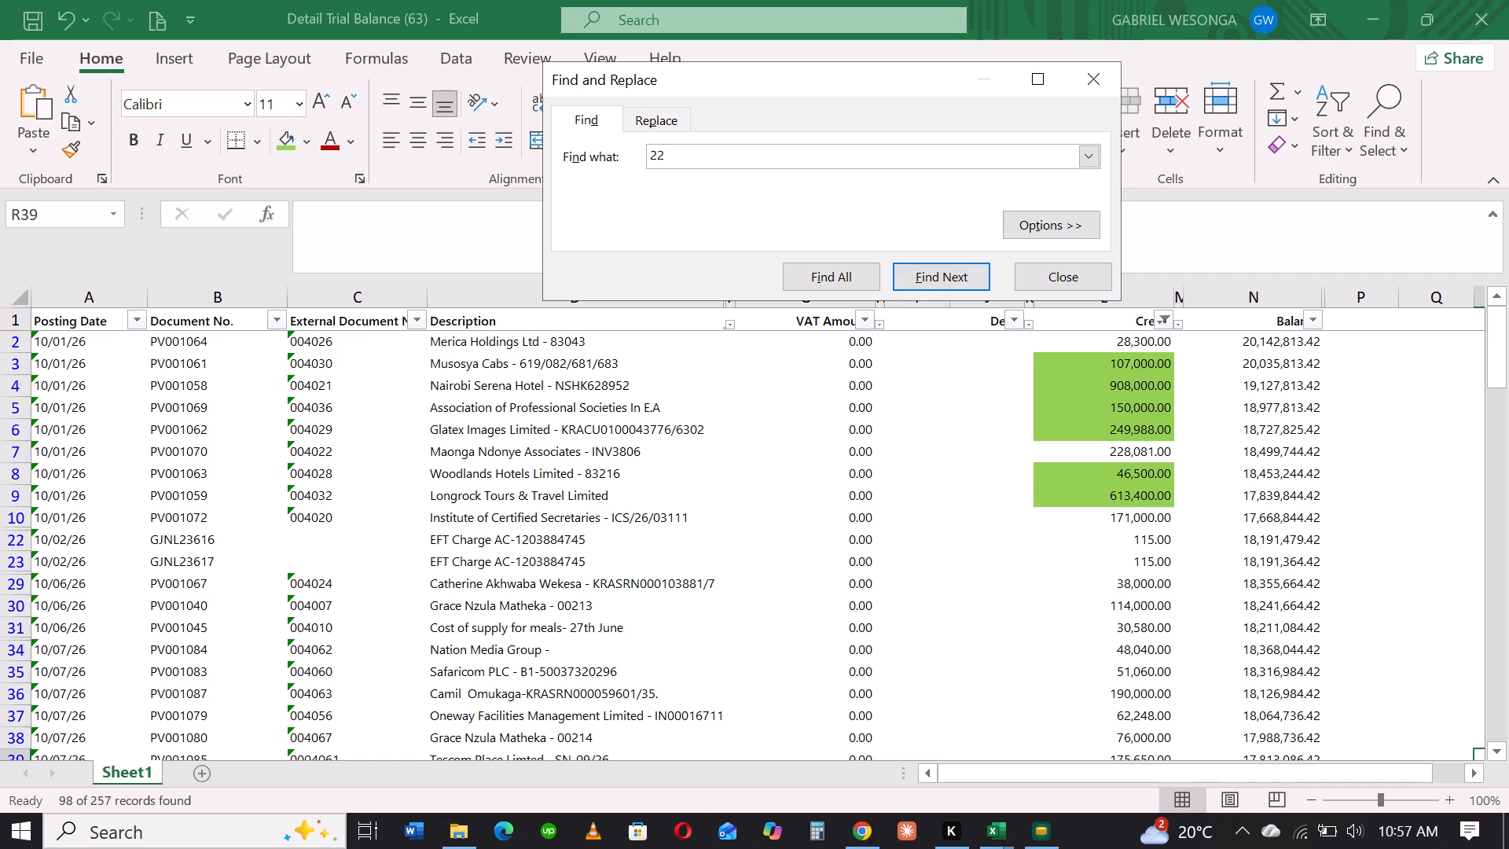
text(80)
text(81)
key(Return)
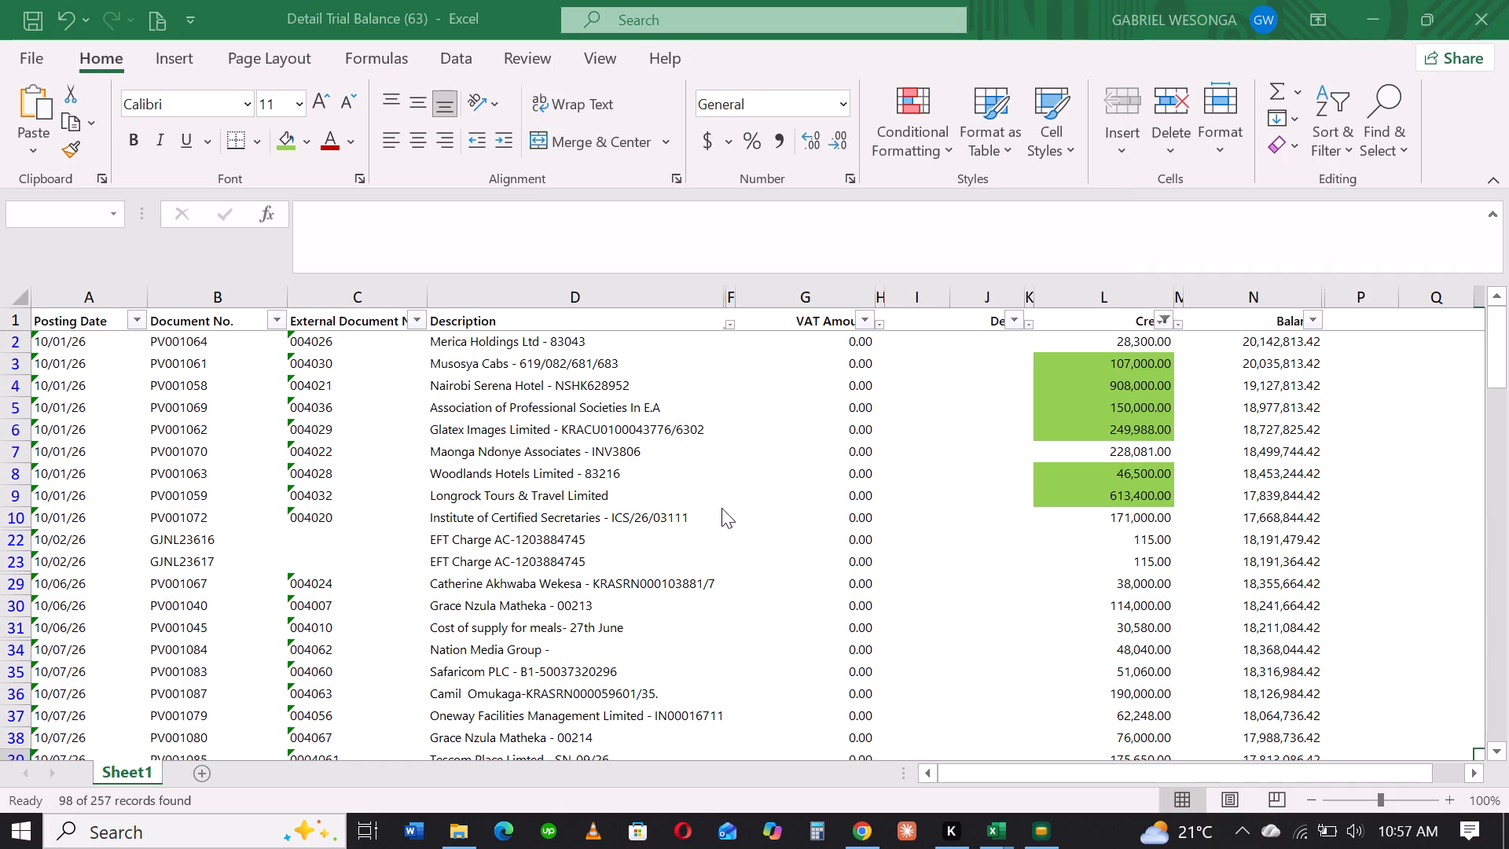
click(747, 480)
click(1039, 468)
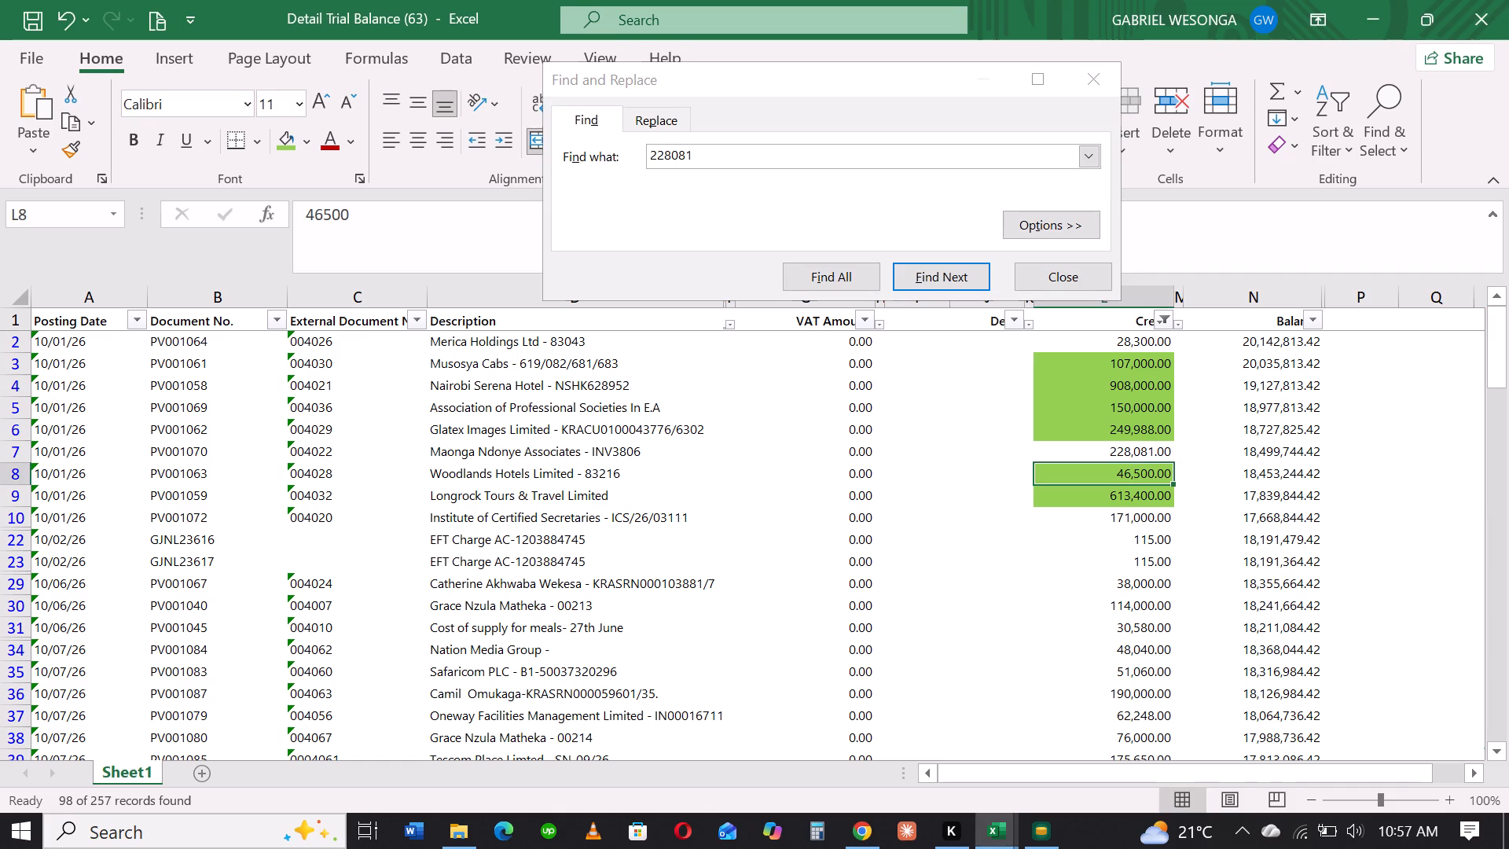
click(948, 288)
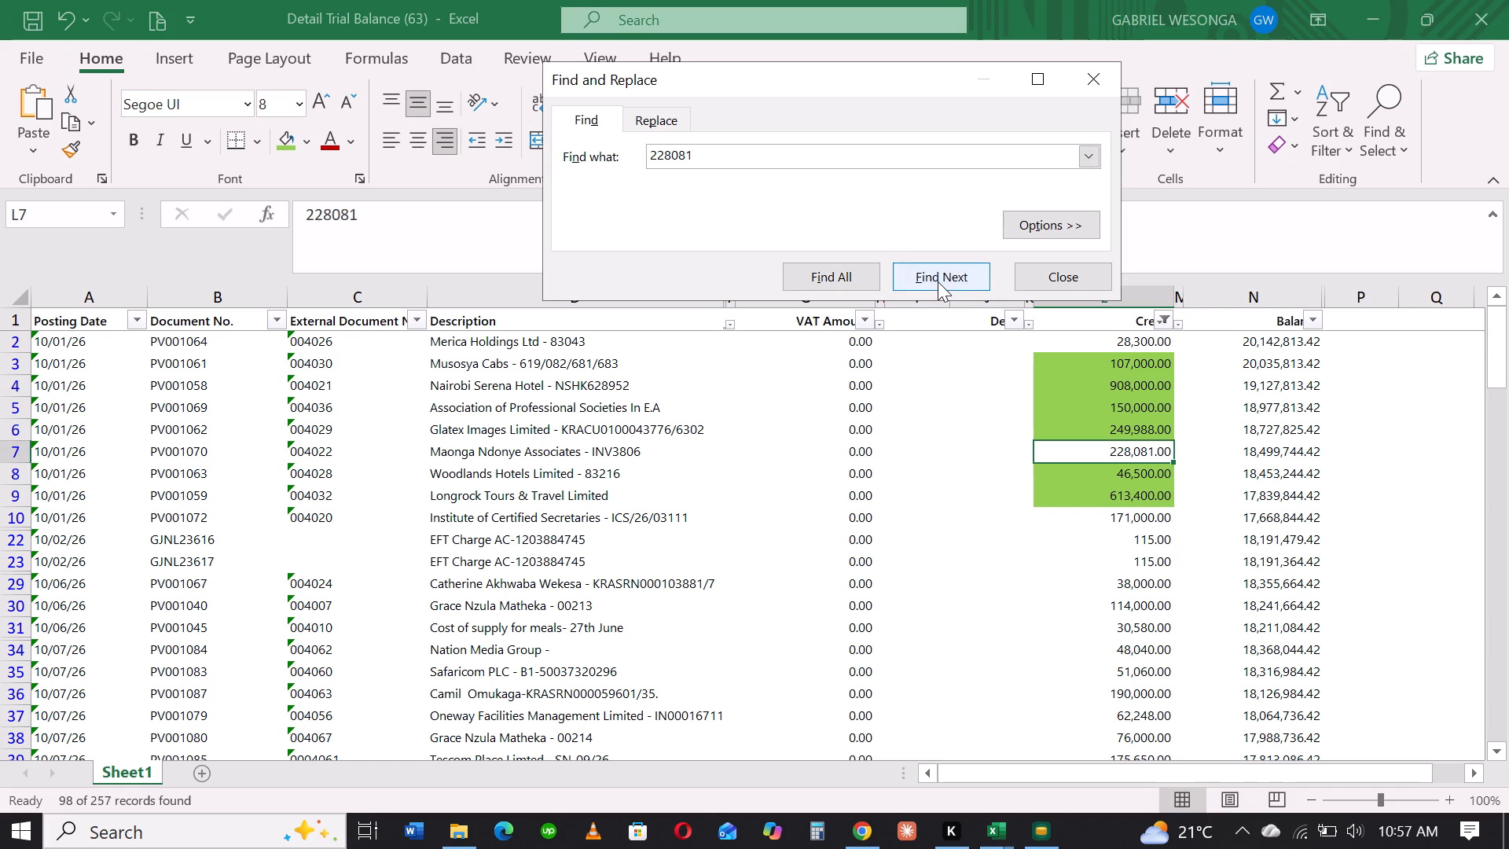
double_click(938, 281)
click(1151, 557)
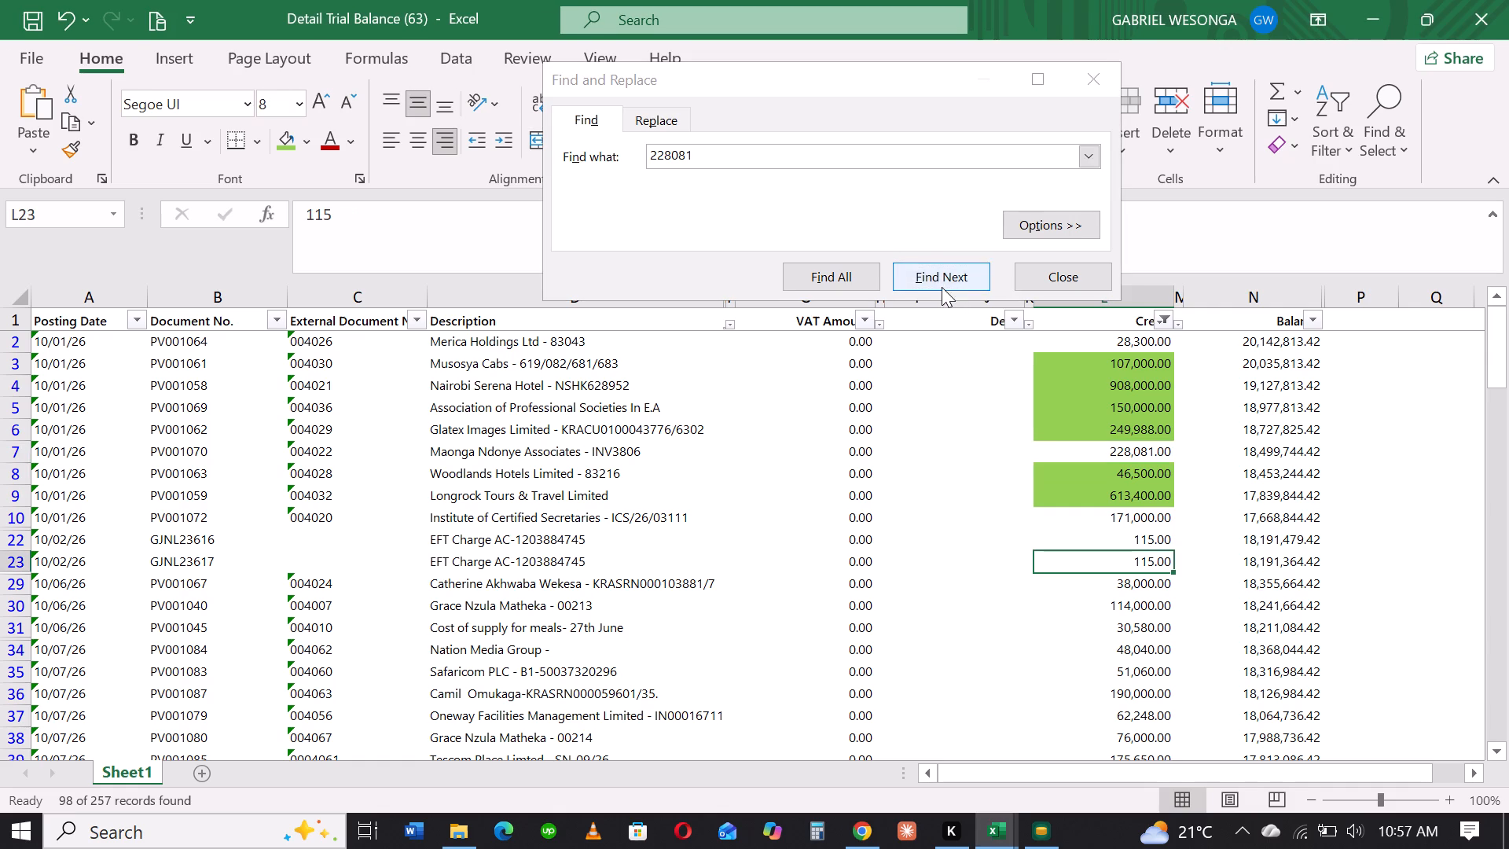
click(942, 283)
click(1076, 546)
Find the amount 94780 and fill the credit cell of the September Housing Levy contribution green.
drag(692, 153, 613, 133)
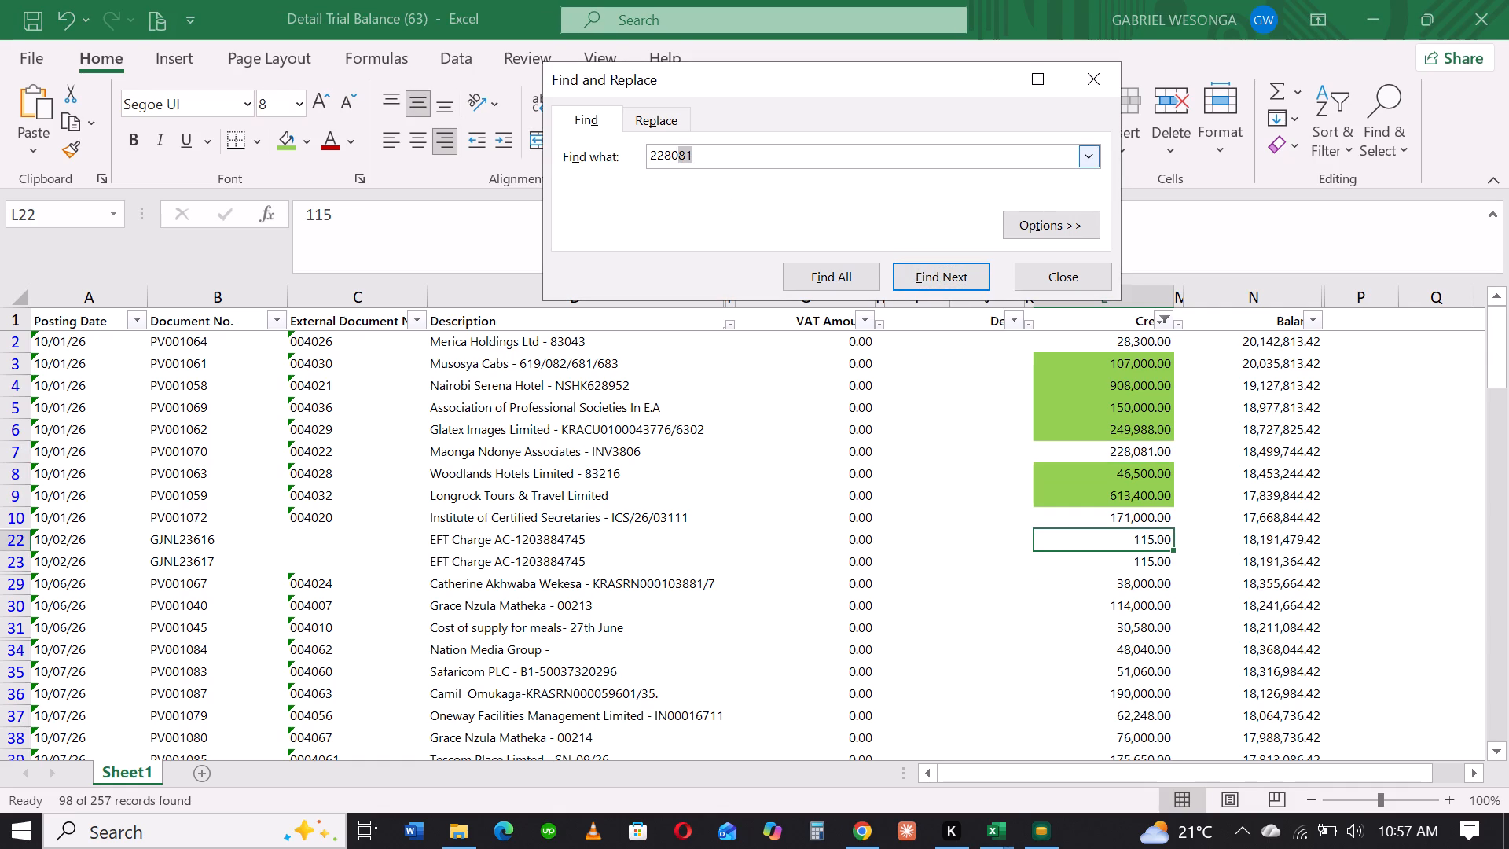
drag(613, 133, 612, 133)
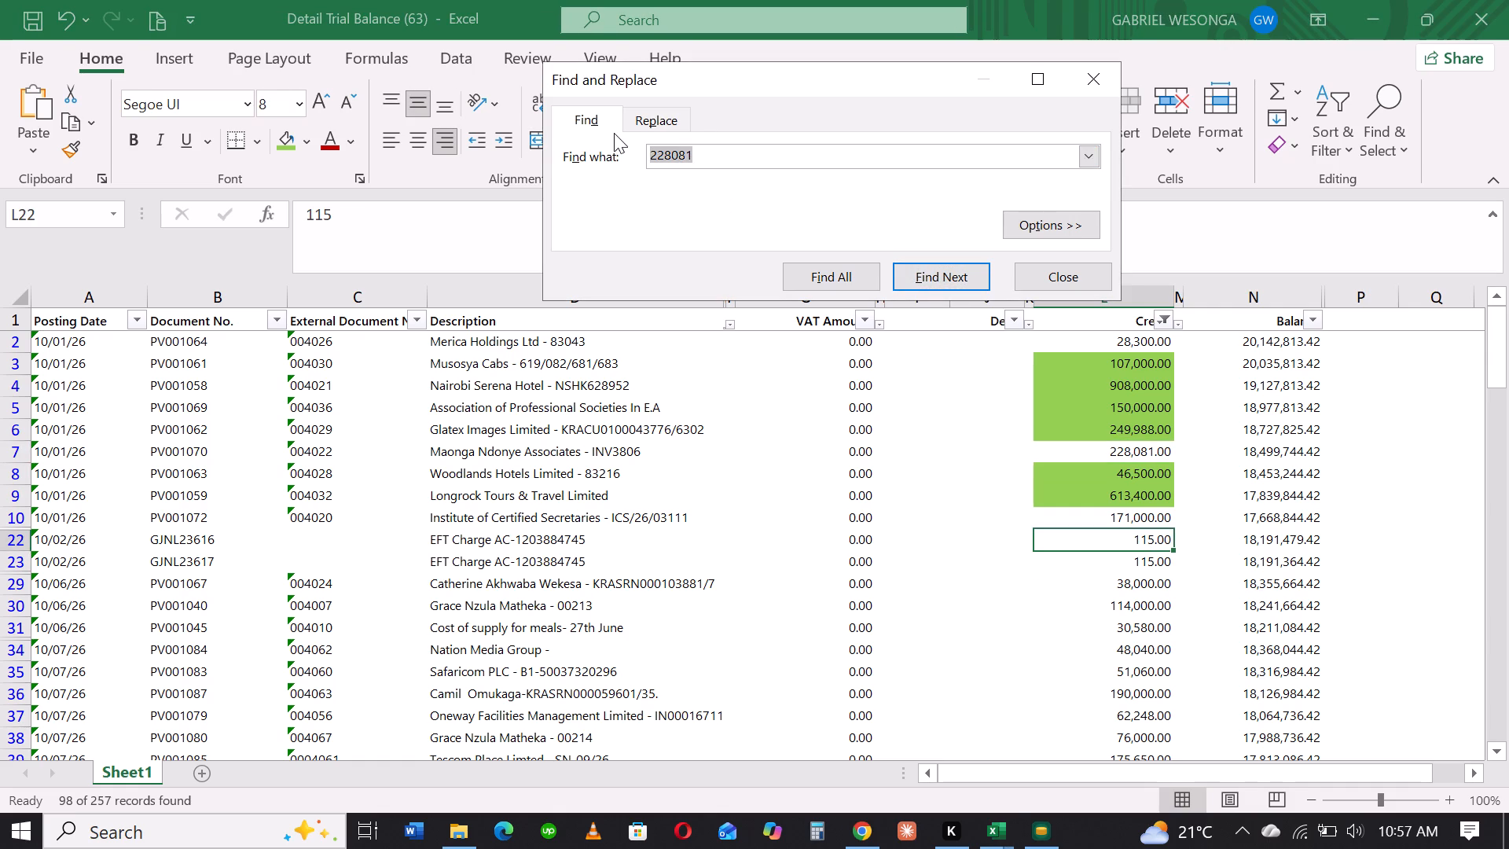
text(94780)
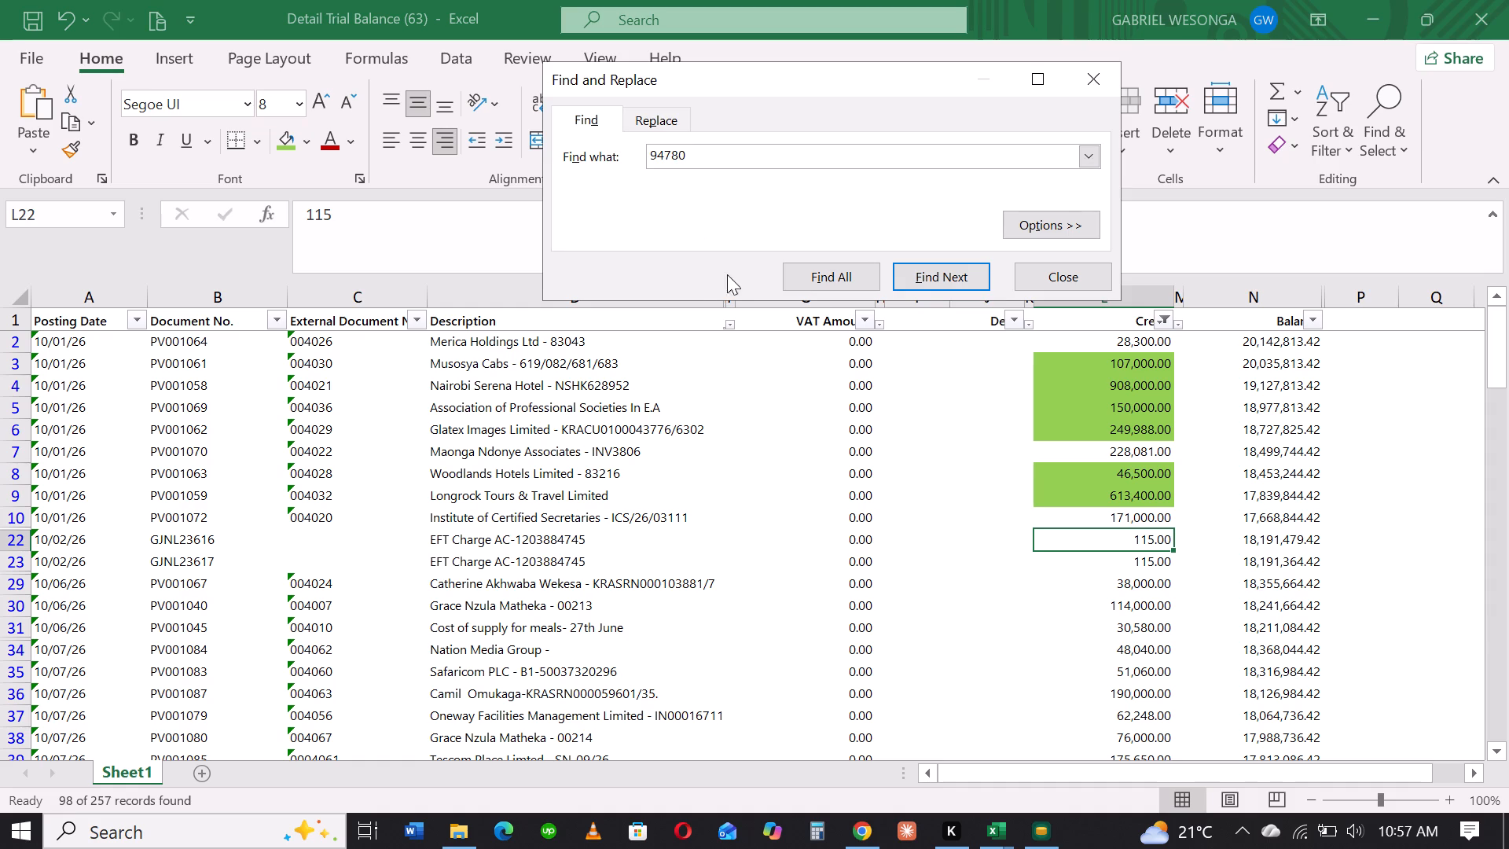
click(963, 265)
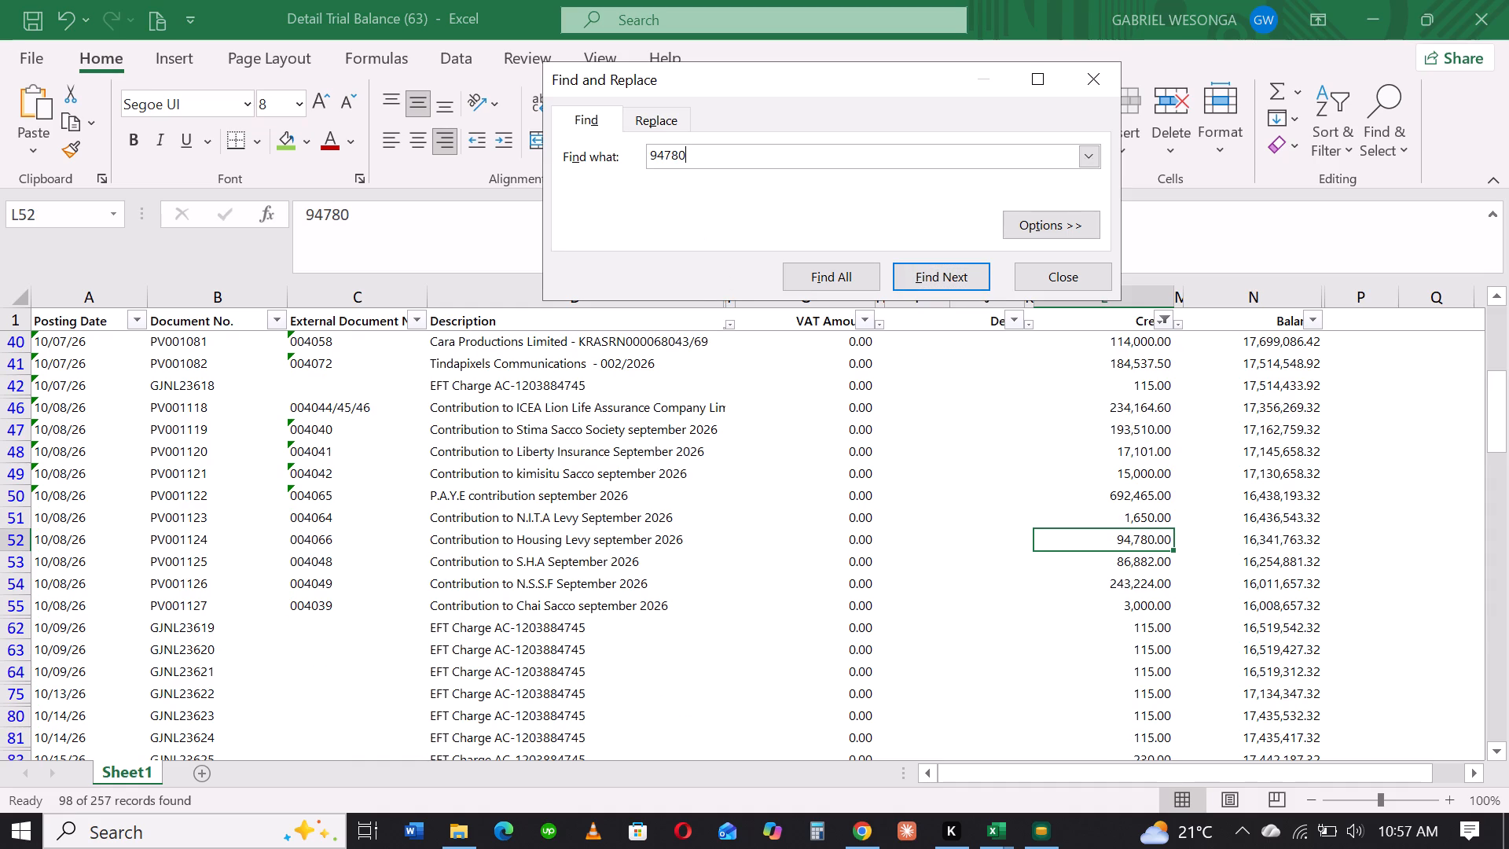
click(288, 131)
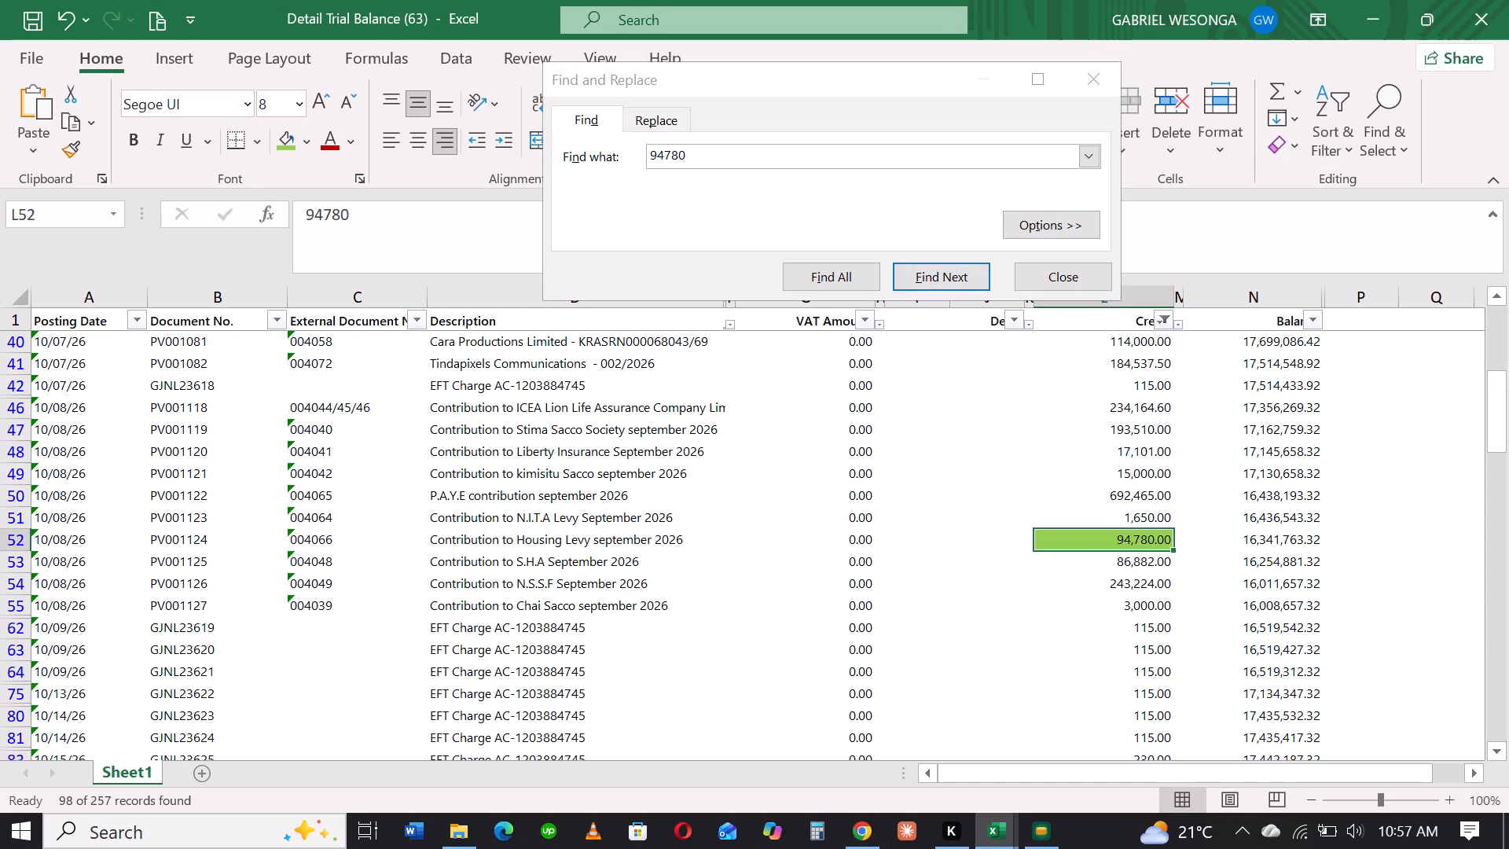
Fill the credit cells of the September N.I.T.A Levy, S.H.A, P.A.Y.E, N.S.S.F and Chai Sacco contributions green.
click(1161, 502)
click(1126, 522)
click(288, 140)
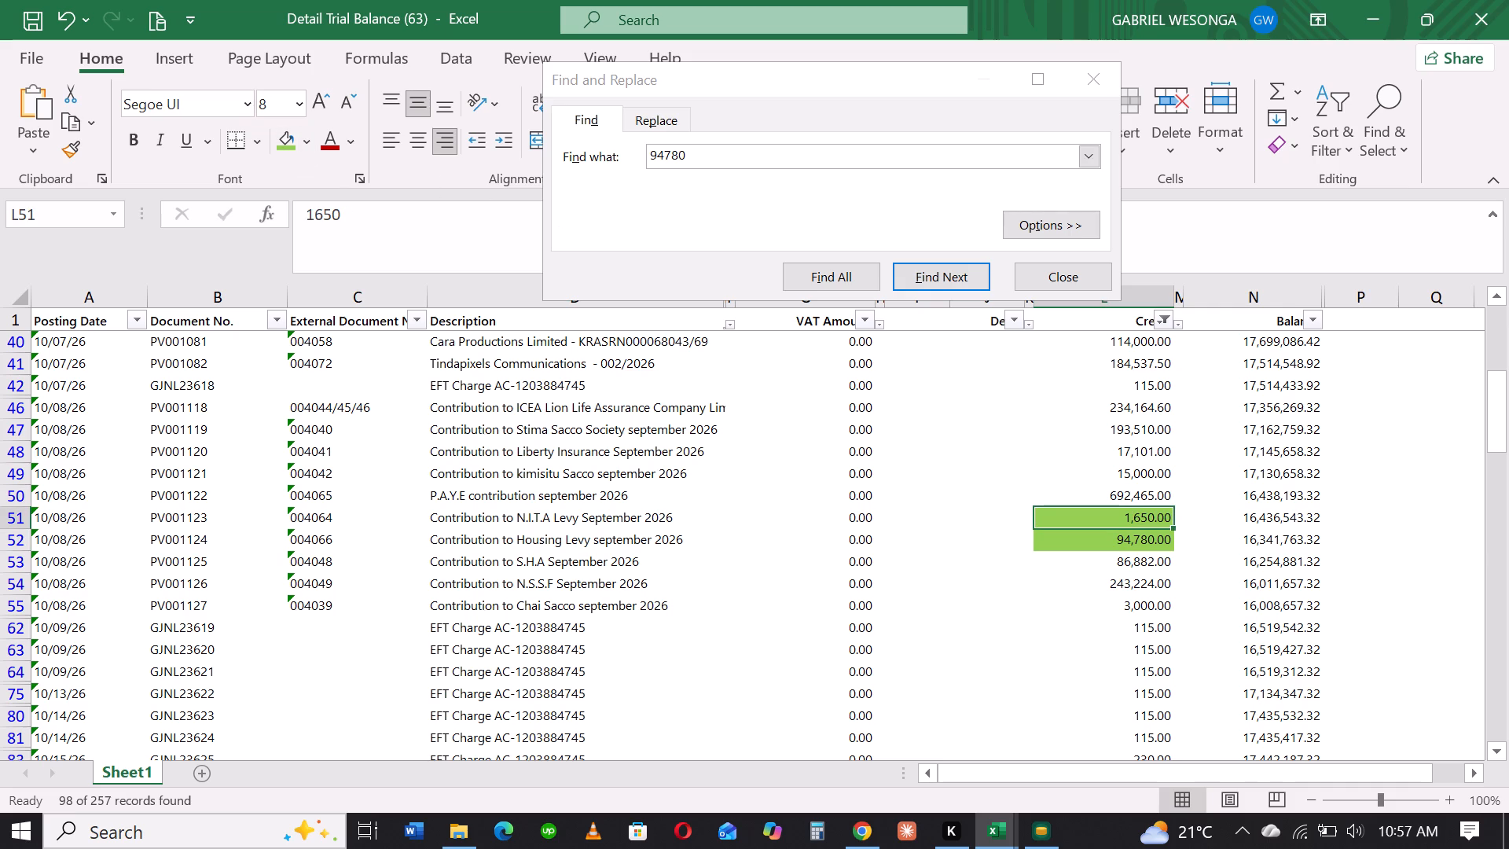
click(1126, 557)
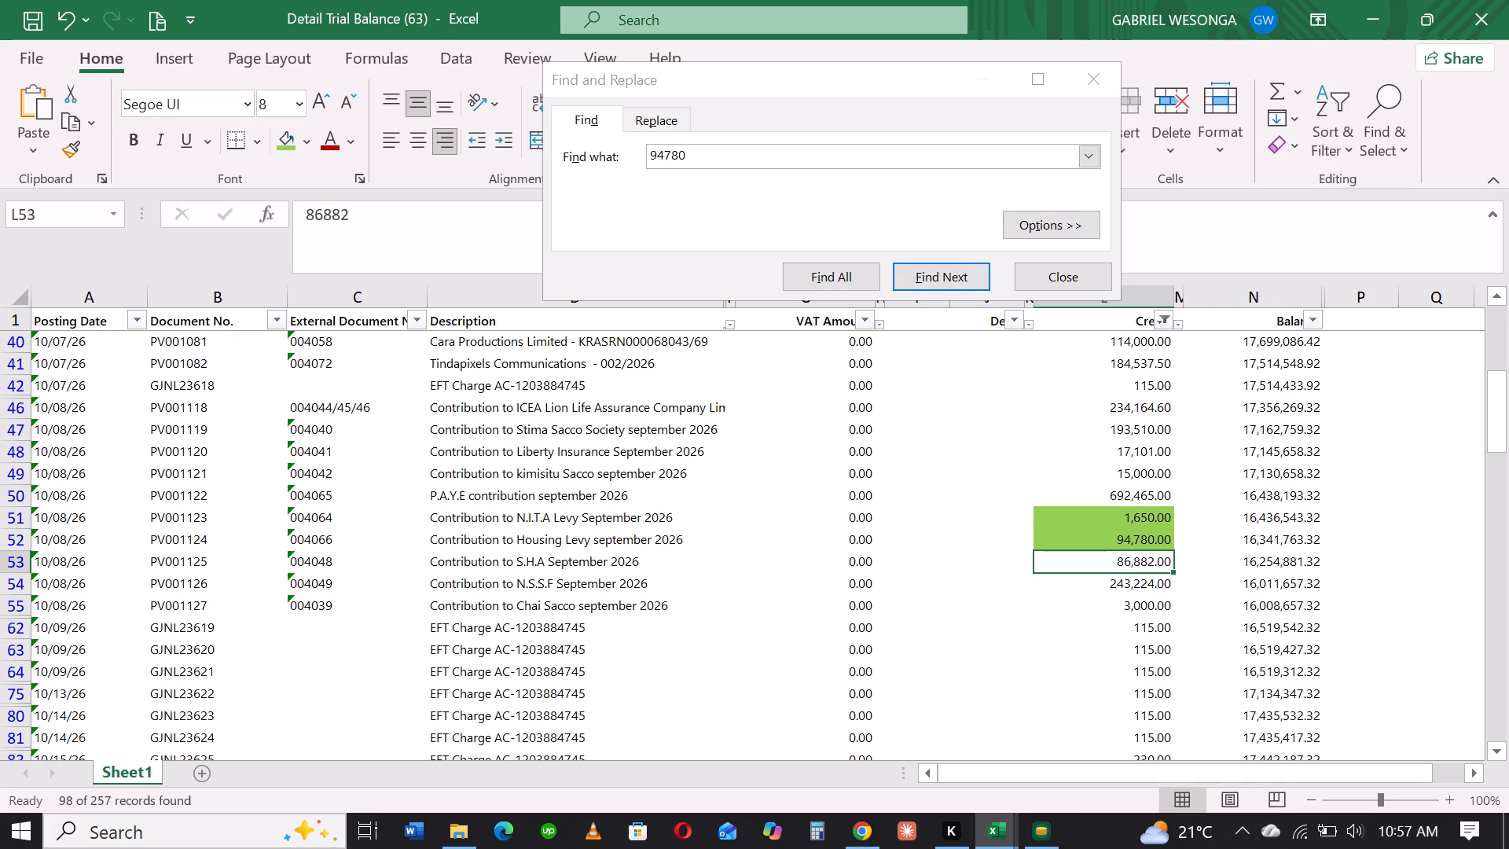
click(284, 133)
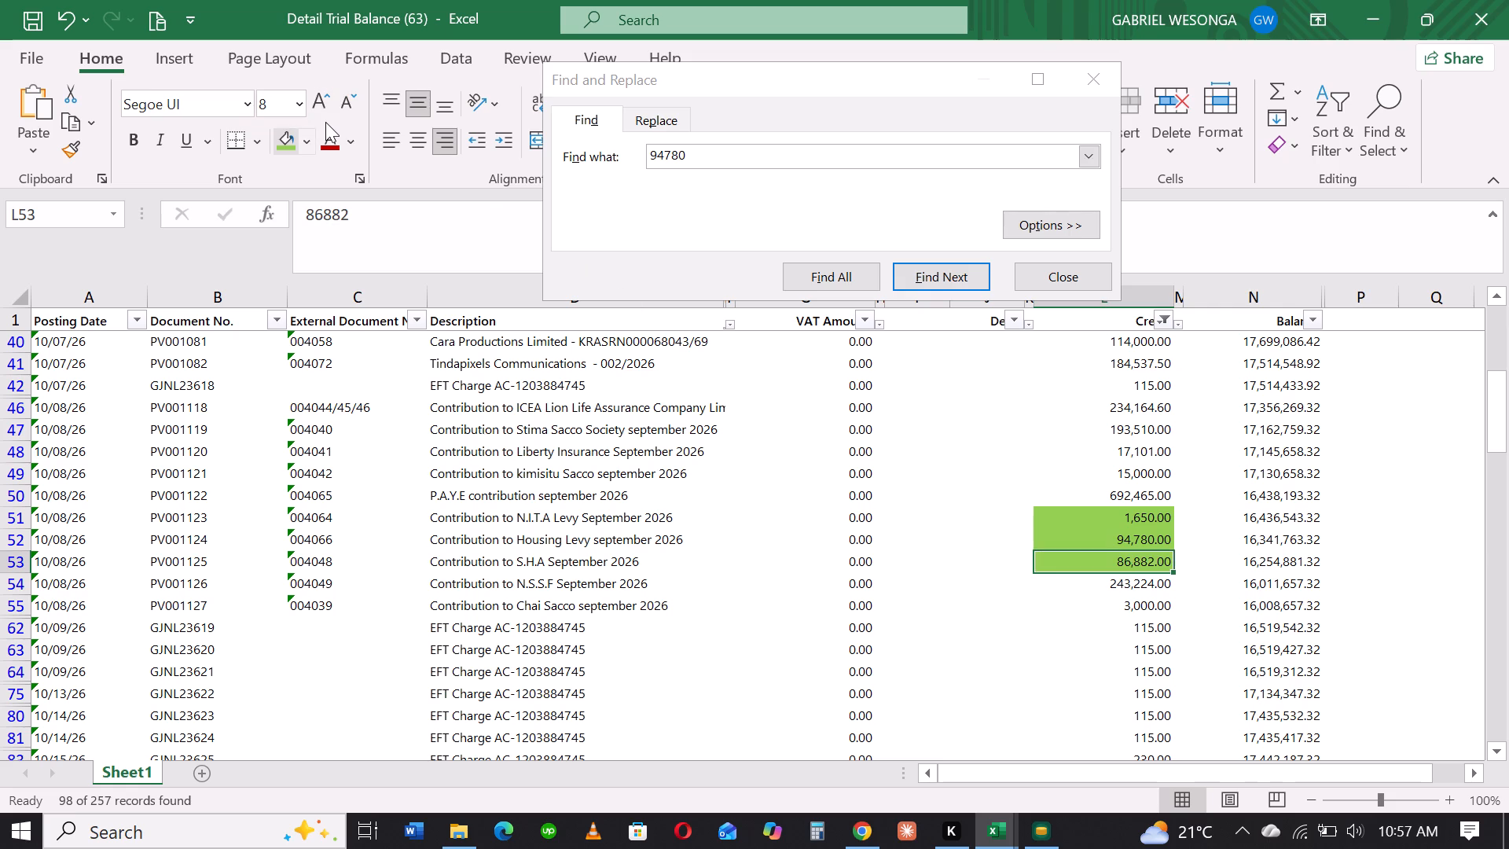
click(1120, 494)
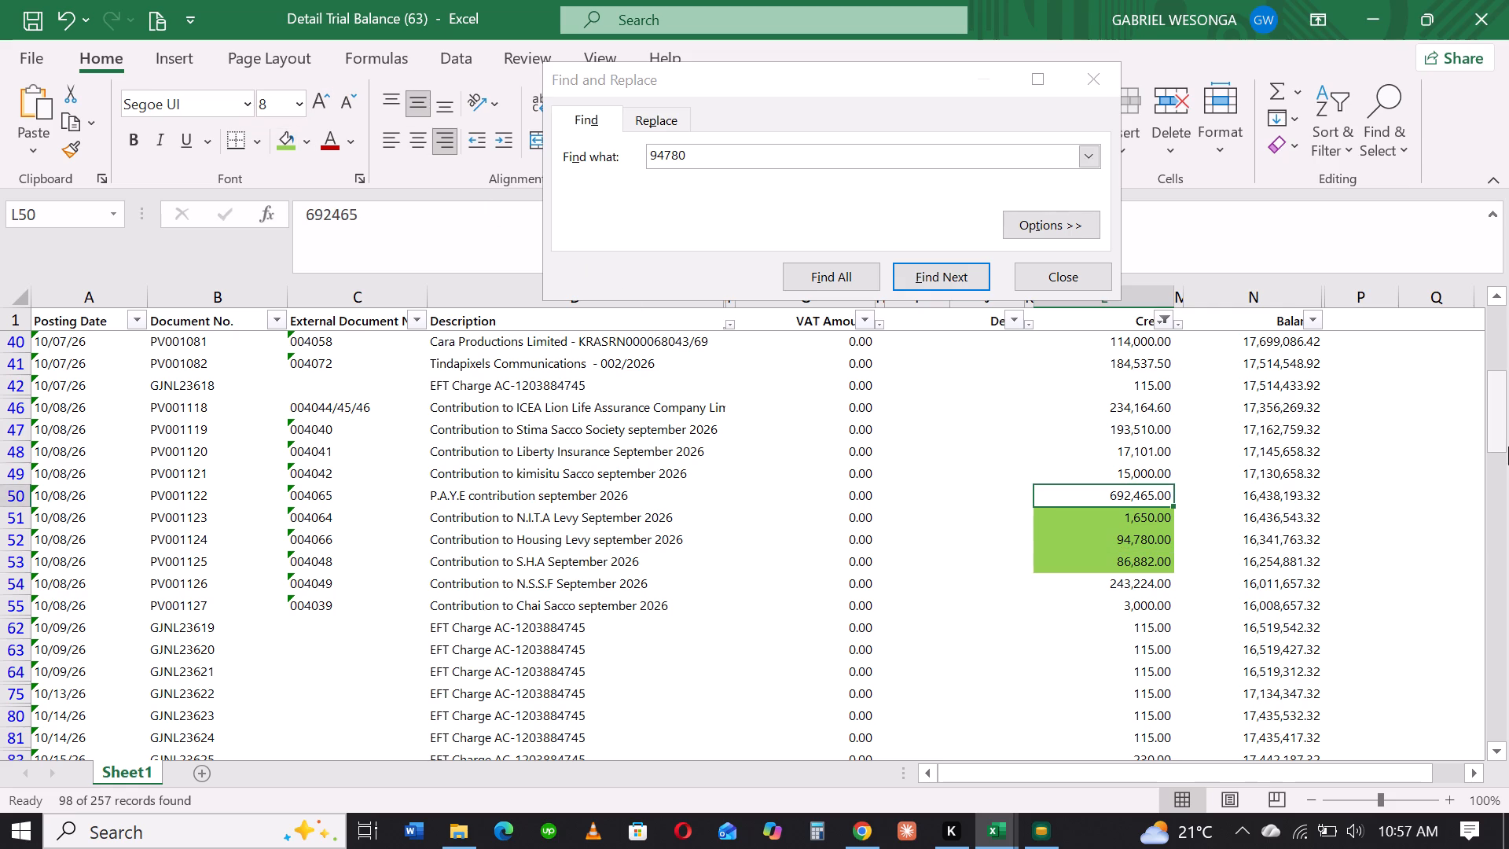
click(292, 152)
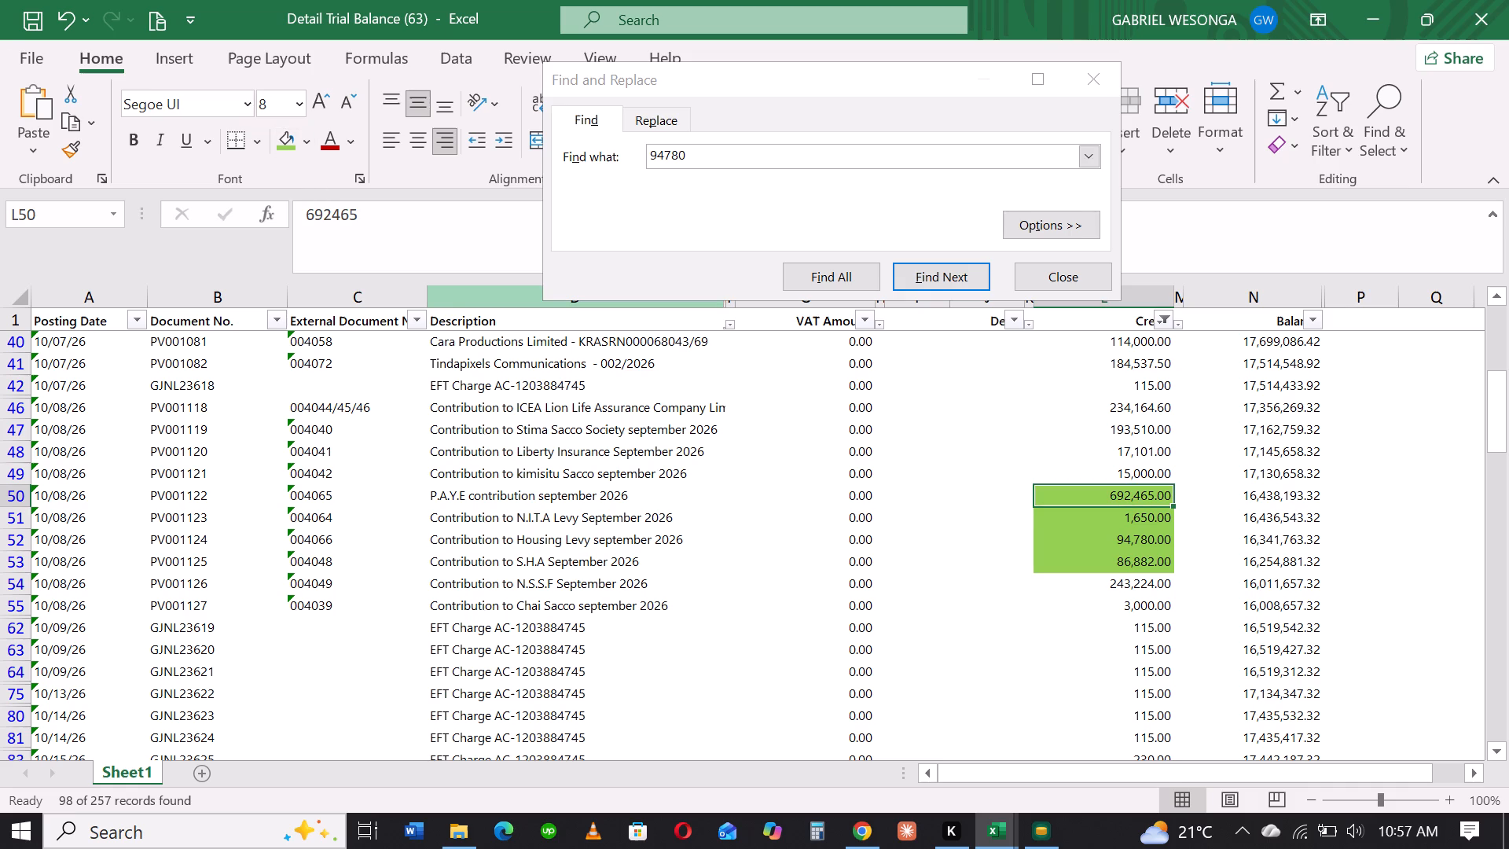
click(1140, 583)
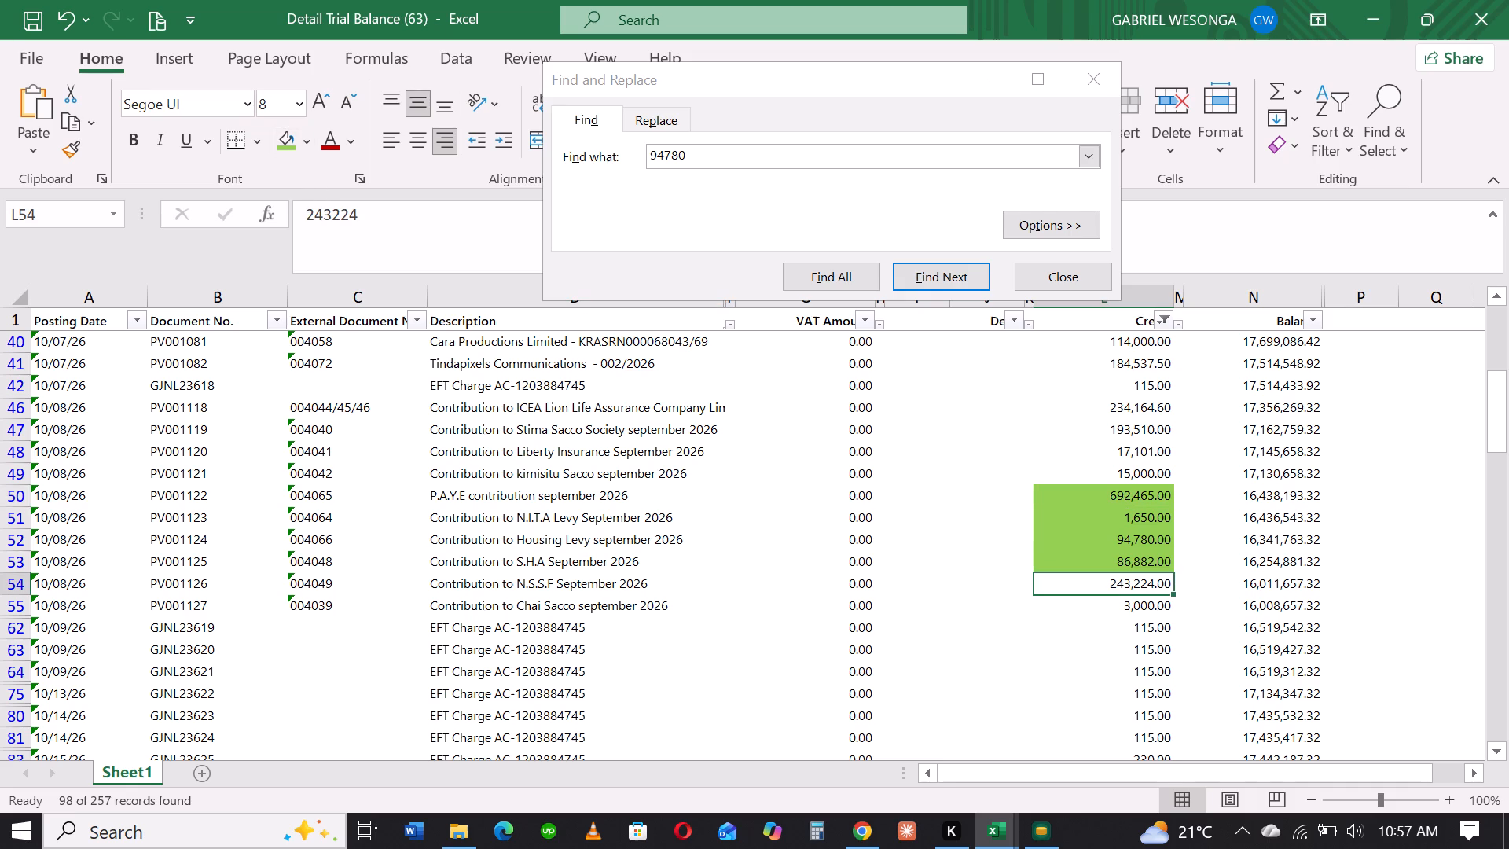
click(284, 143)
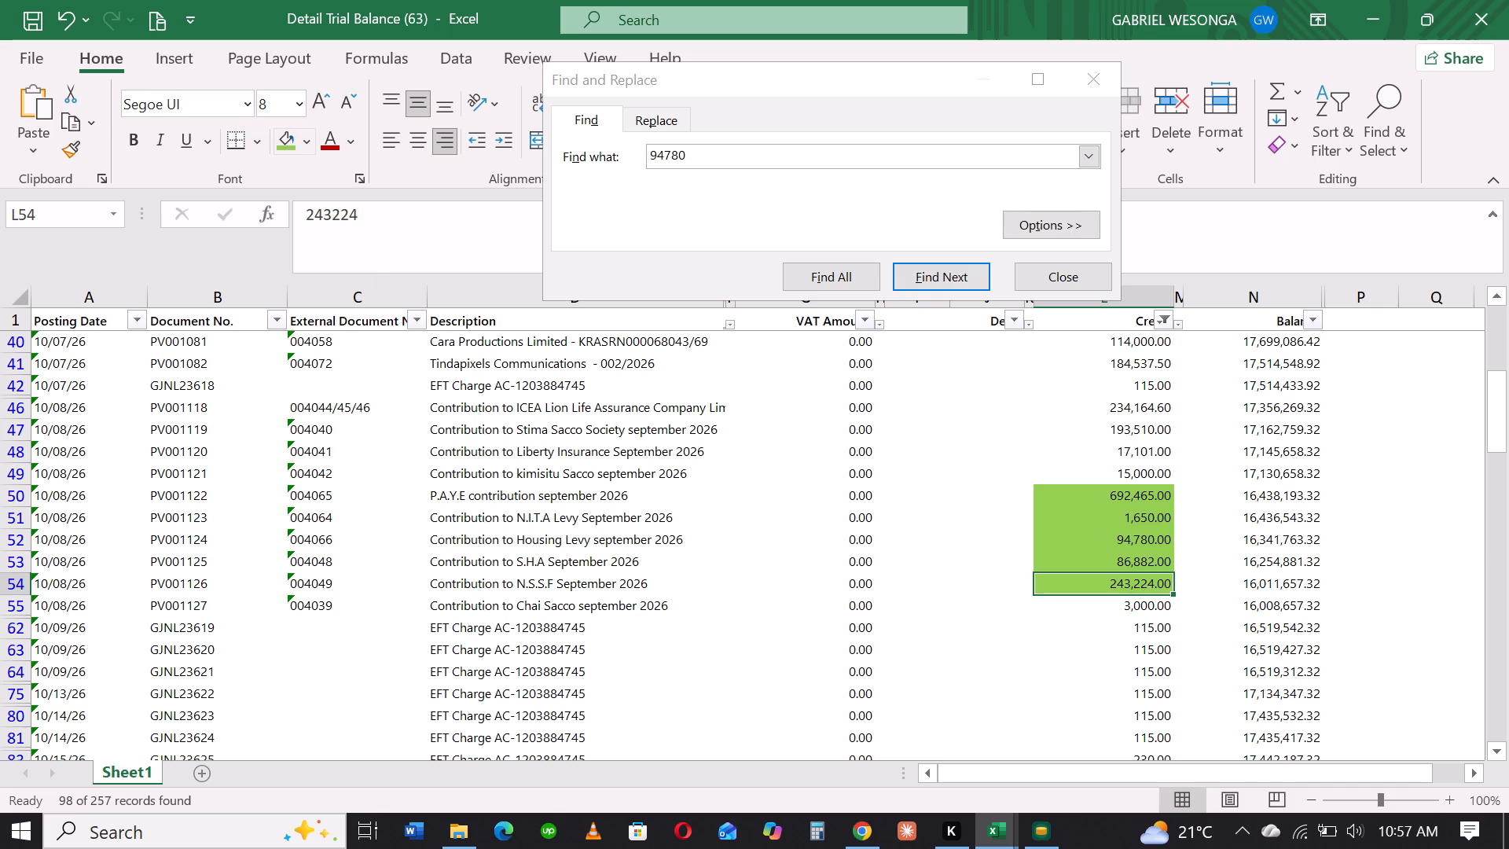
click(1138, 612)
click(273, 138)
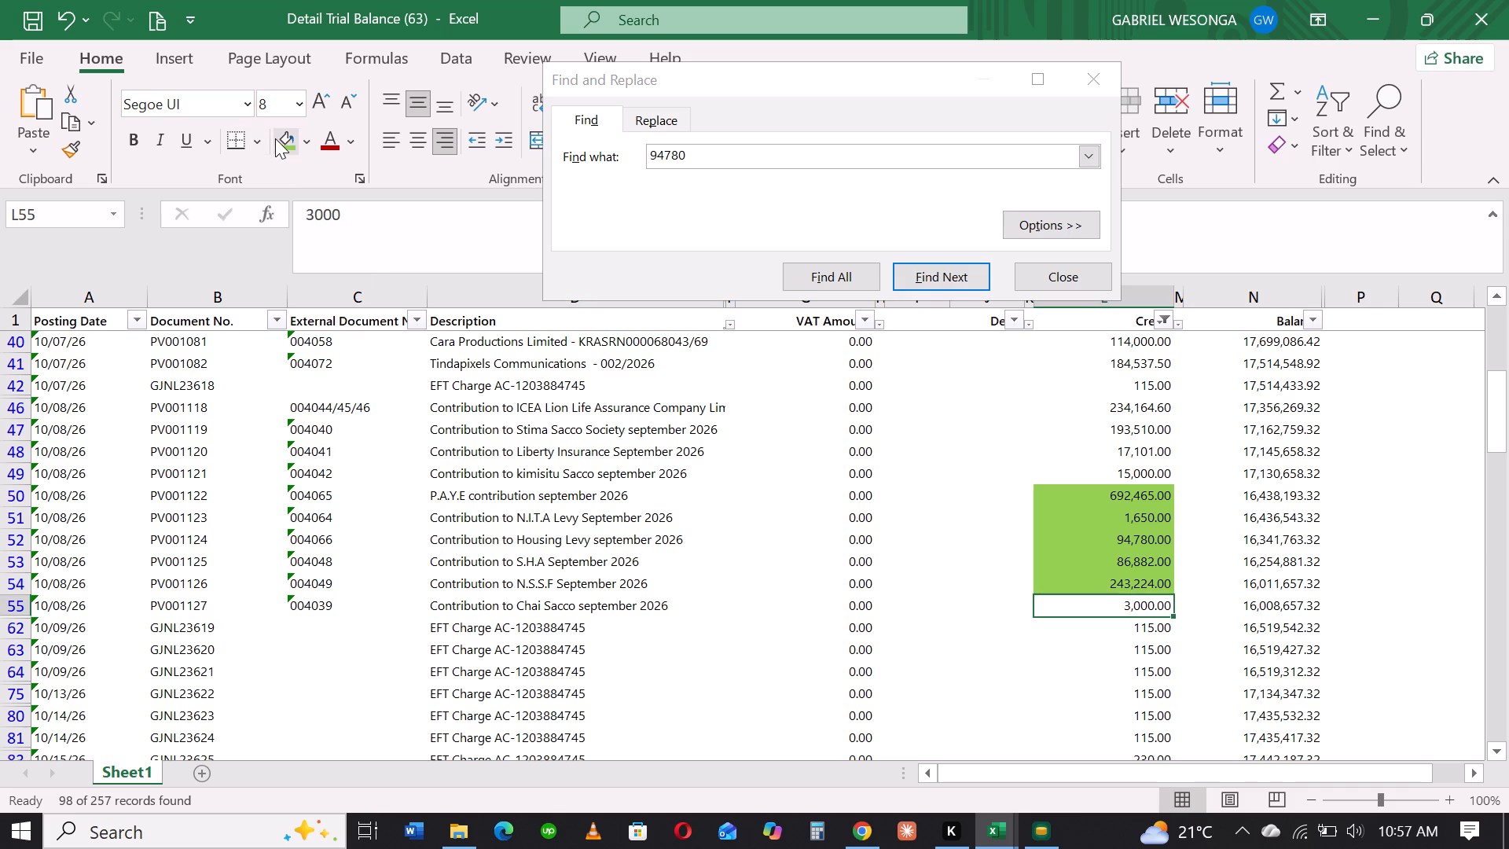
click(283, 138)
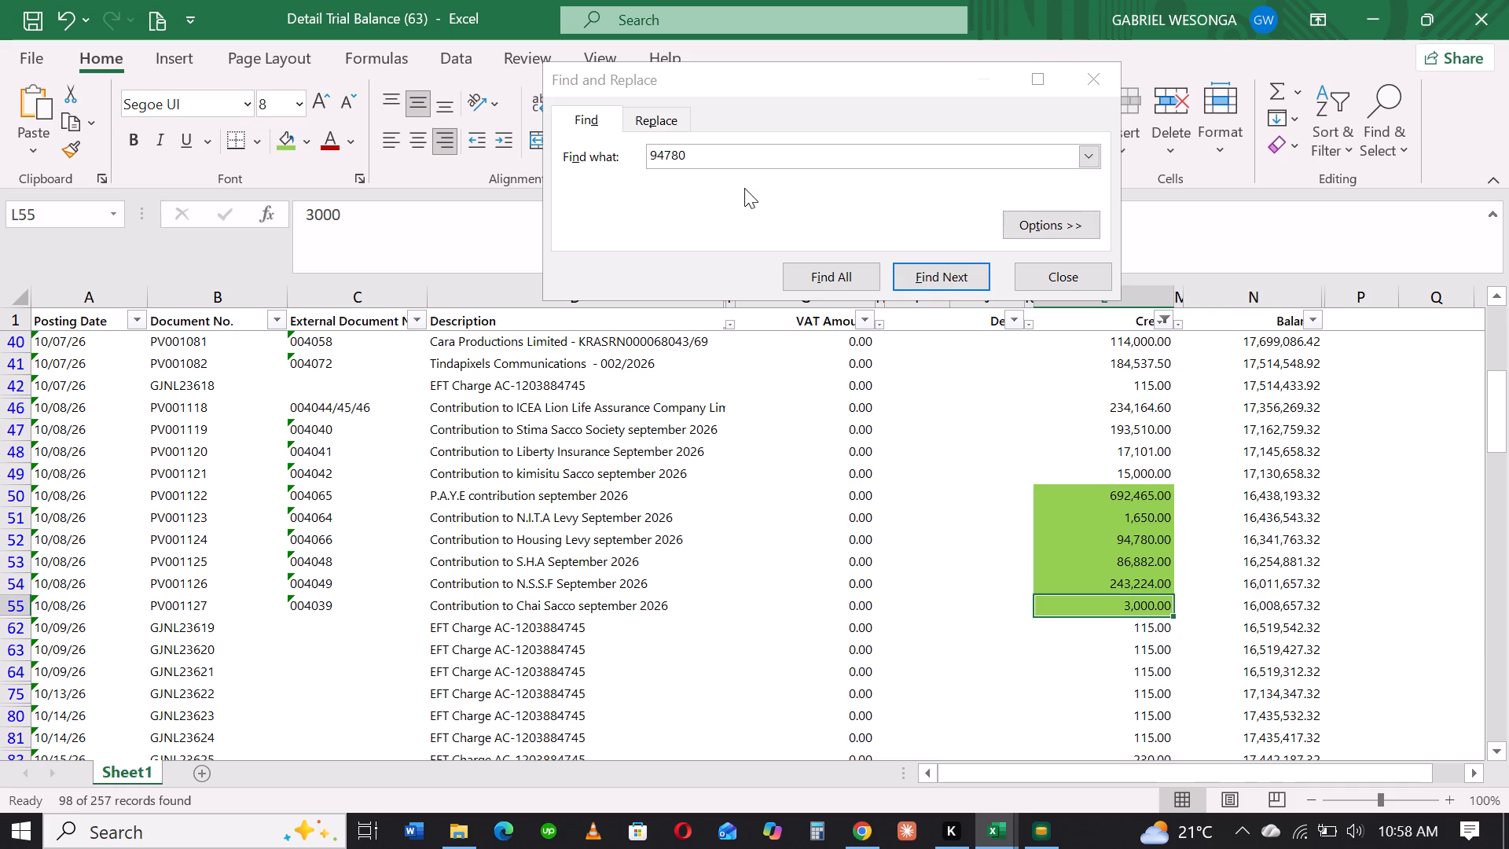
Search the trial balance sheet for the name munyao.
drag(692, 152, 516, 146)
text(munyai)
key(BackSpace)
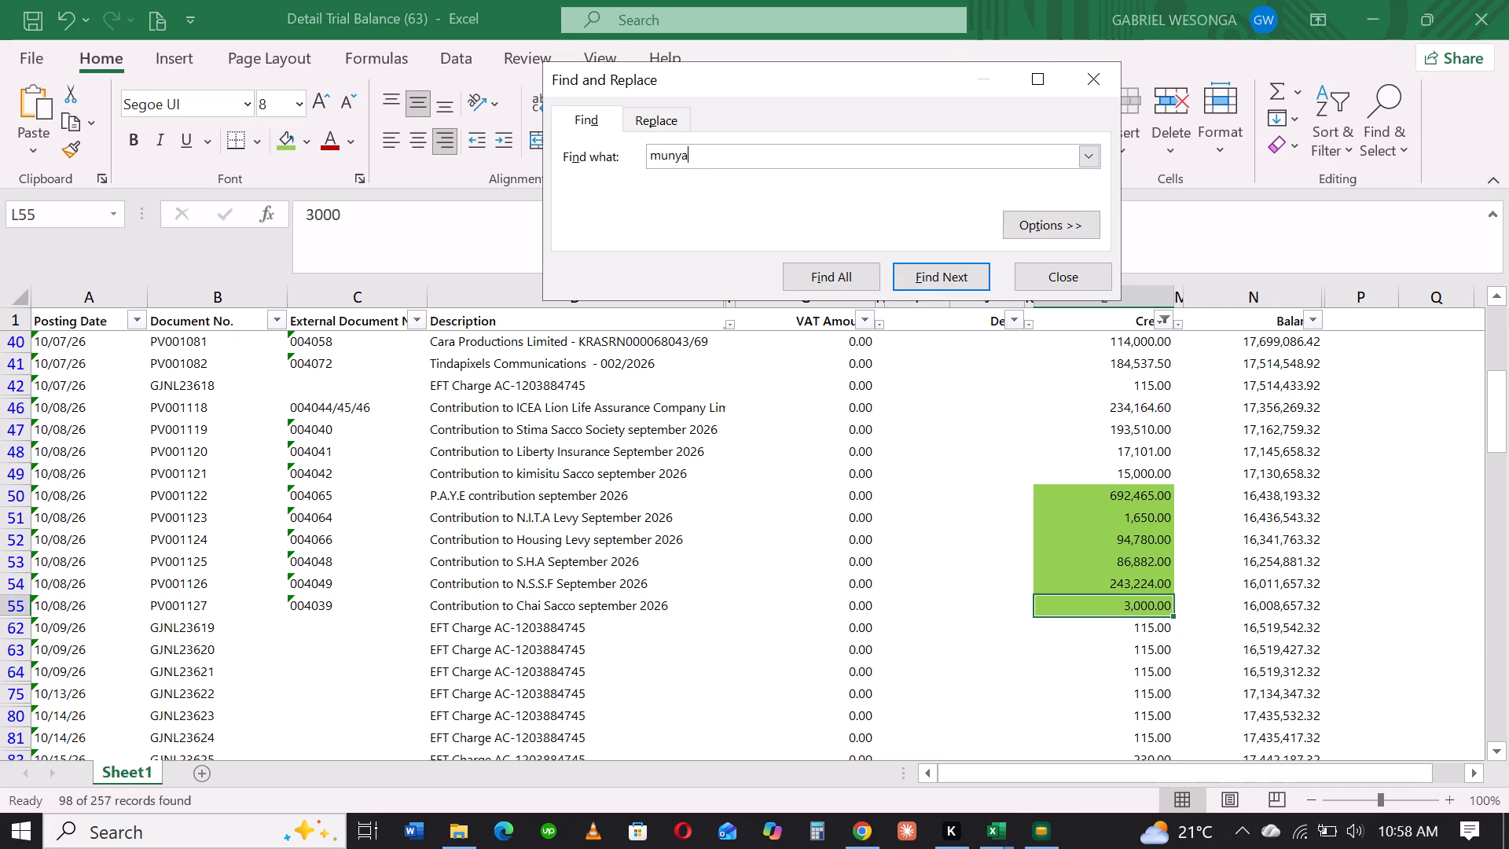
key(o)
click(916, 276)
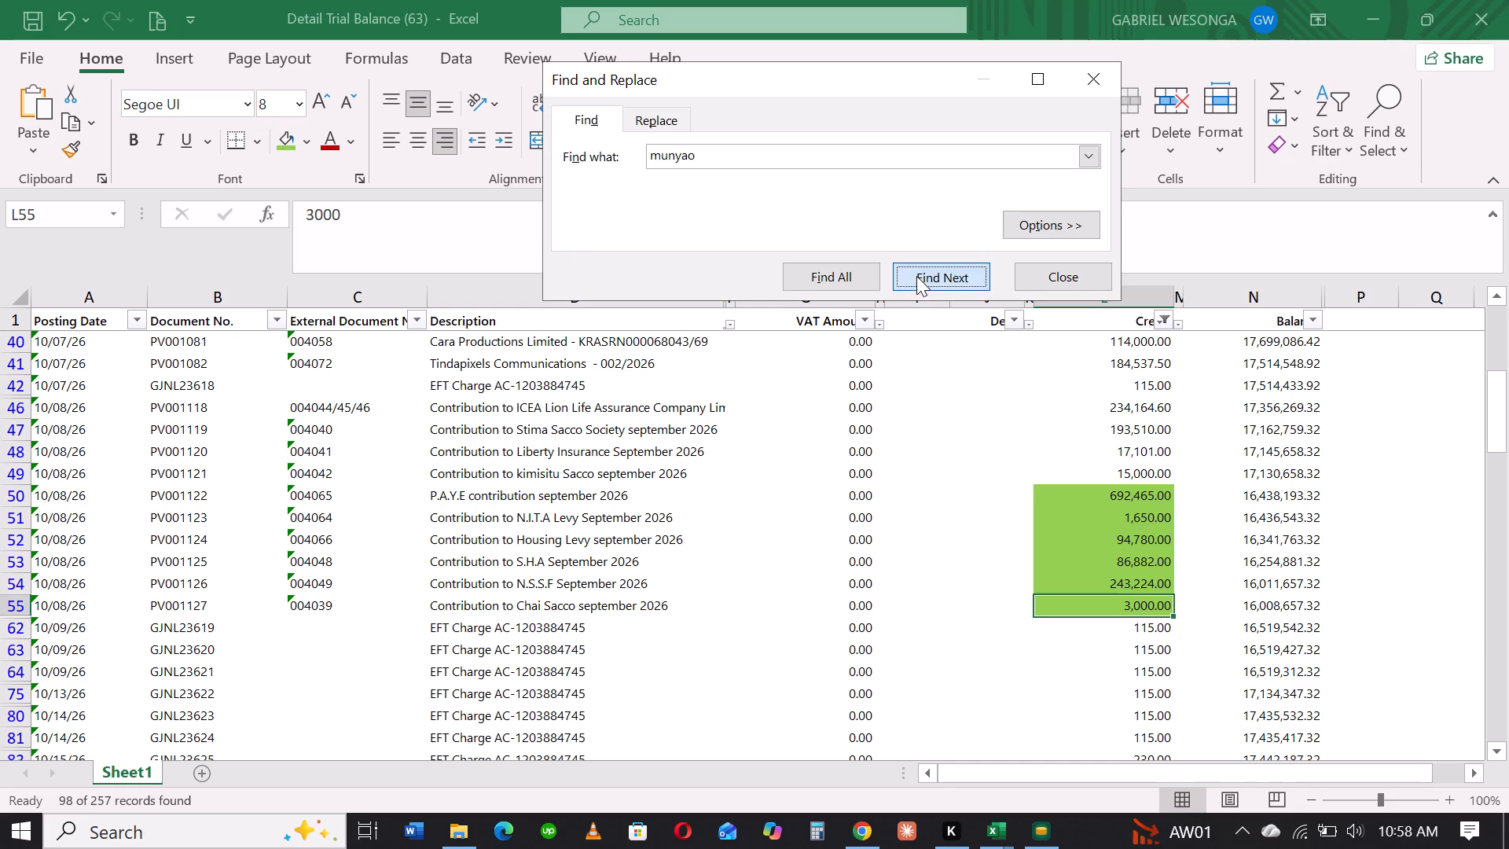
click(770, 486)
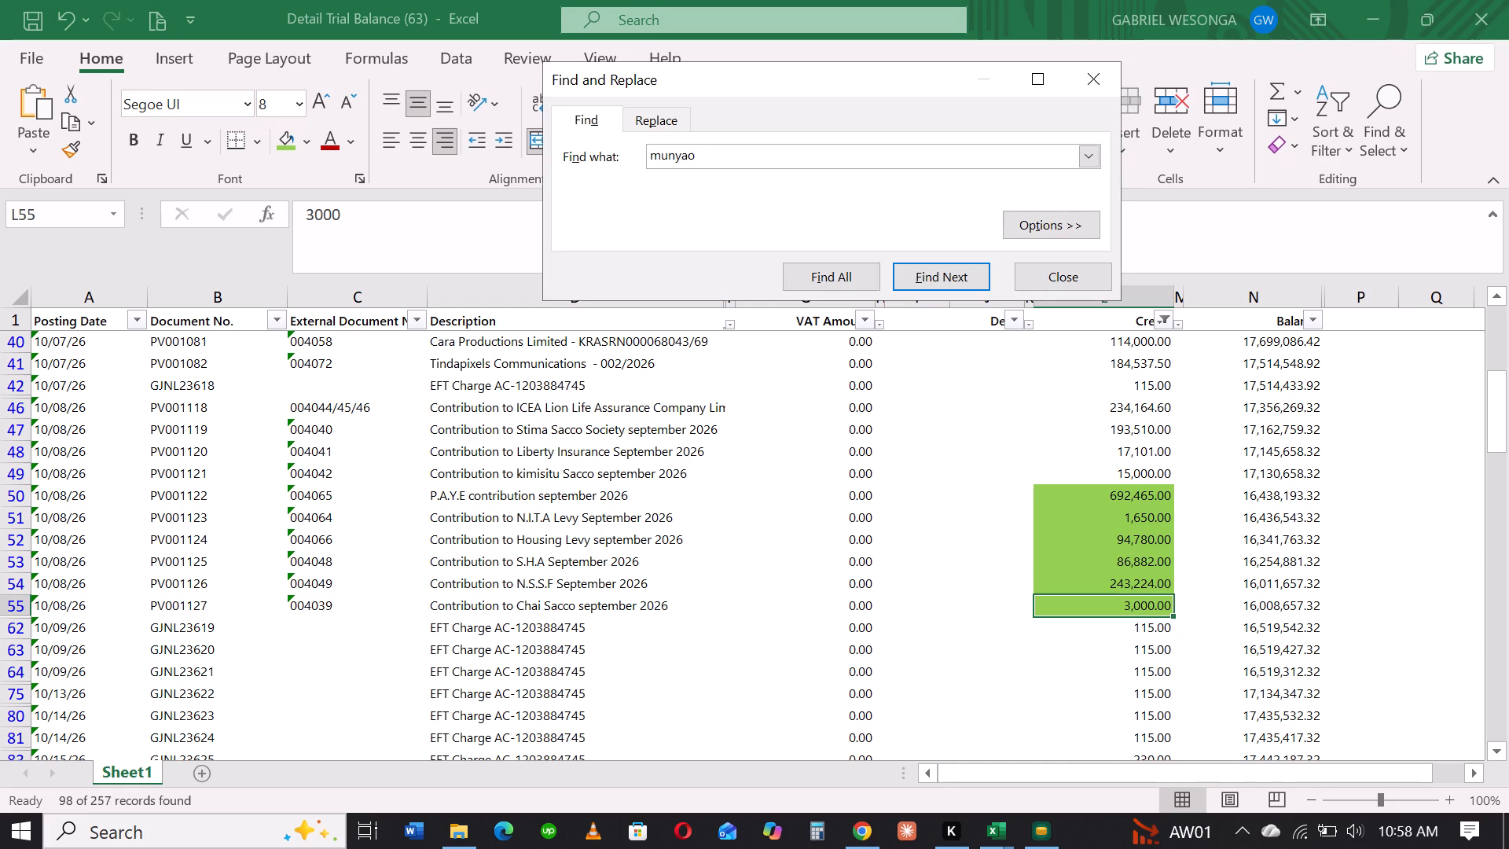
Search the trial balance sheet for 4395.
drag(740, 153, 356, 152)
text(4395)
click(928, 274)
click(761, 476)
Find document number 4040 and fill the credit cell of the September Stima Sacco Society contribution green.
drag(719, 153, 611, 144)
text(4040)
click(949, 287)
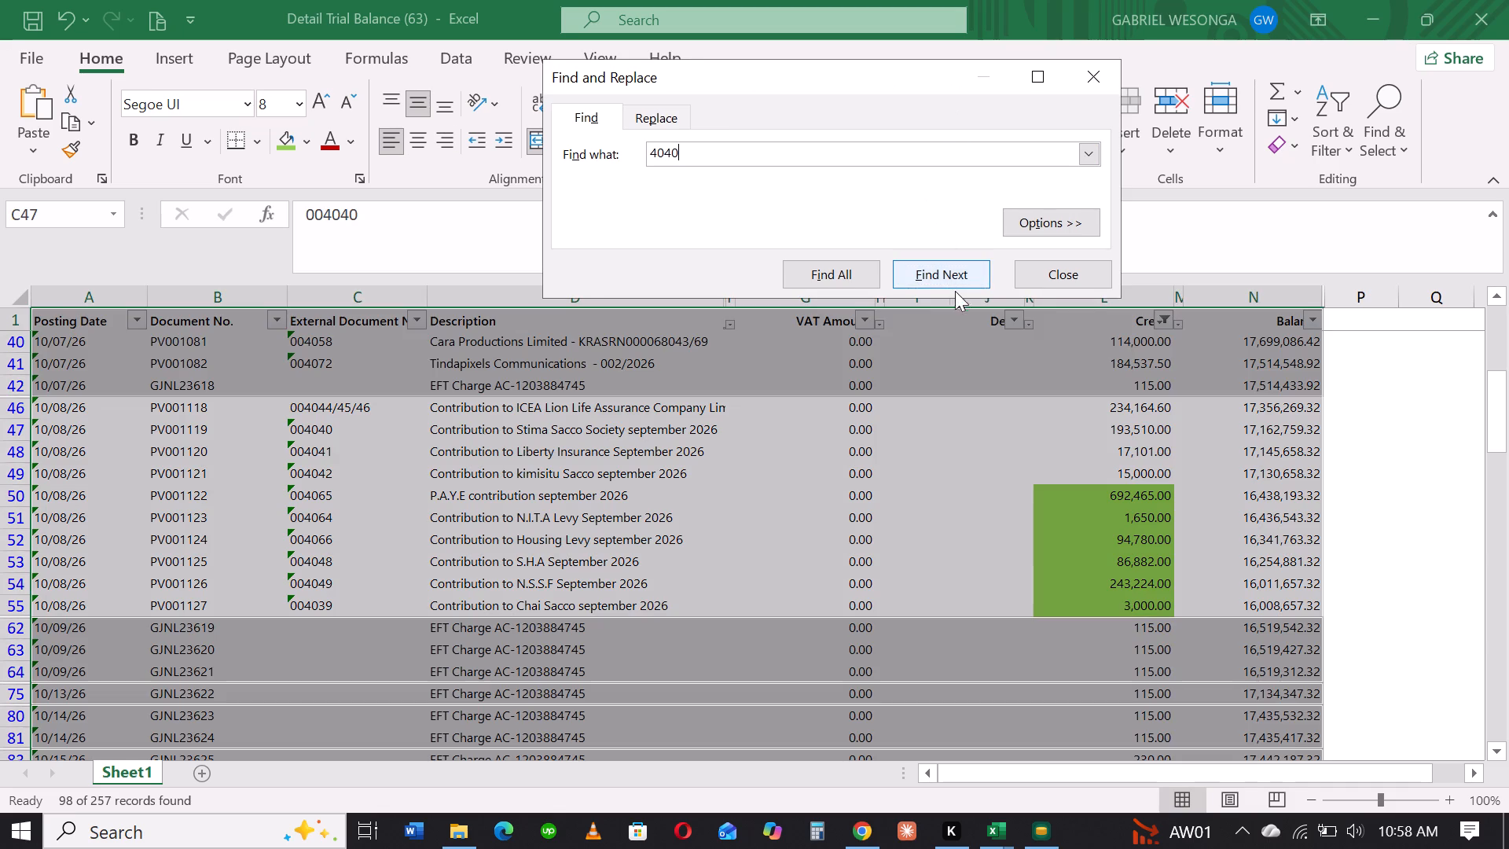
click(1078, 529)
click(965, 268)
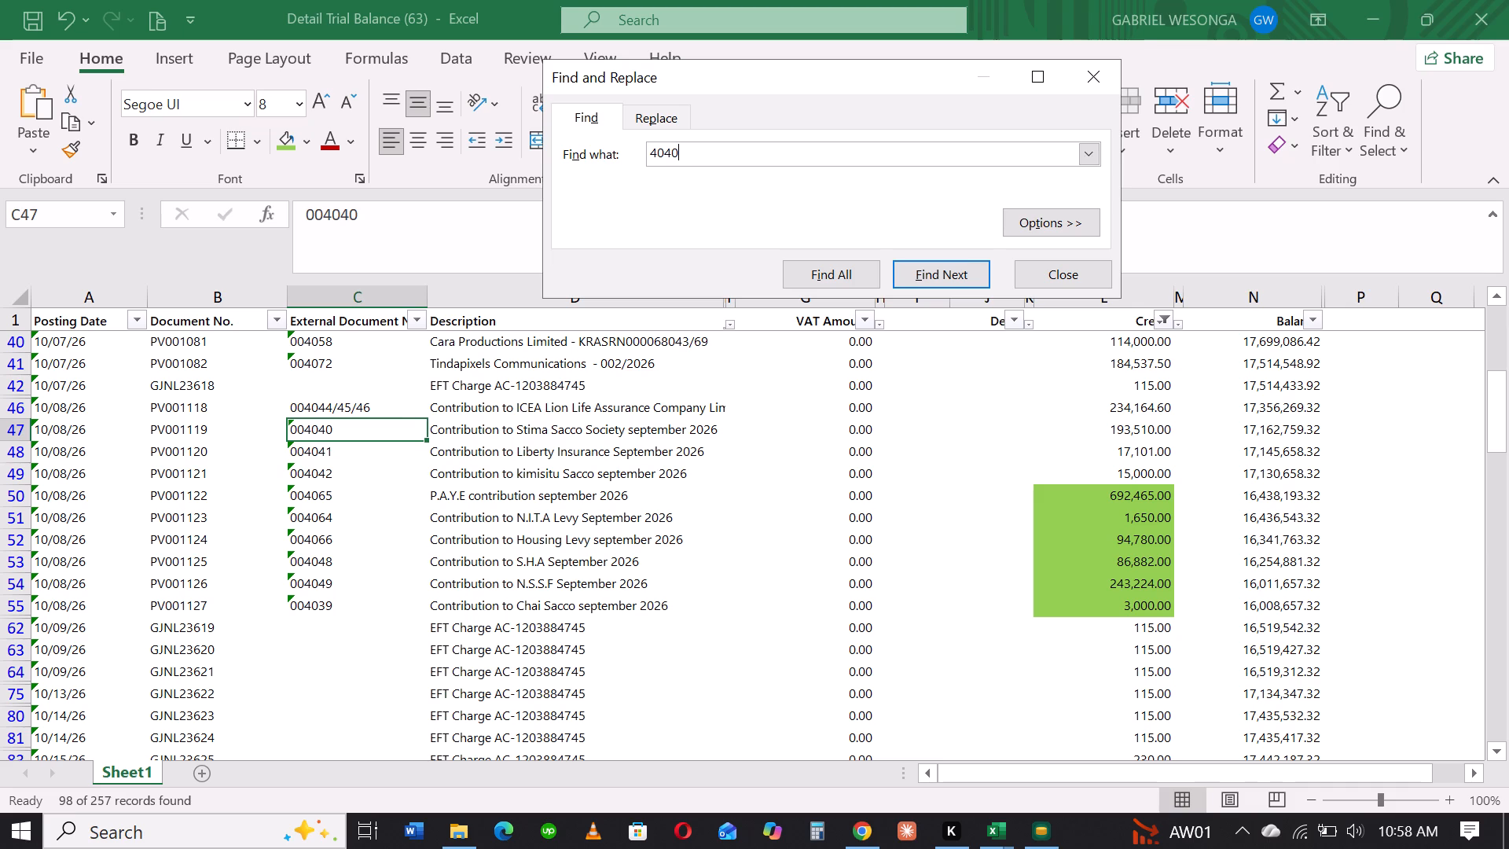
click(1130, 434)
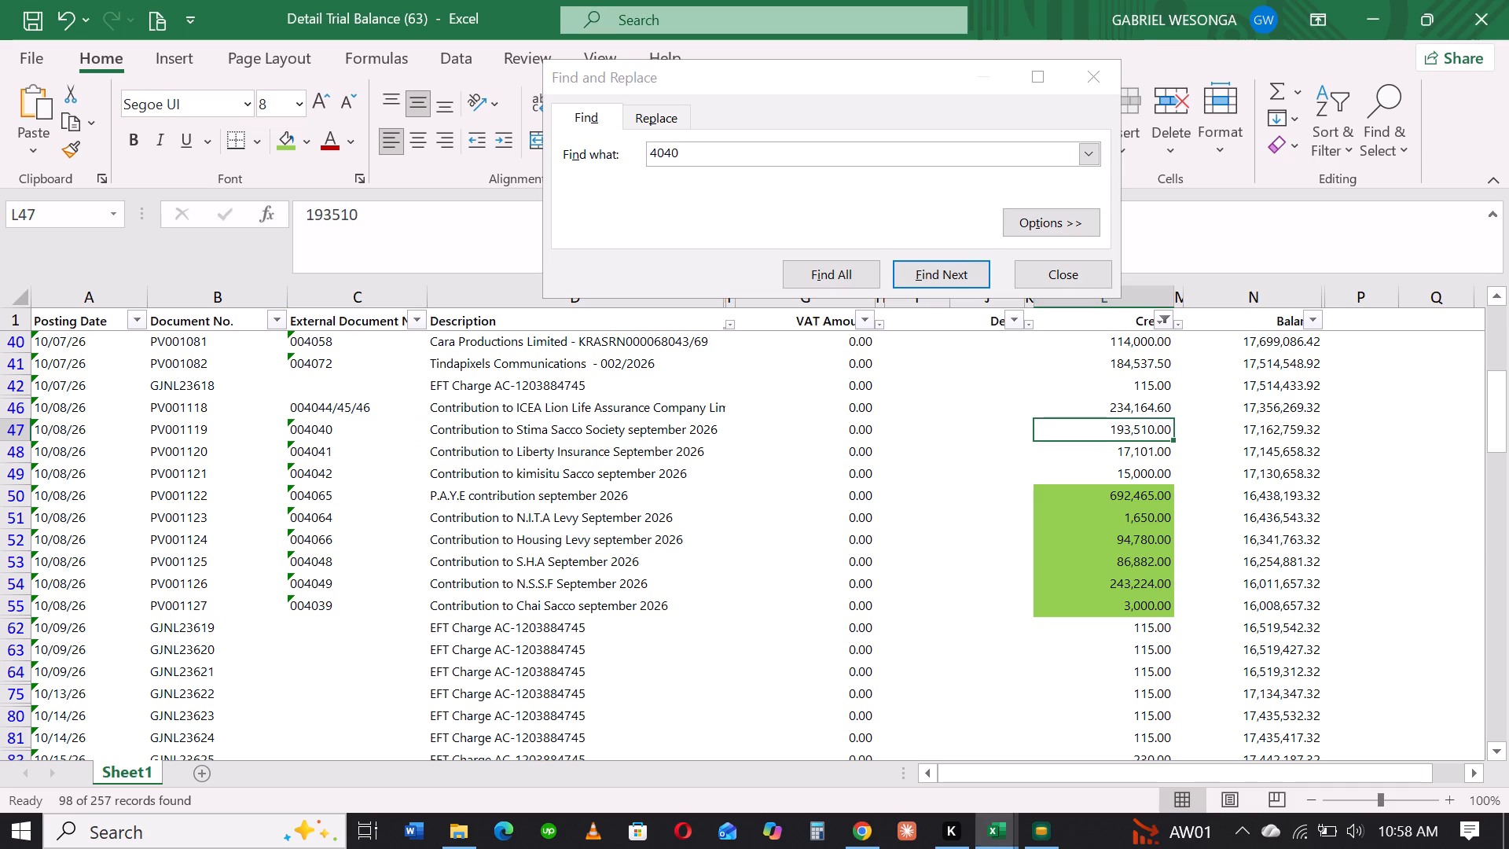
click(295, 147)
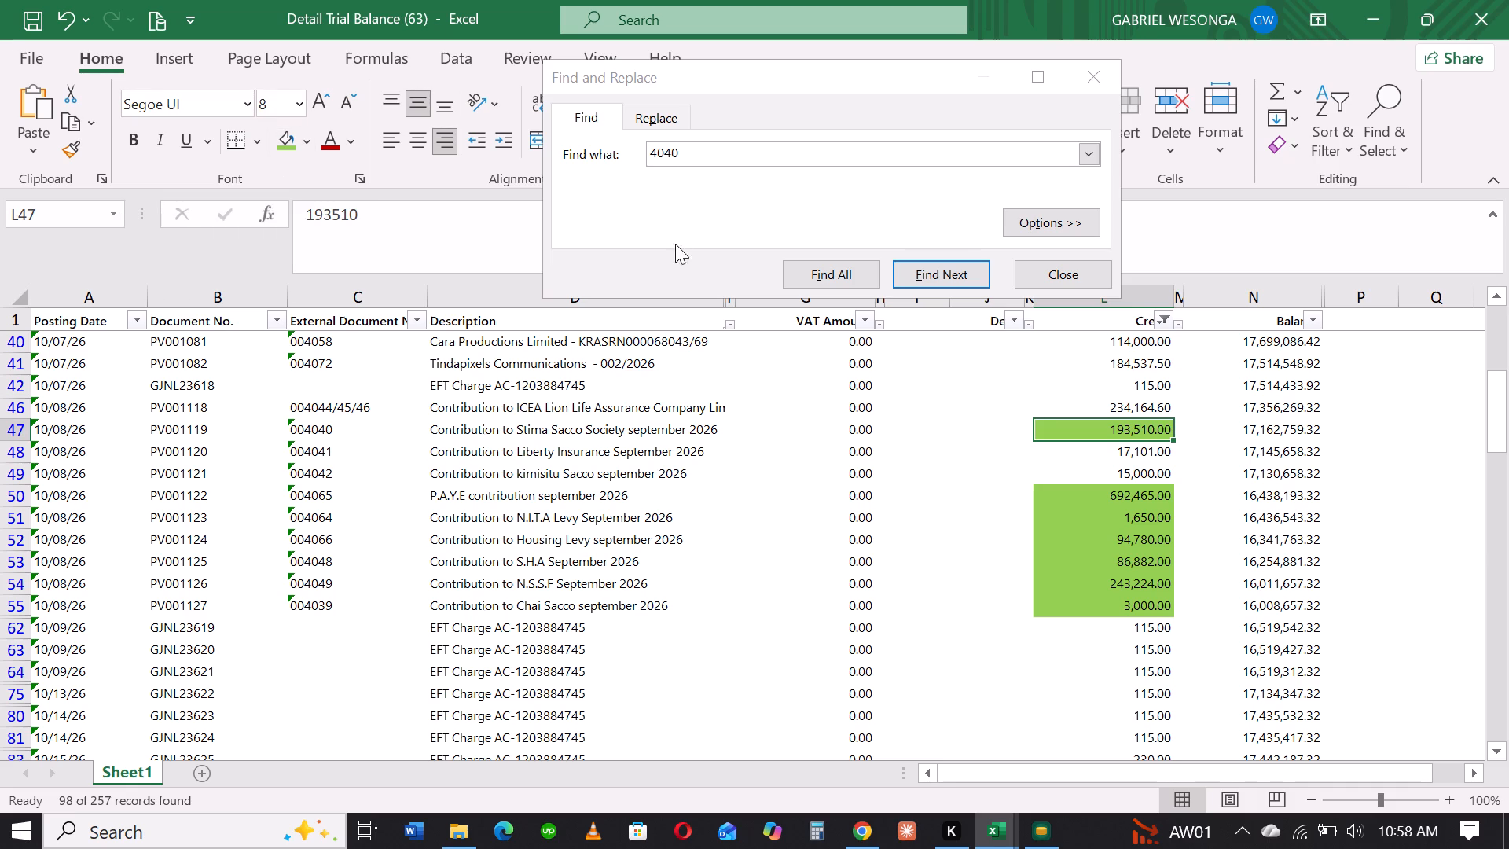
Find document number 4007 and fill the credit cell of the matching payment PV001040 green.
drag(737, 154, 270, 160)
text(400)
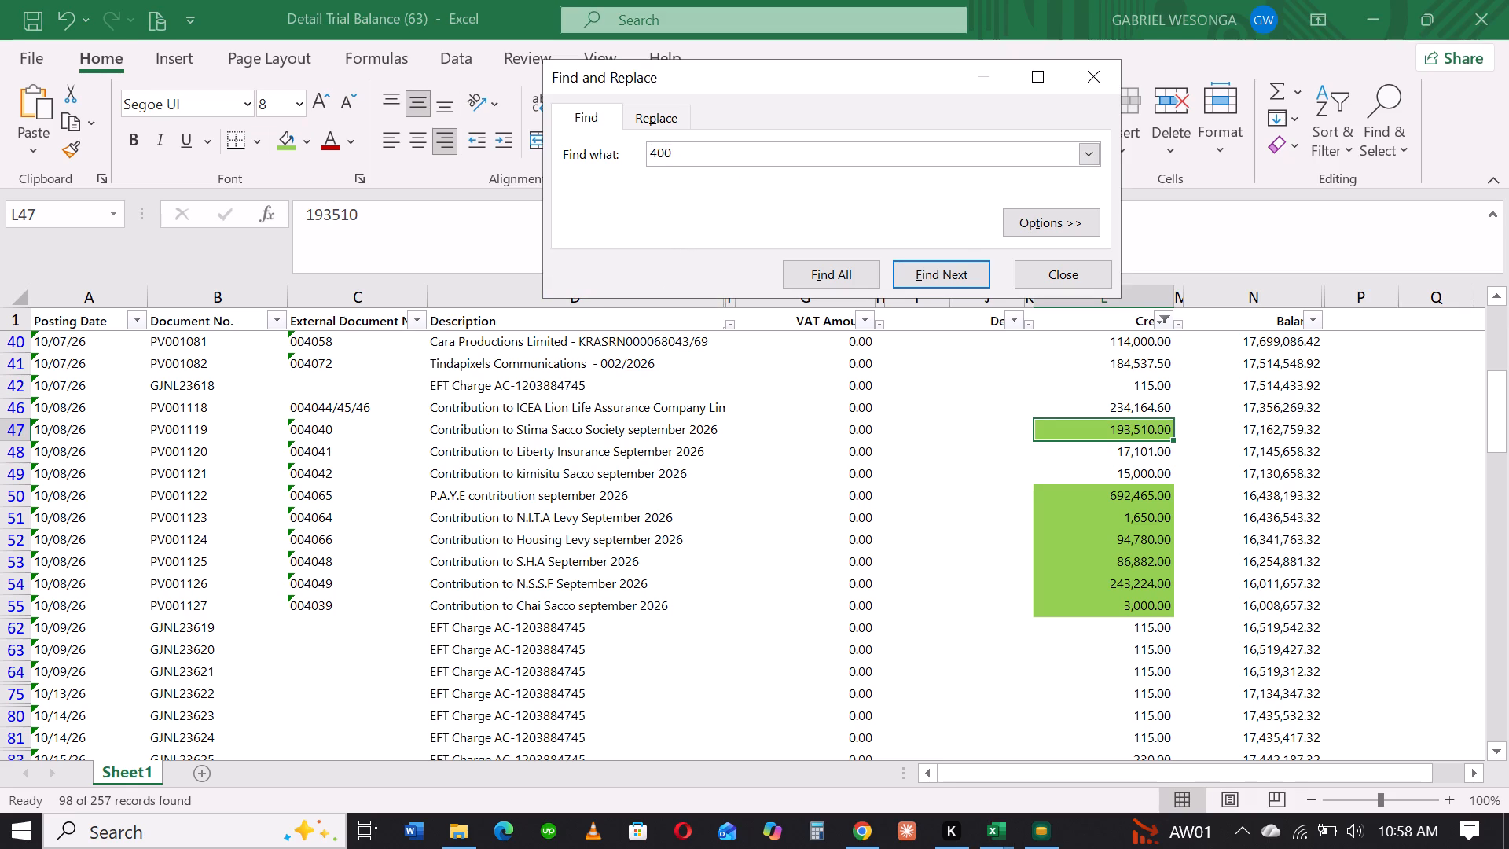
key(7)
click(970, 278)
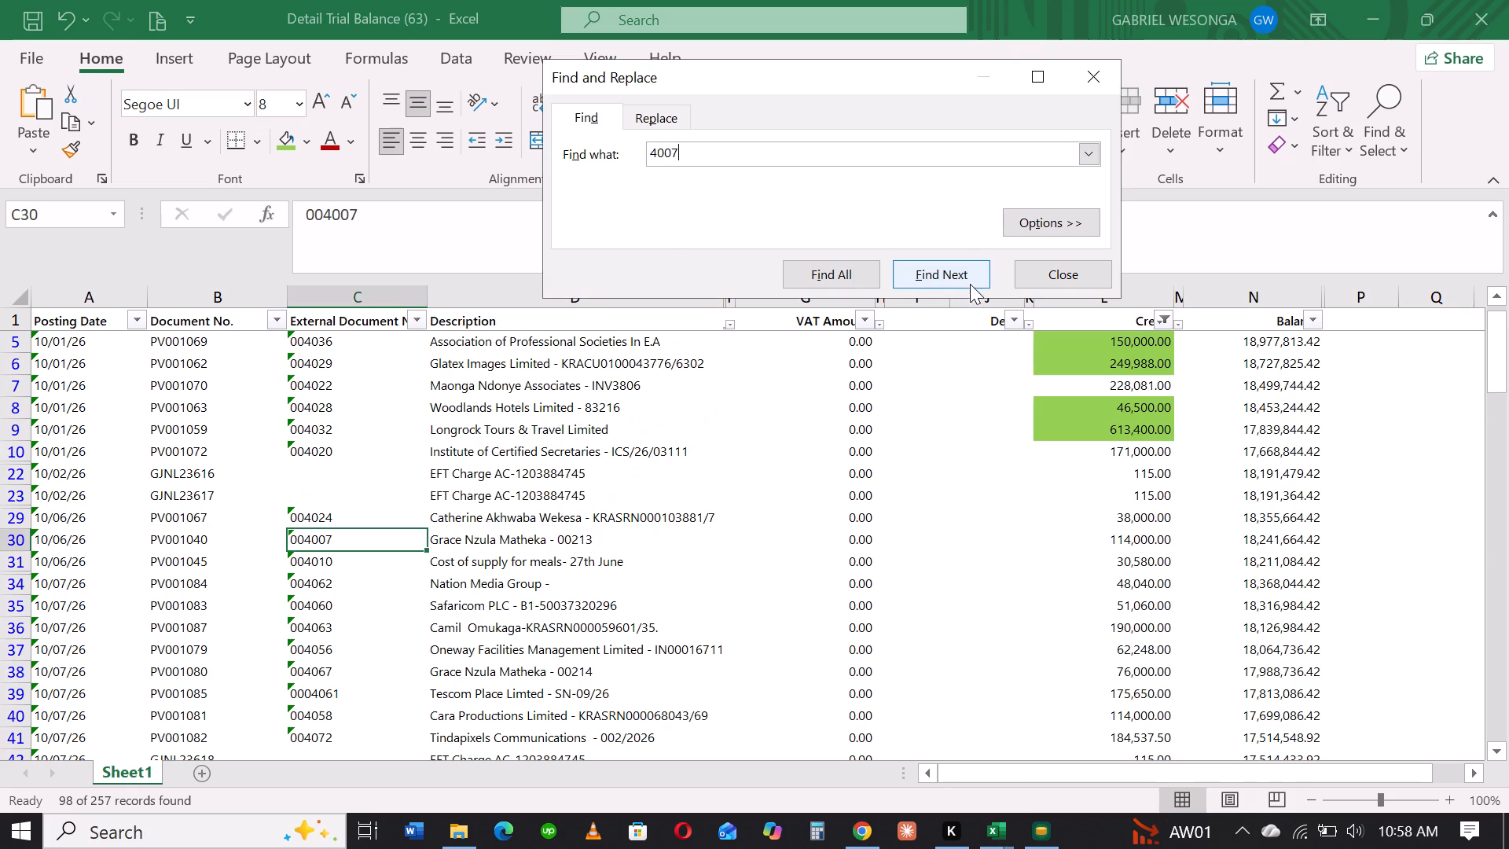
click(1147, 546)
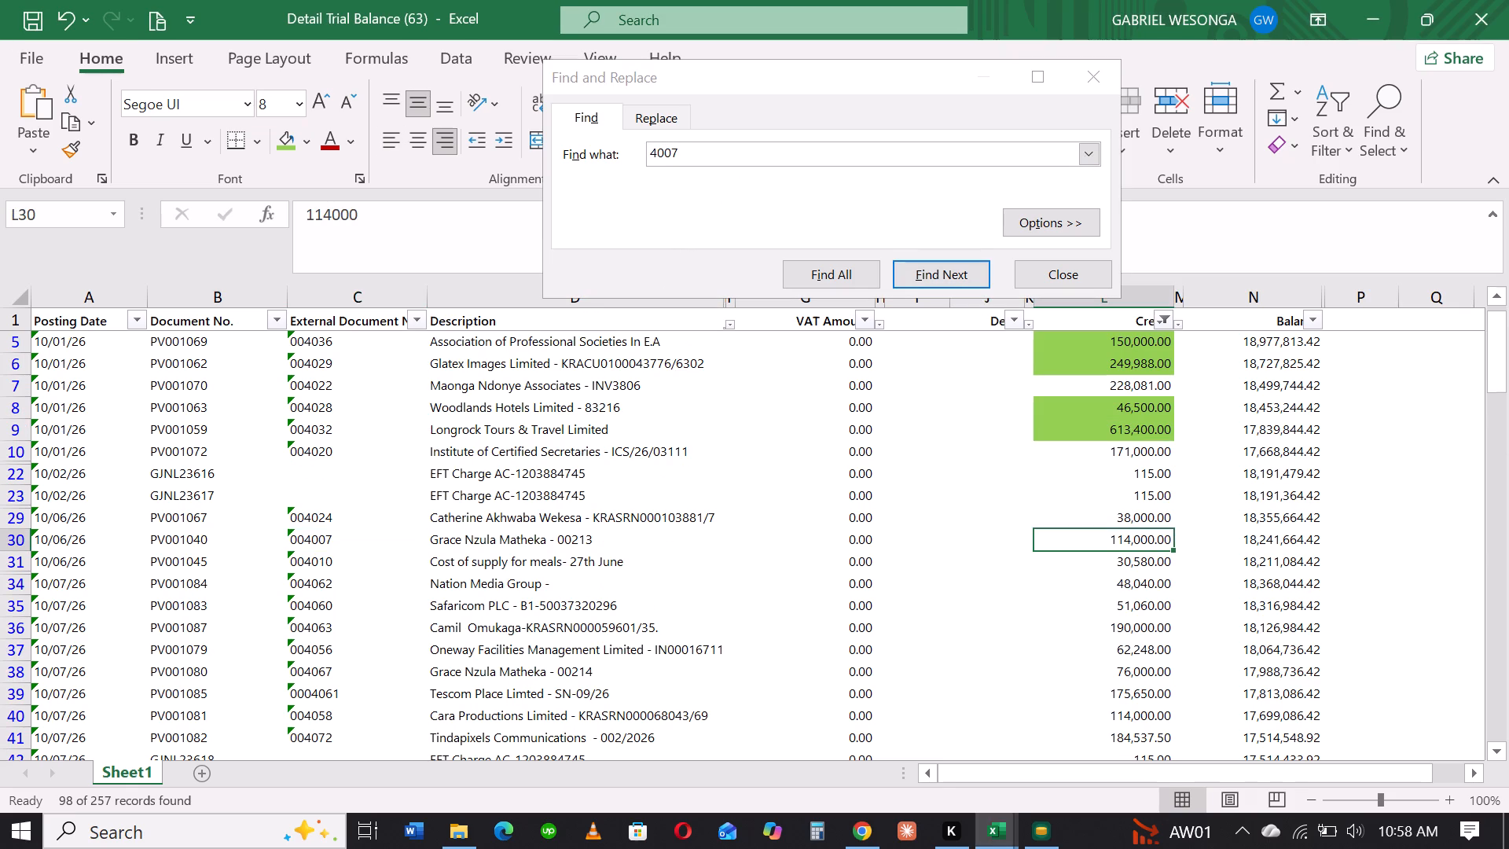
click(288, 139)
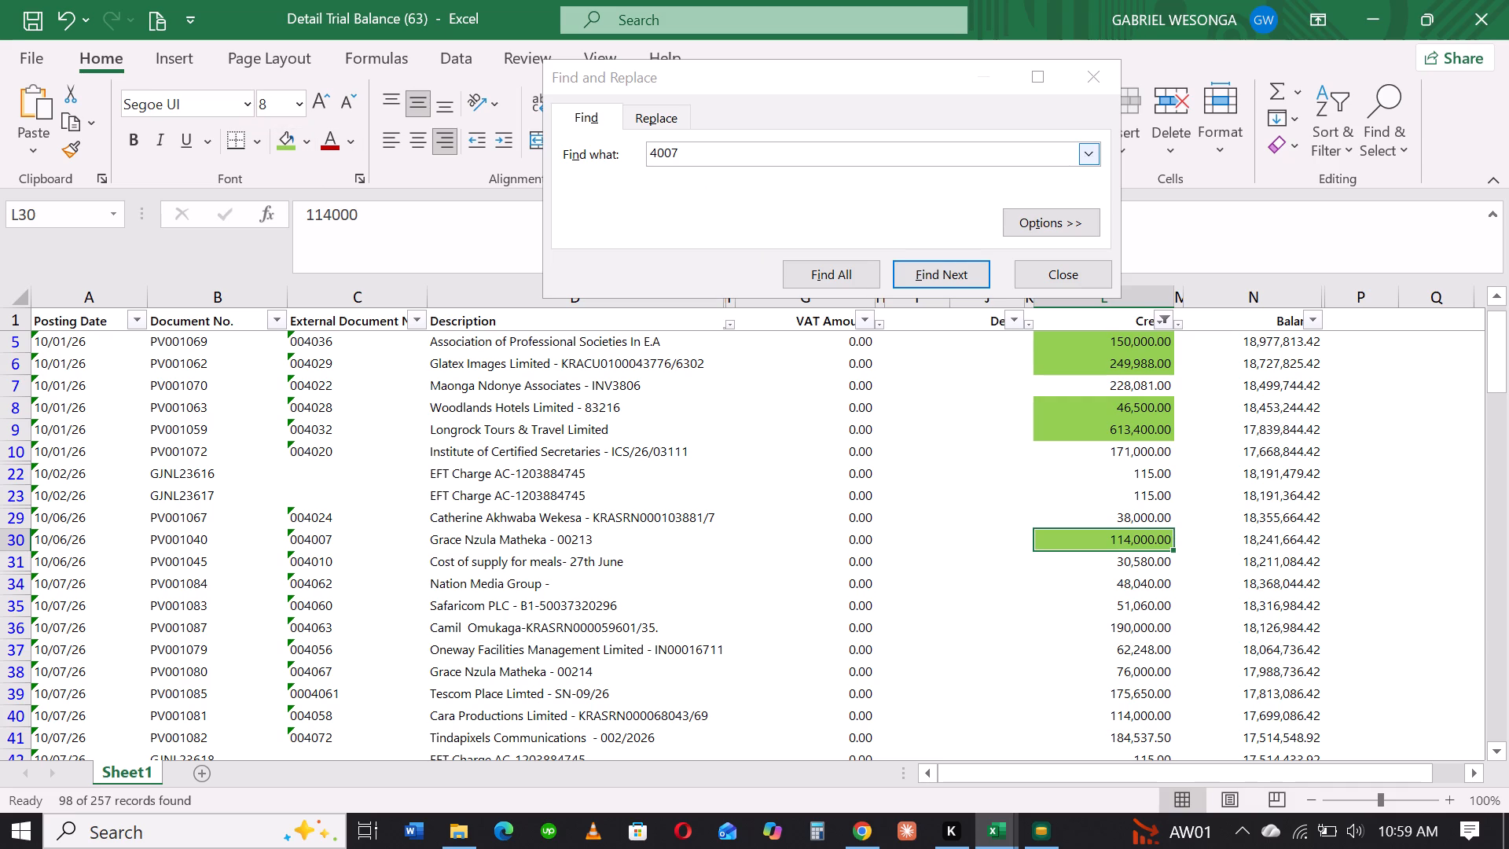
Find document number 4042 and fill the credit cell of the September Kimisitu Sacco contribution green.
drag(685, 149, 549, 128)
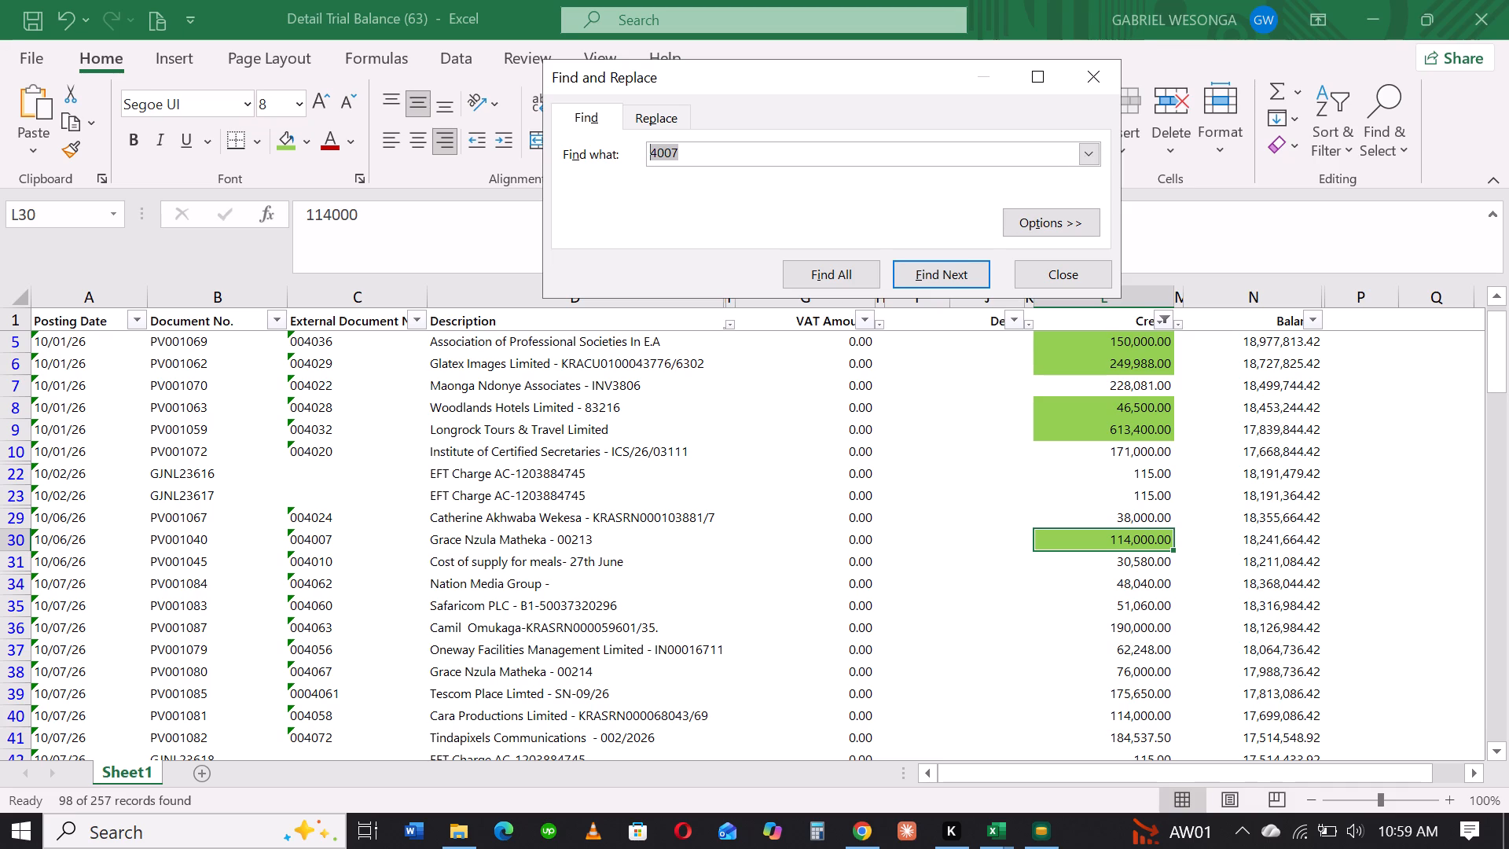
text(4042)
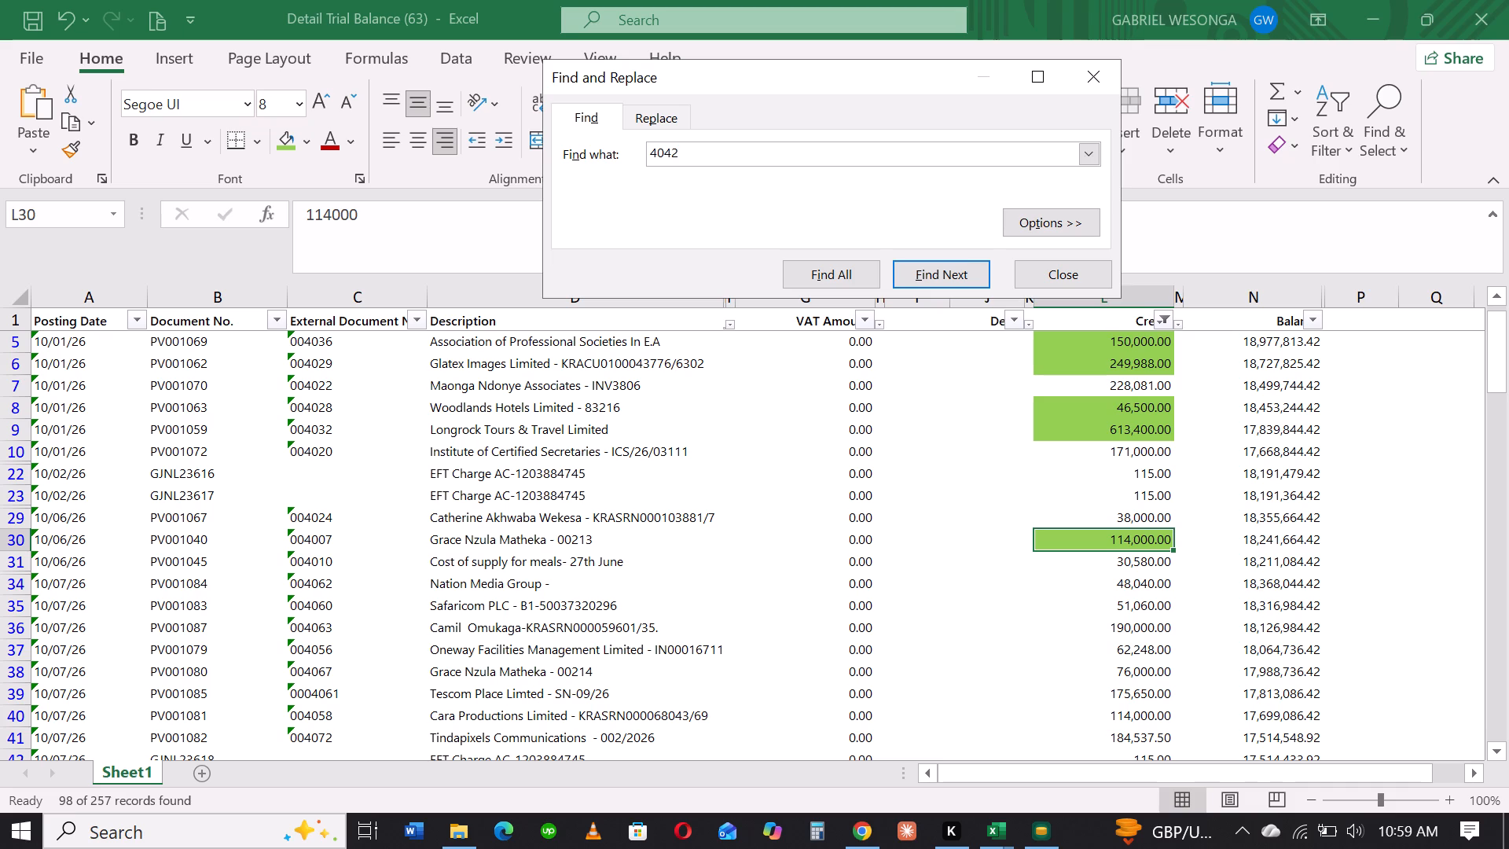
click(942, 287)
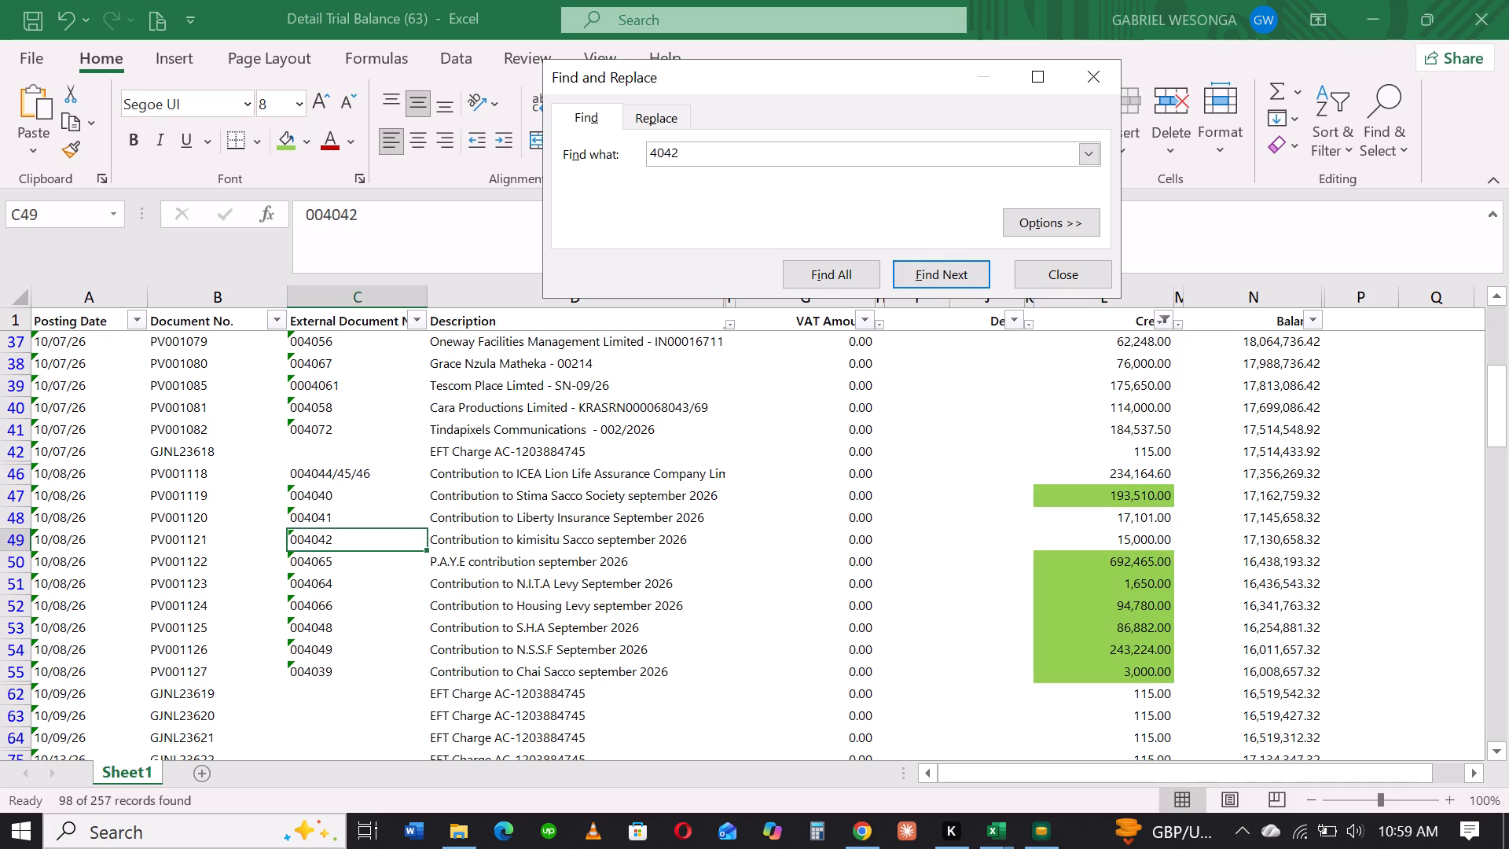
click(1173, 540)
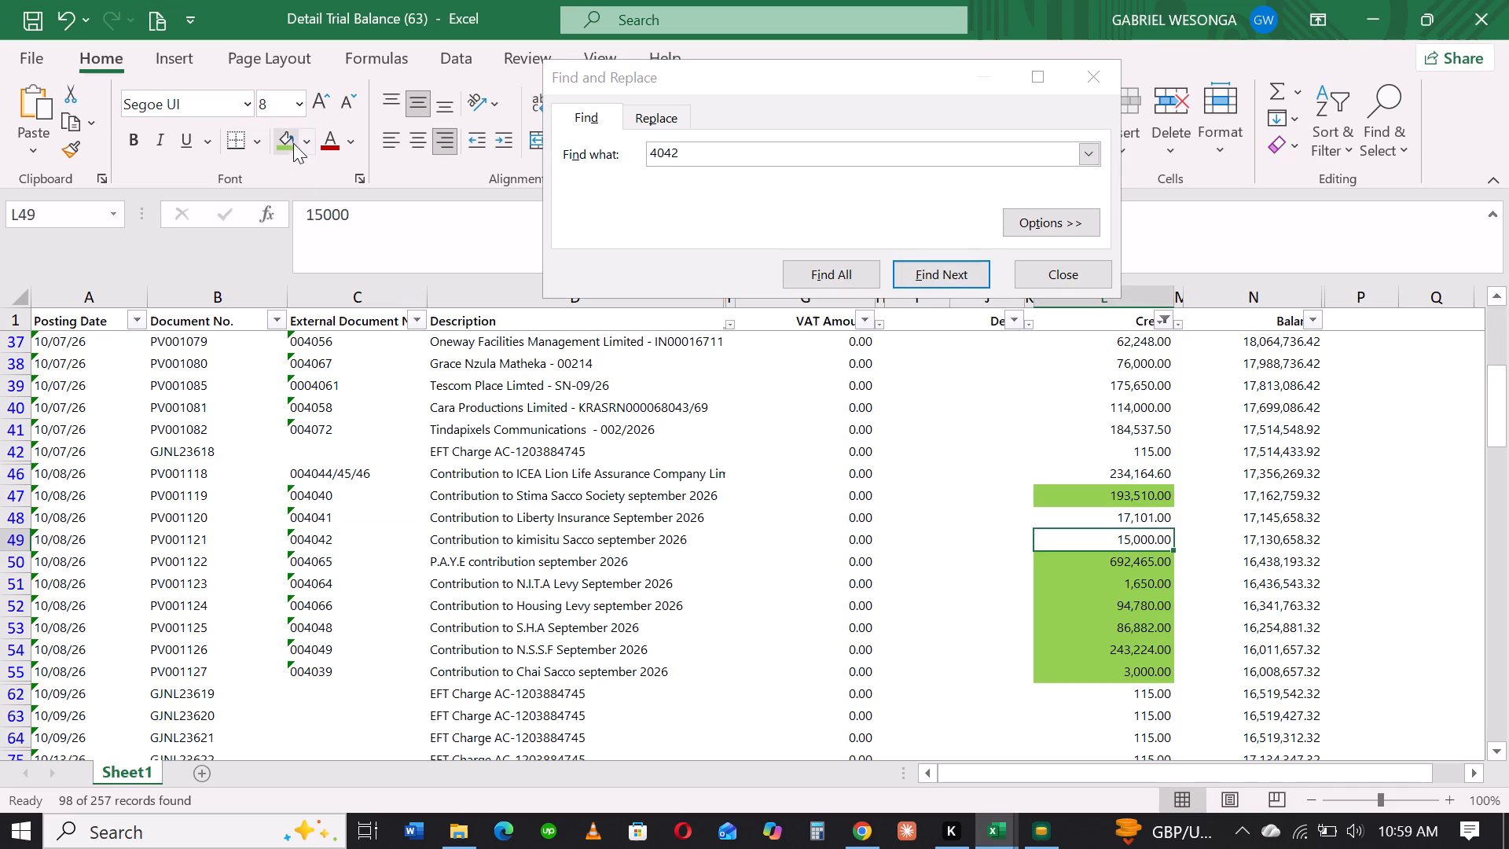
click(287, 141)
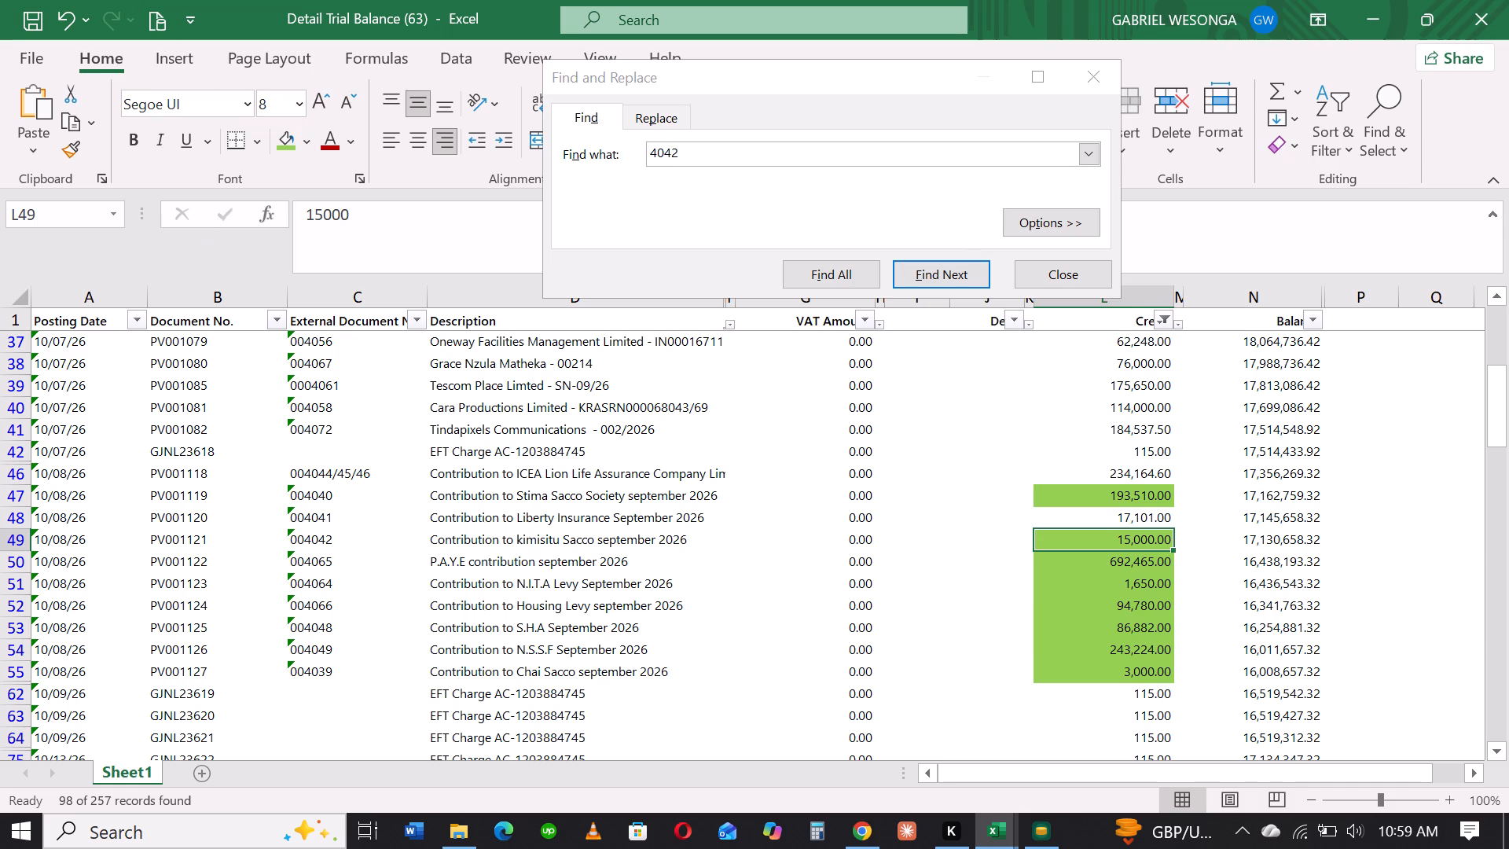
Find document number 4022 and fill the credit cell of the Maonga Ndonye Associates payment green.
click(683, 149)
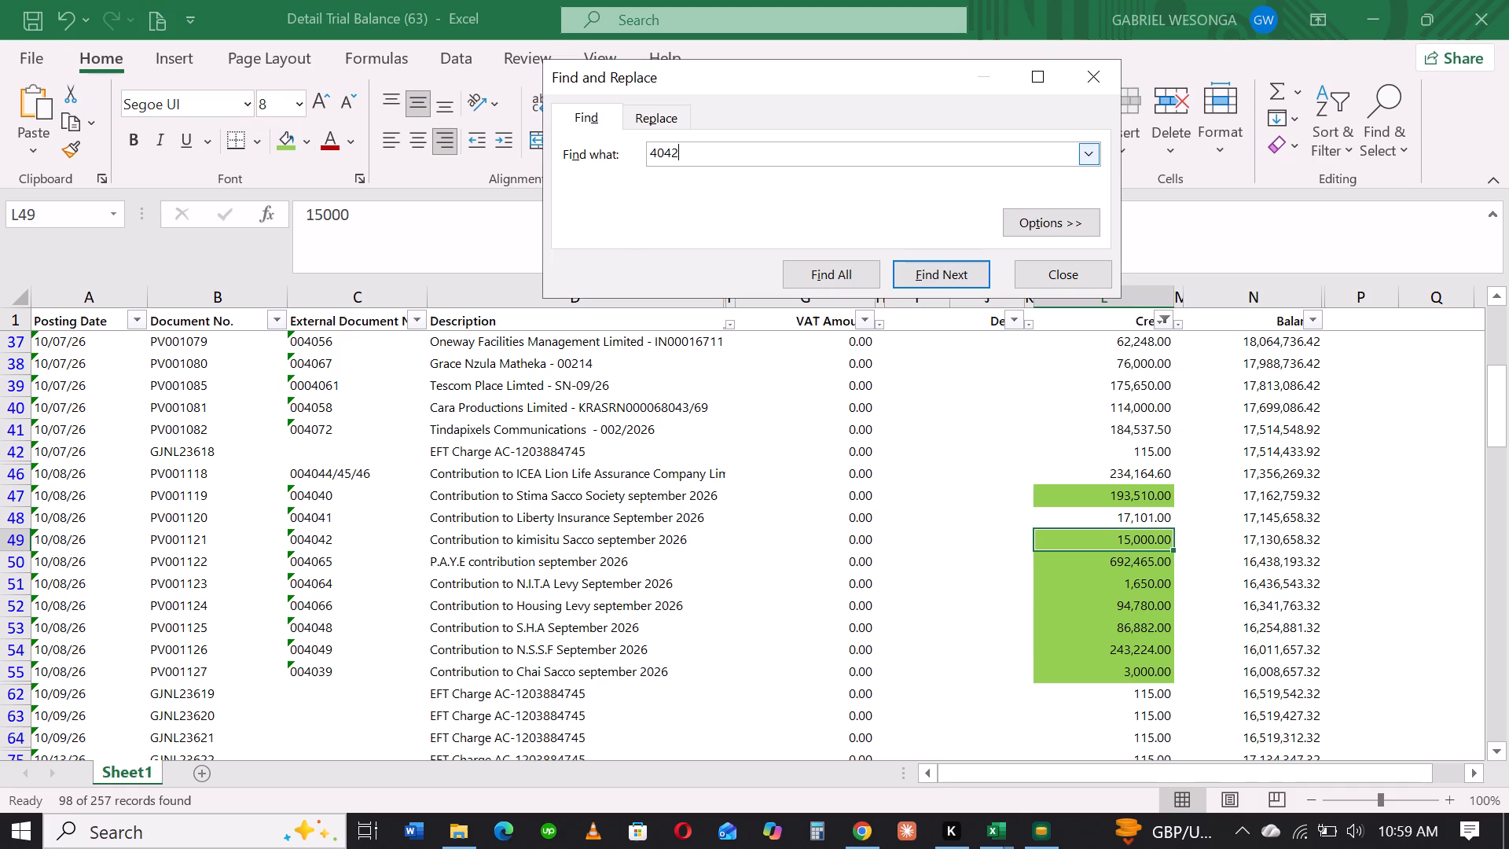
key(BackSpace)
key(BackSpace)
text(22)
scroll(685, 147, down, 1)
click(945, 283)
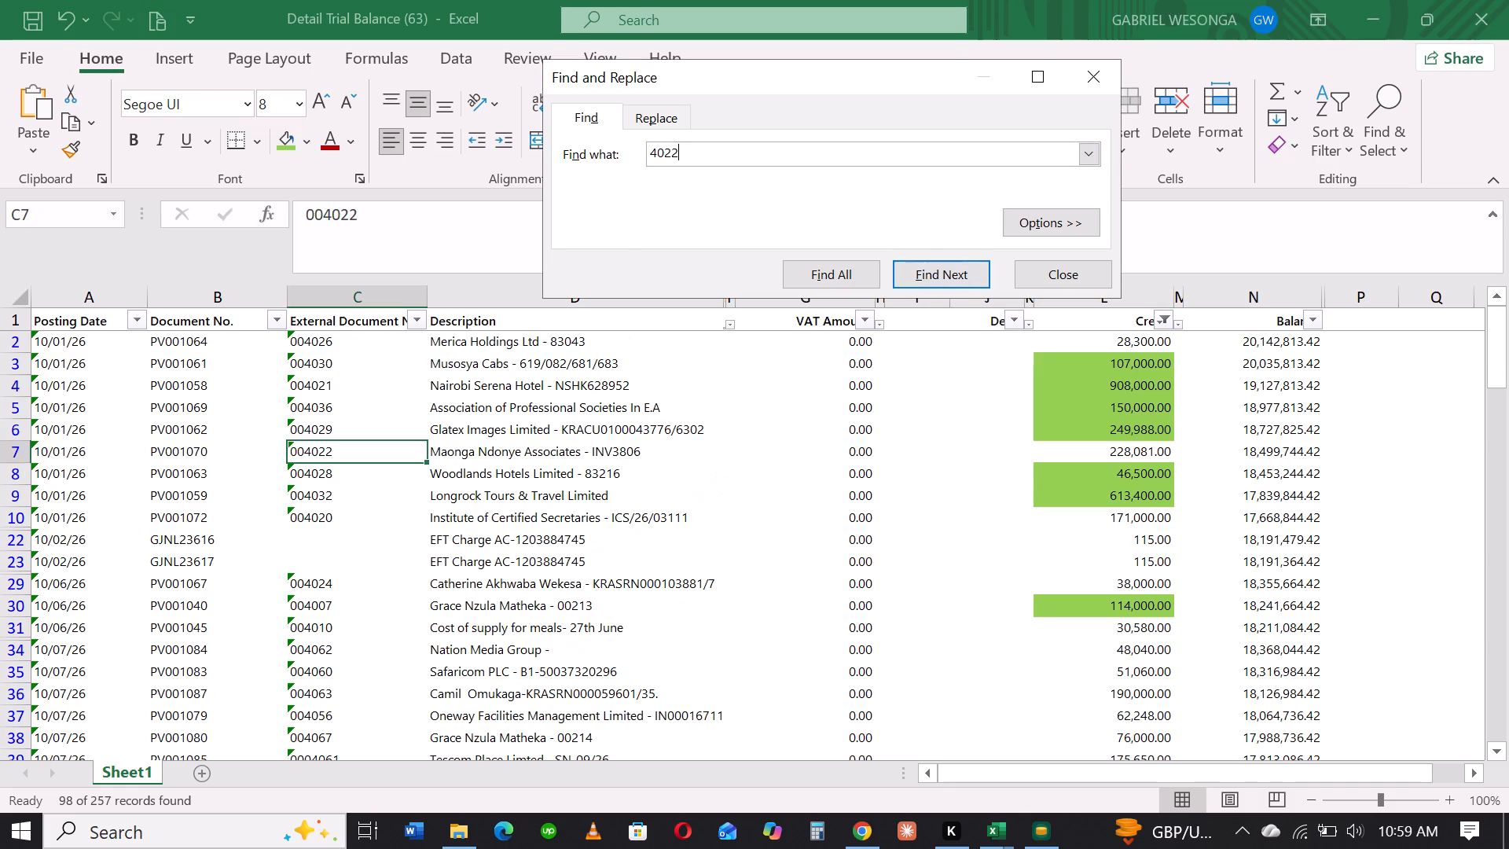
click(1099, 459)
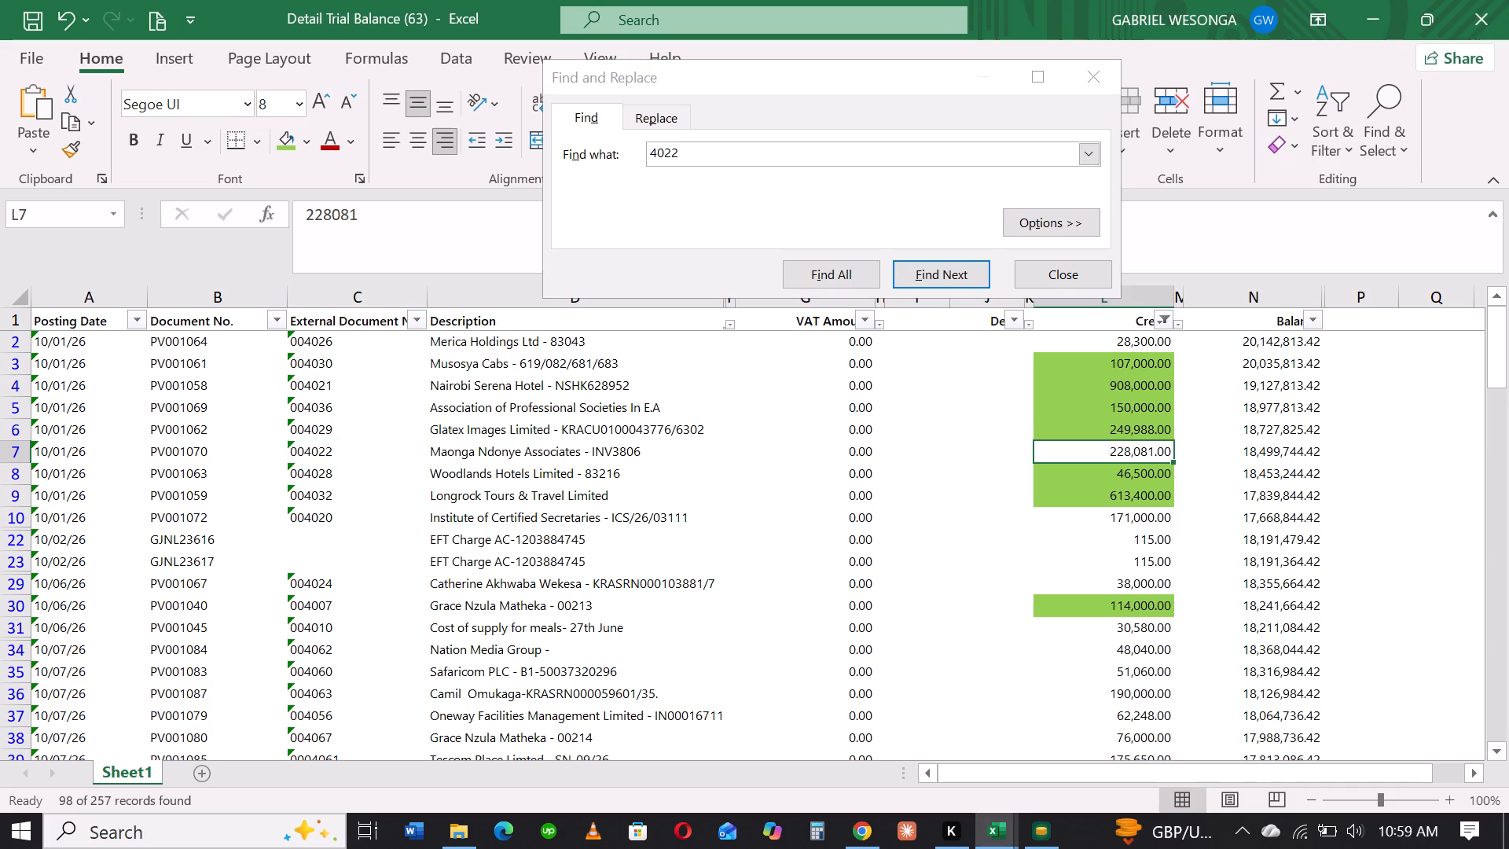
click(279, 143)
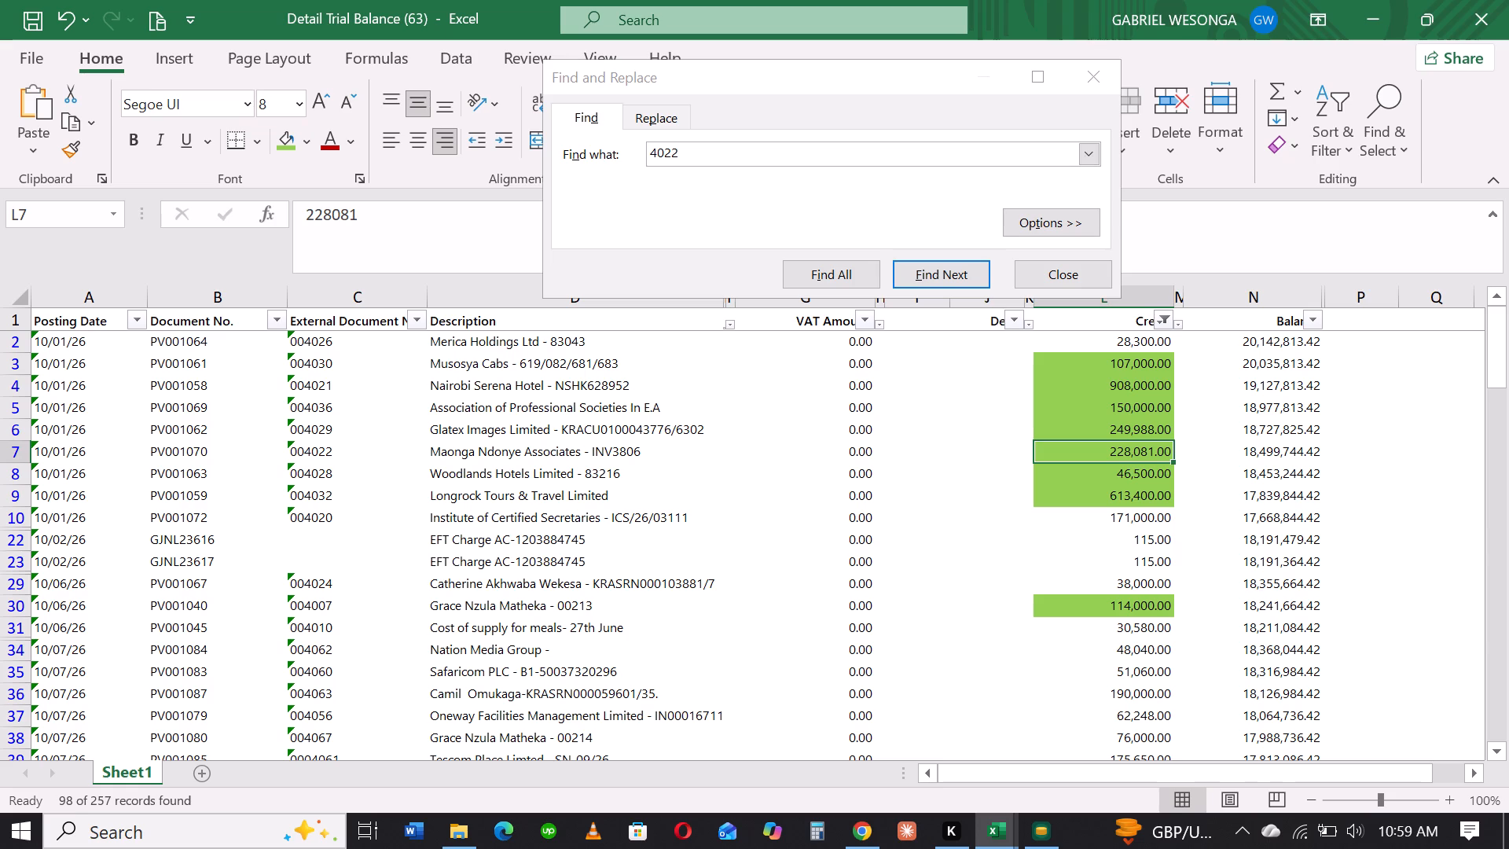
Find document number 4044 and select the credit cell of the ICEA Lion Life Assurance contribution.
drag(689, 141, 622, 133)
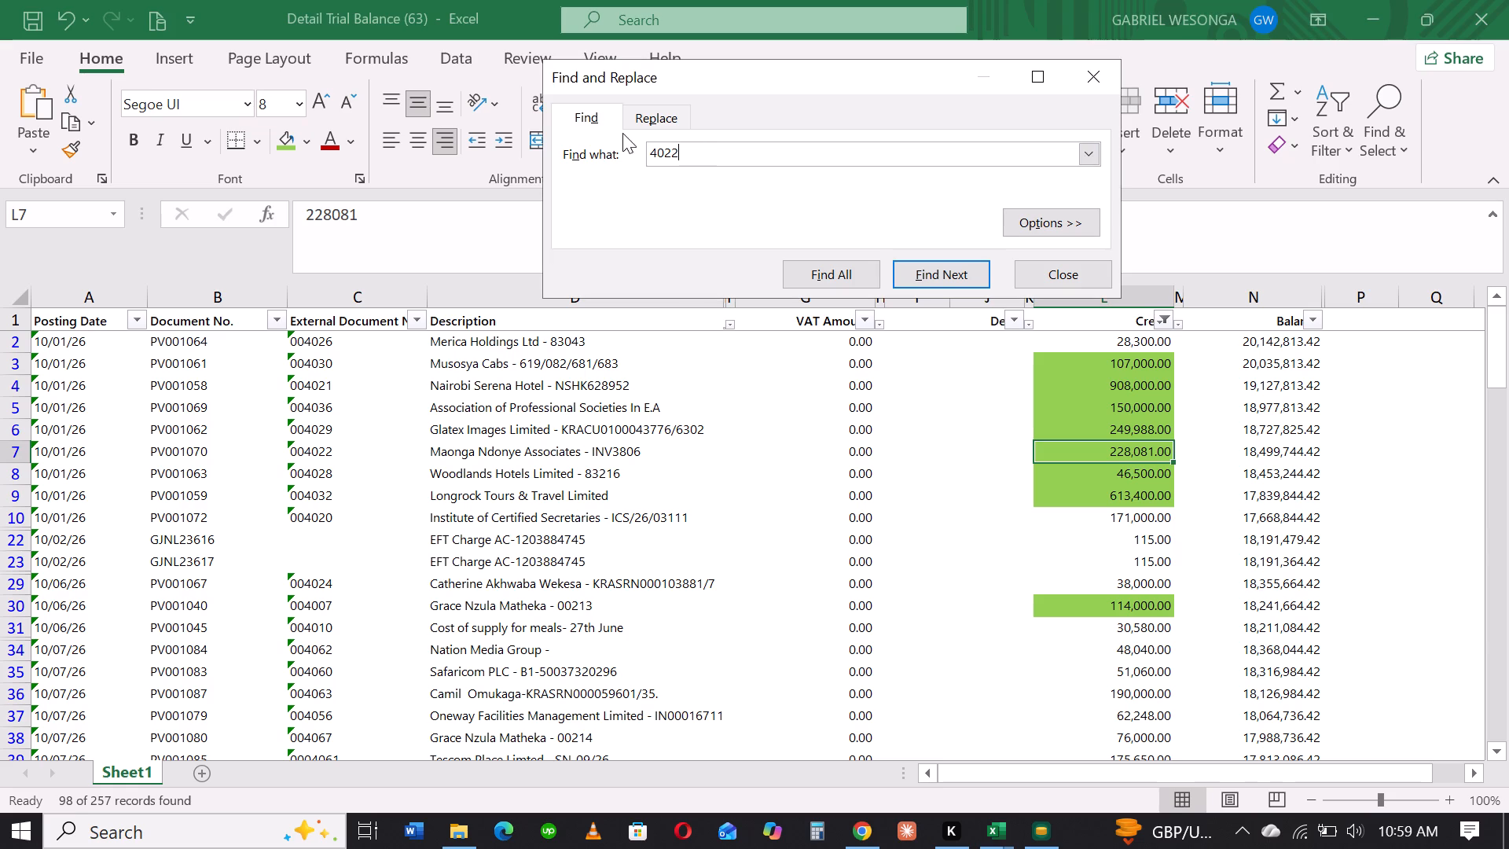
drag(622, 133, 617, 133)
key(BackSpace)
key(BackSpace)
text(44)
click(934, 266)
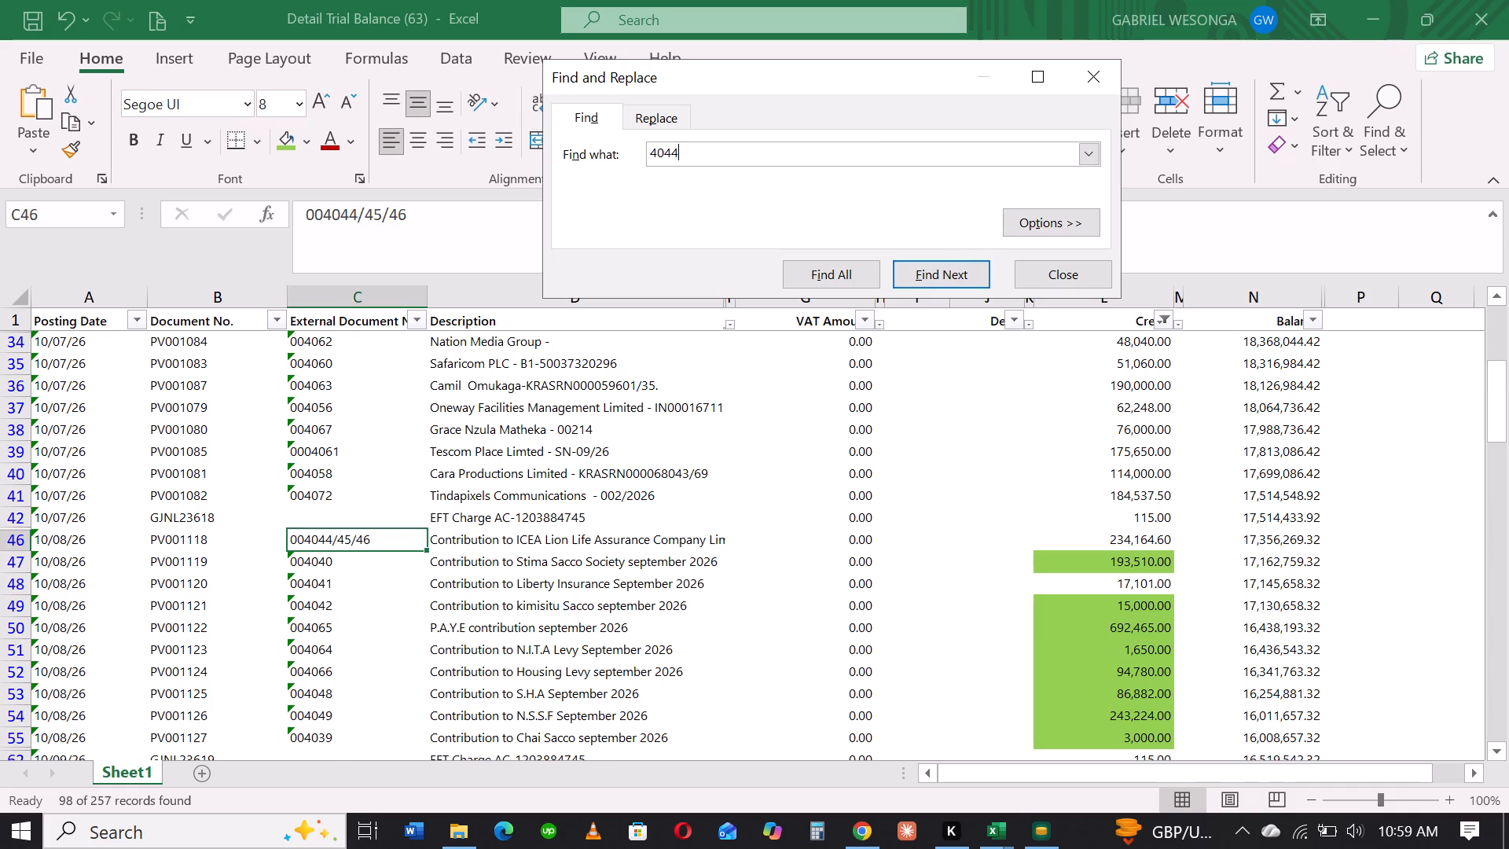
click(1103, 539)
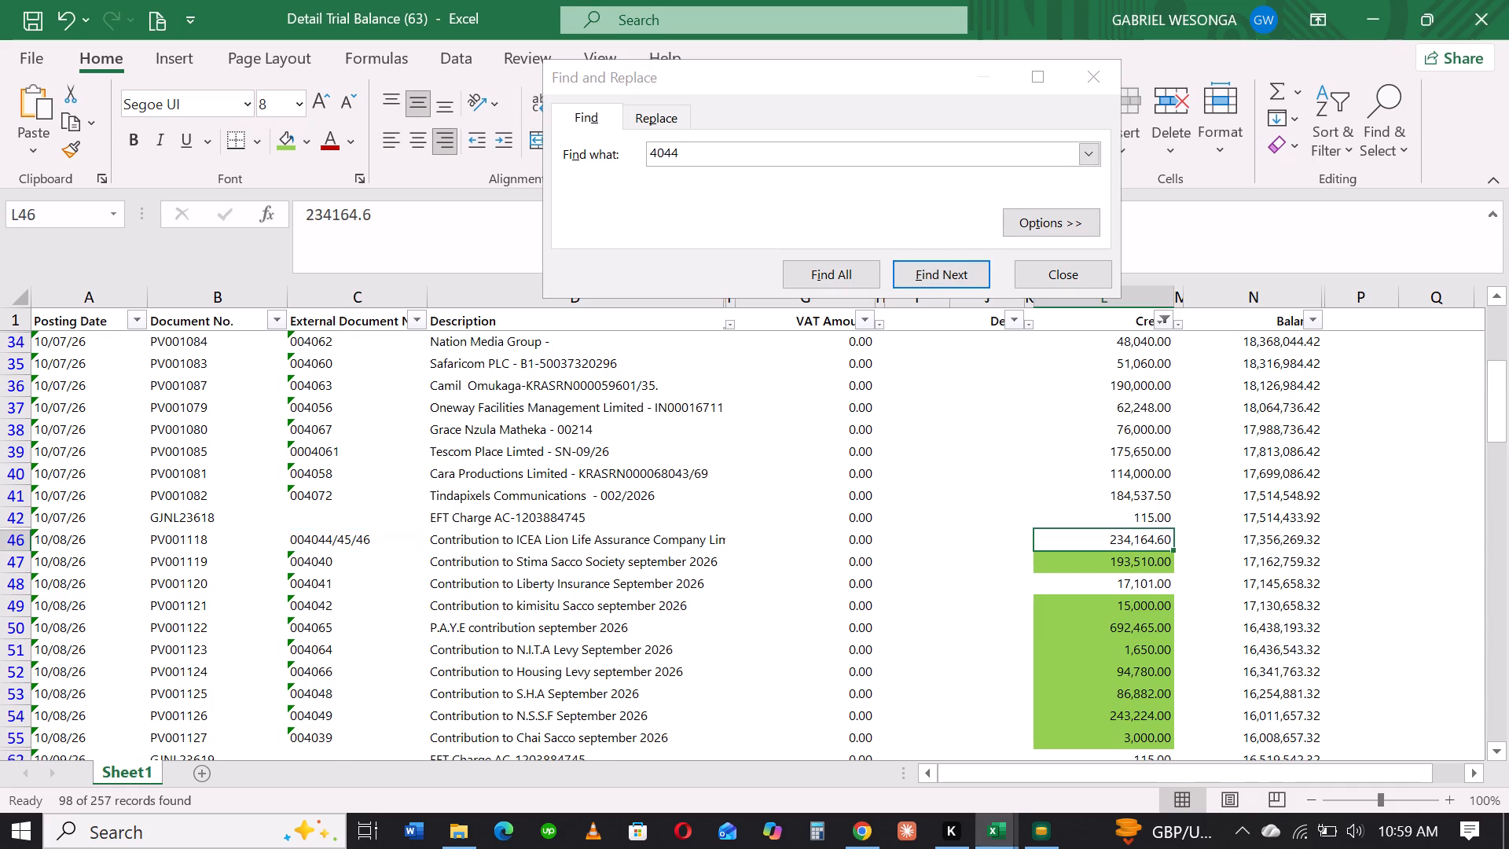
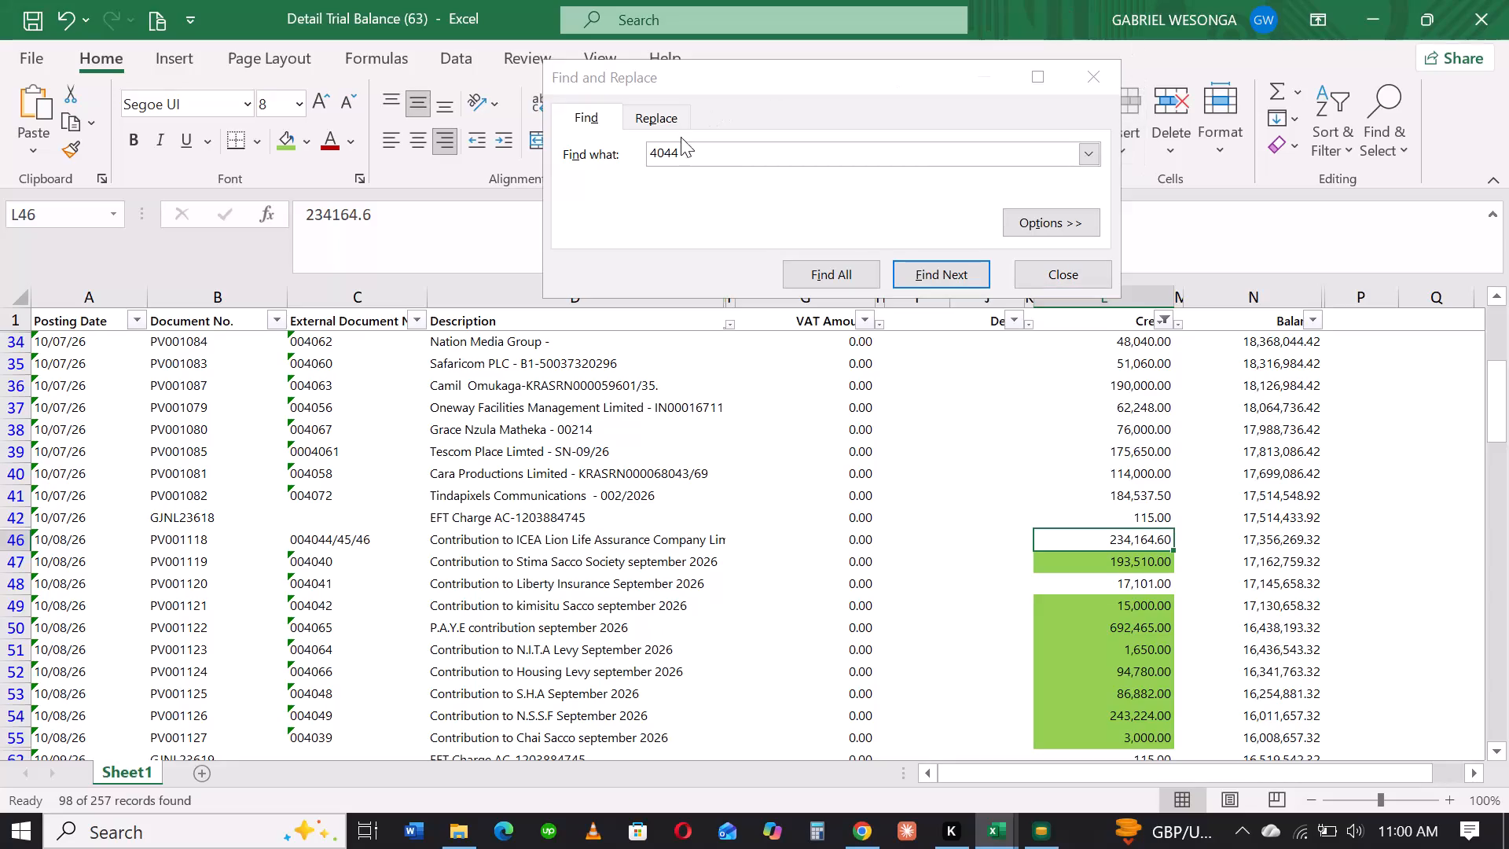
Find document number 4061 and fill the credit cell of the Tescom Place Limted payment green.
drag(685, 157, 651, 166)
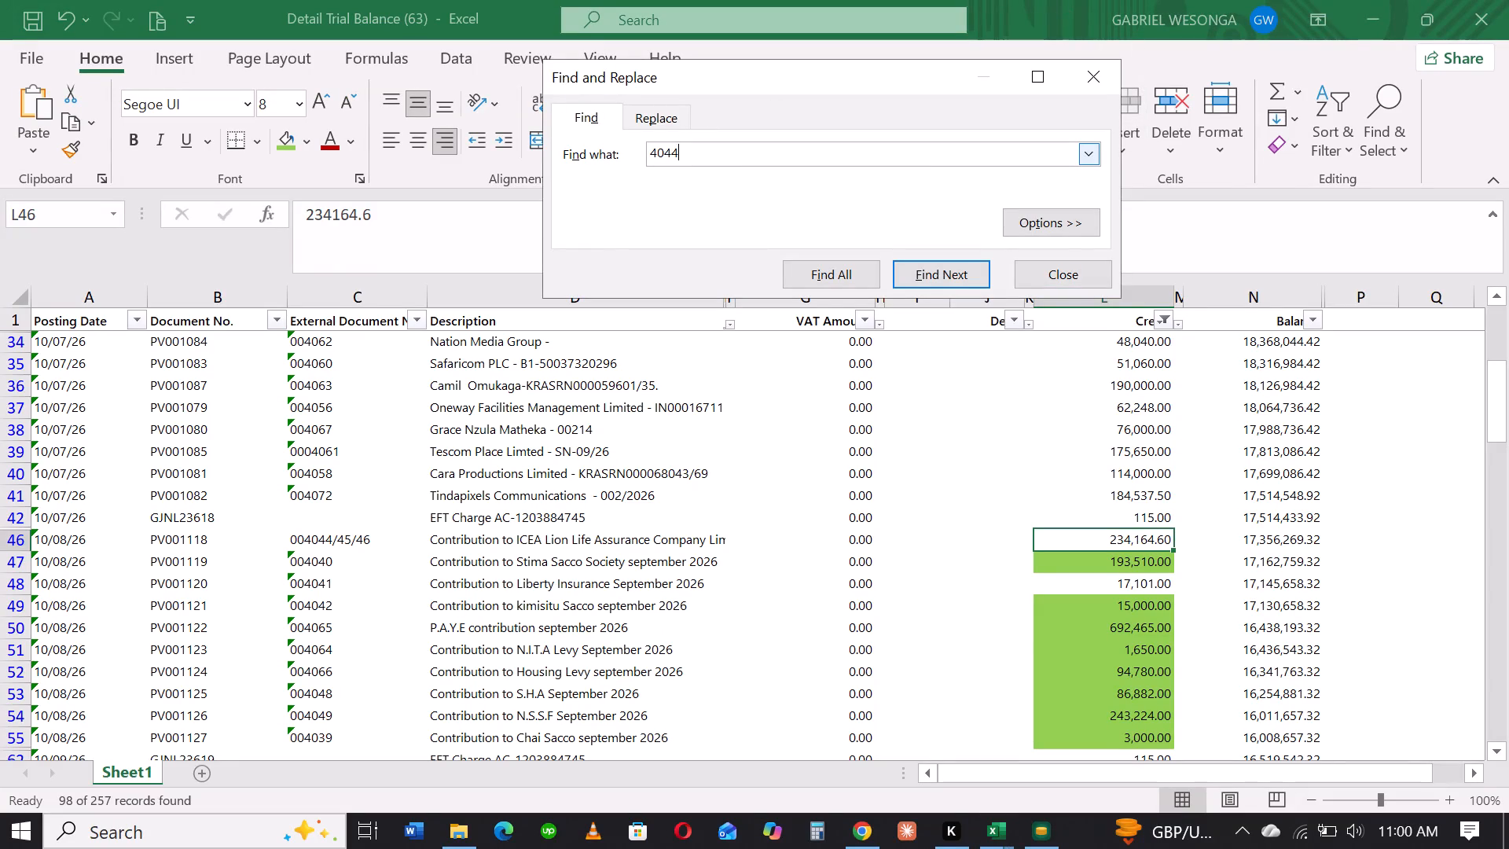
key(BackSpace)
key(BackSpace)
text(61)
click(979, 287)
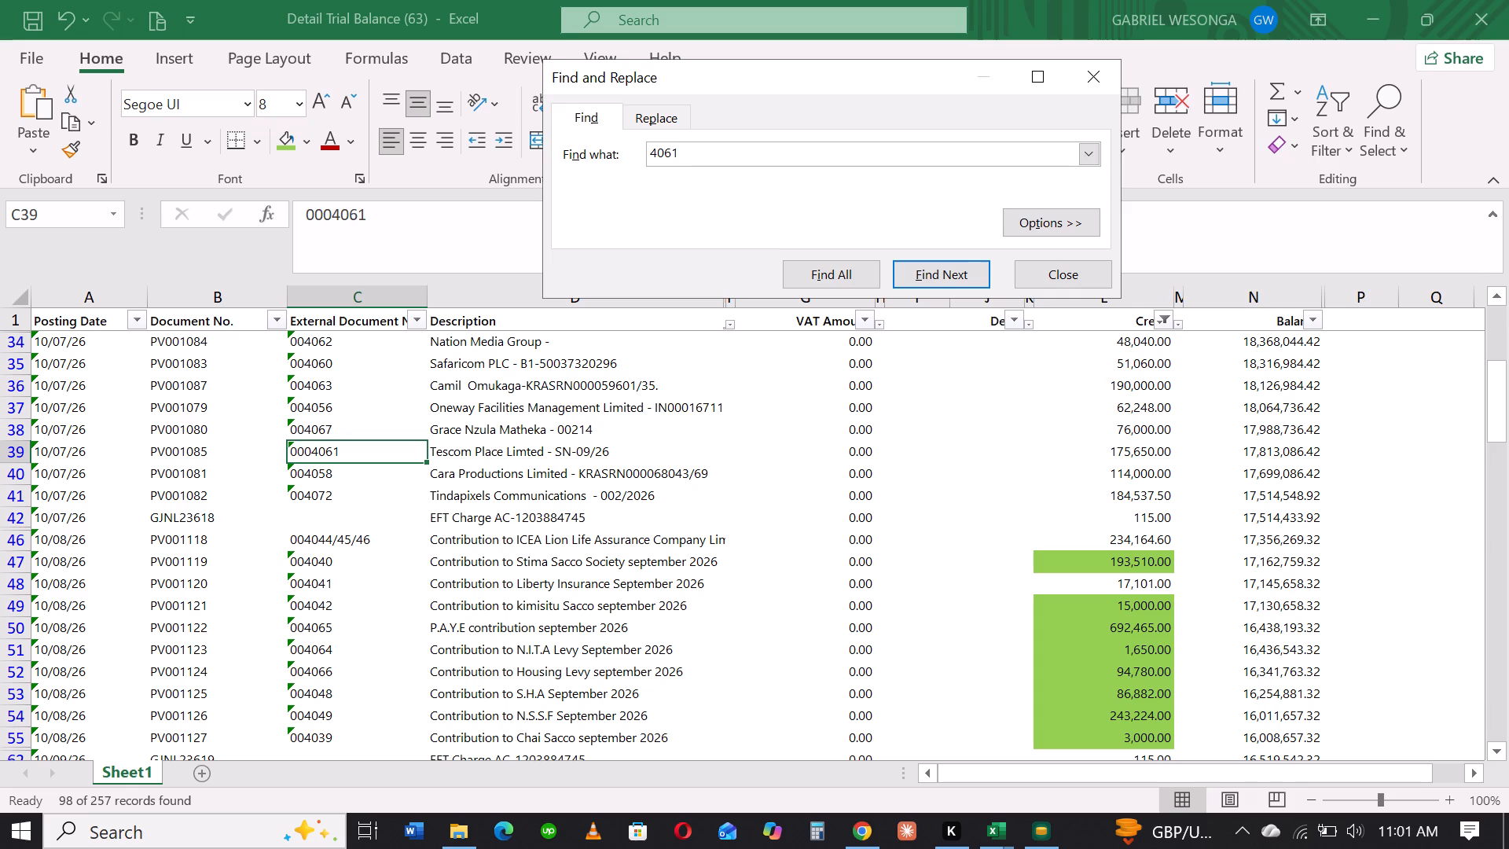
click(1134, 477)
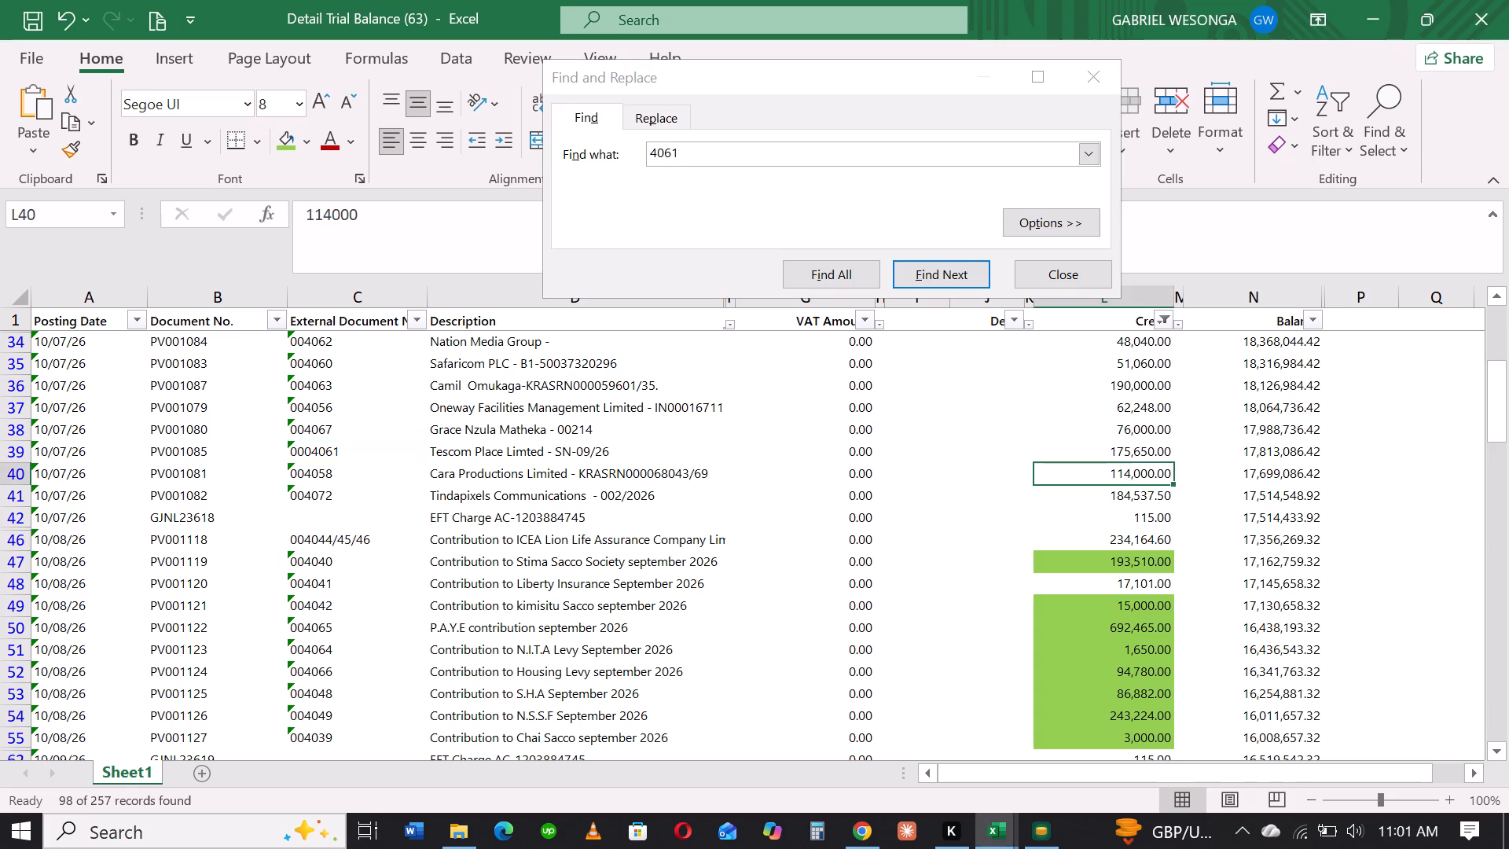
click(1130, 449)
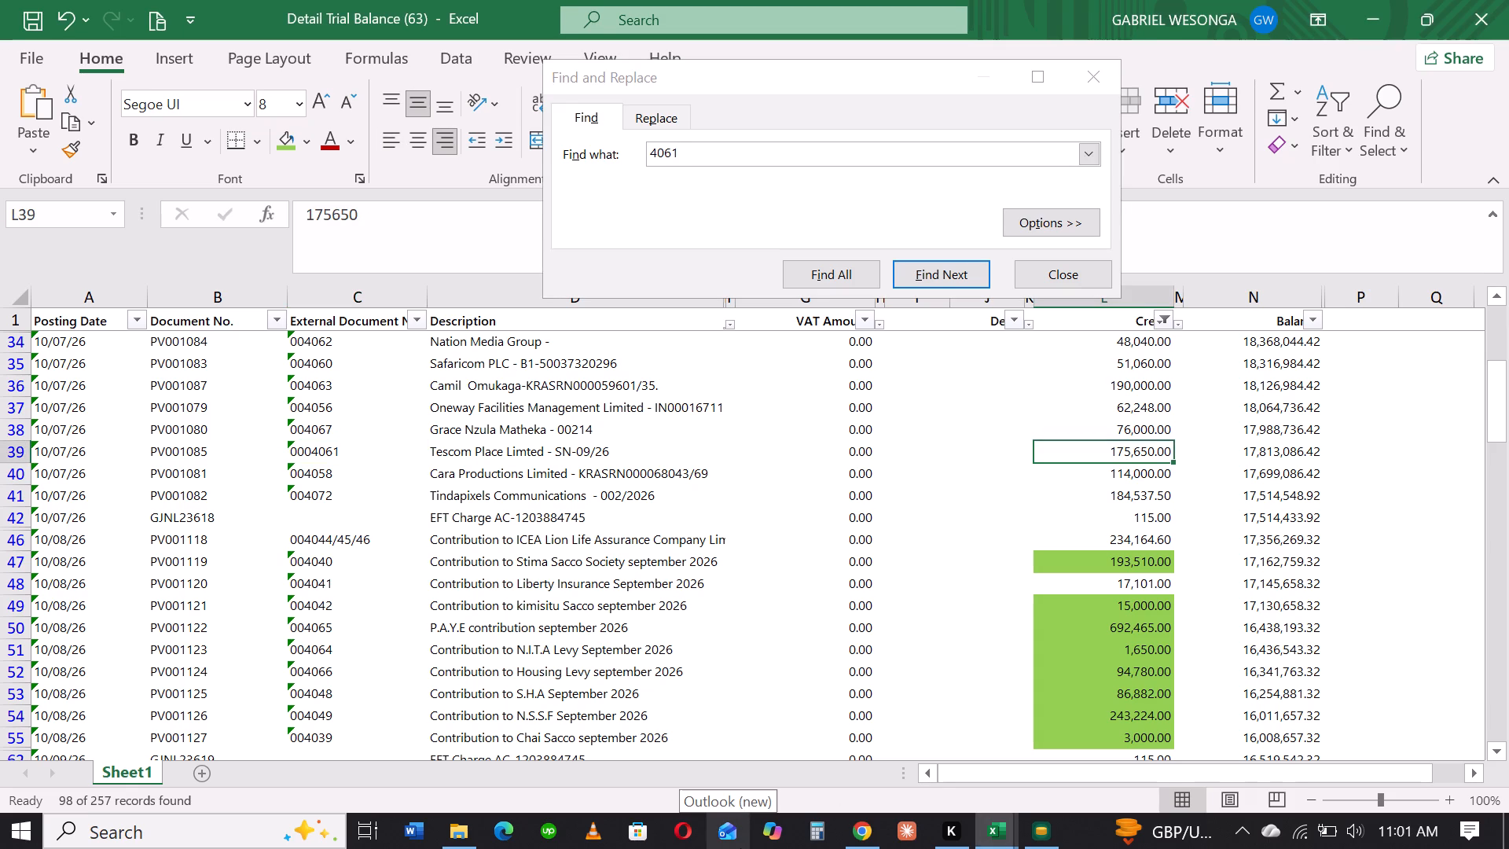
click(286, 141)
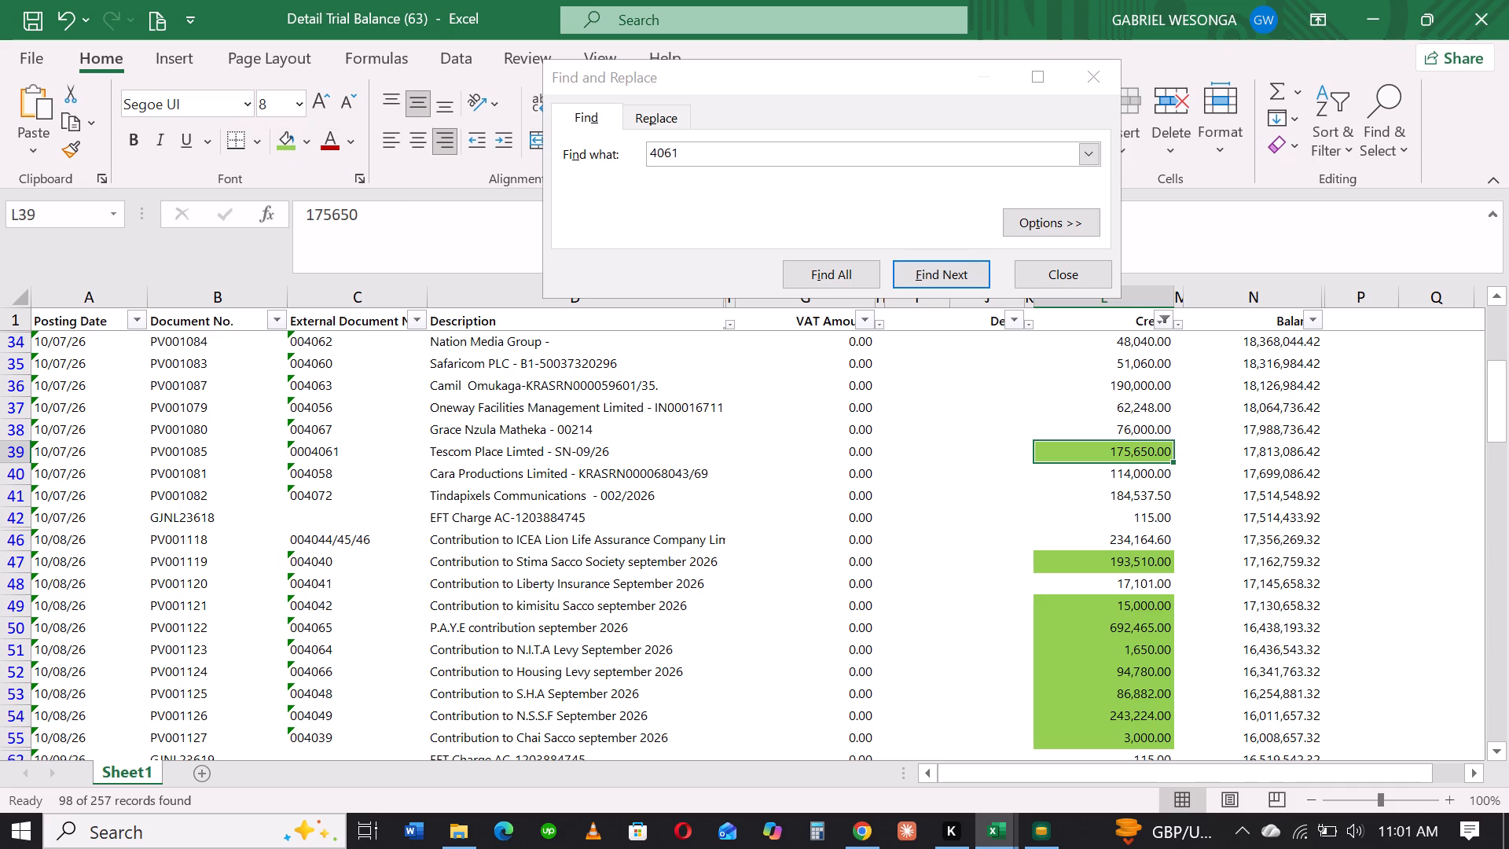
Find document number 4041 and fill the credit cell of the September Liberty Insurance contribution green.
click(722, 150)
key(BackSpace)
key(BackSpace)
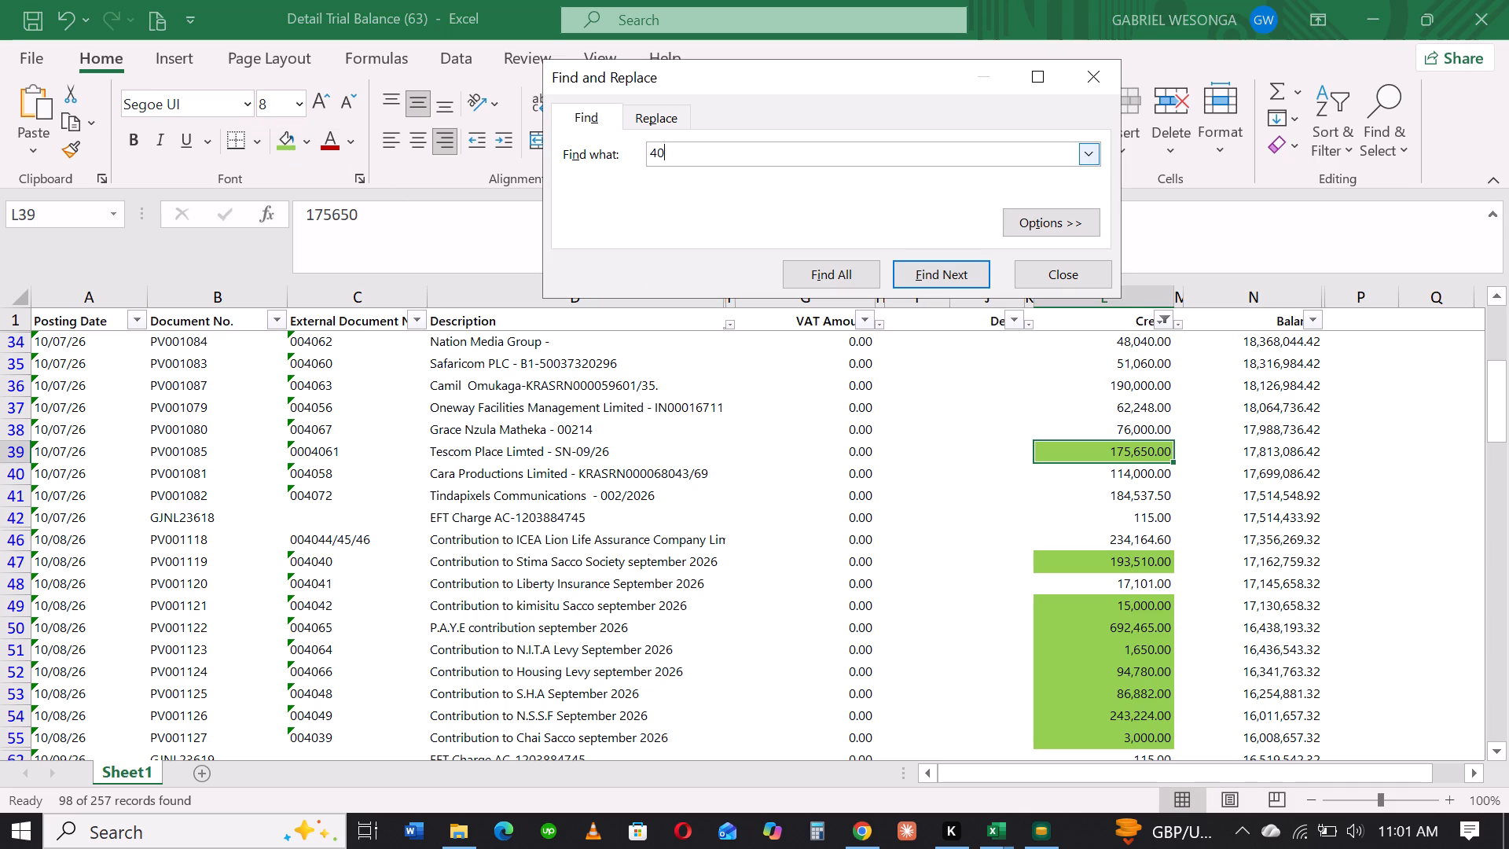
text(41)
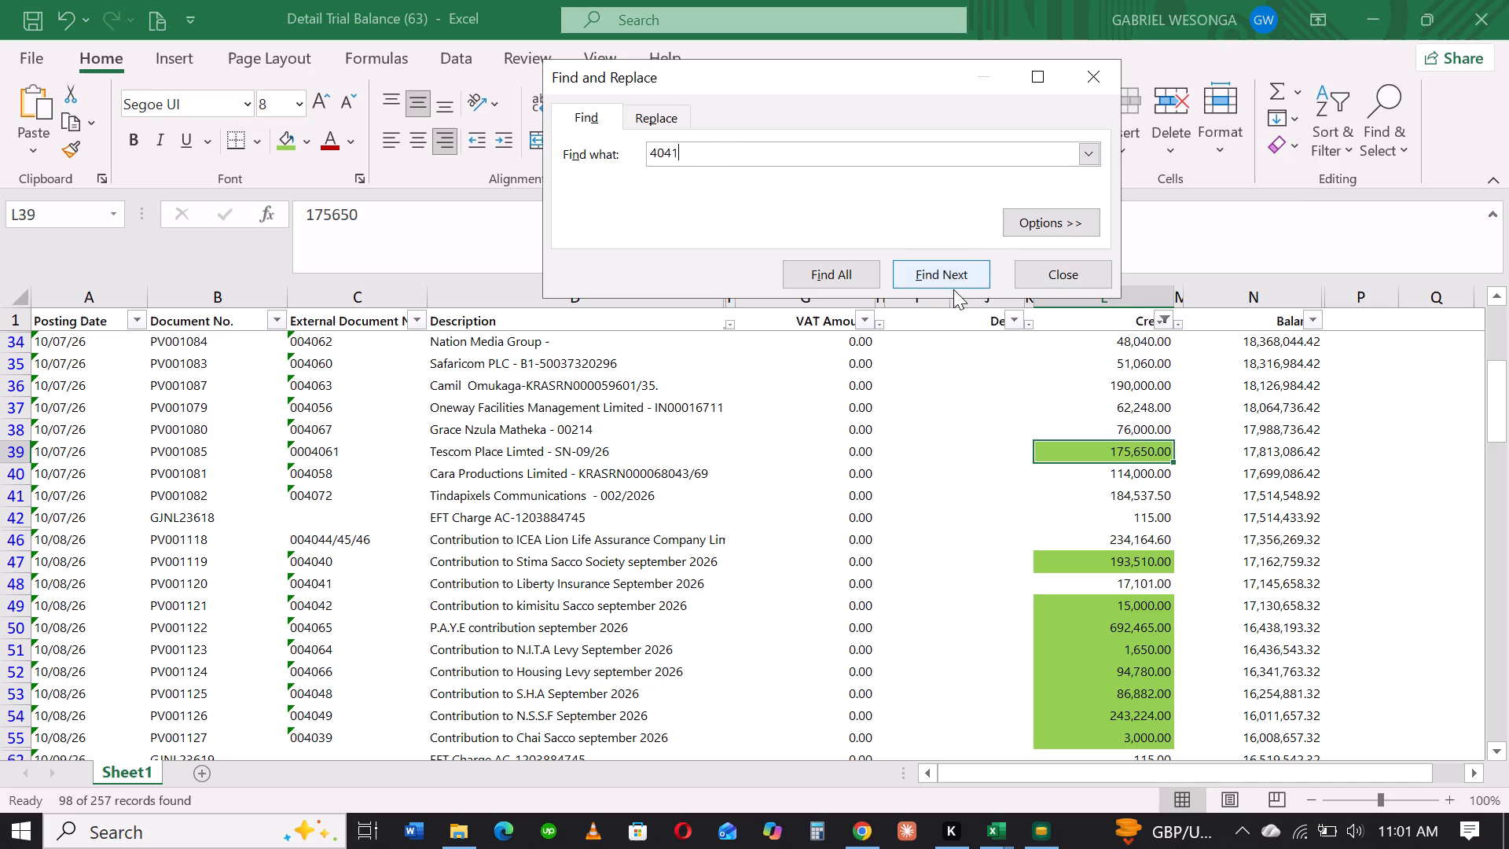
click(952, 276)
click(1113, 583)
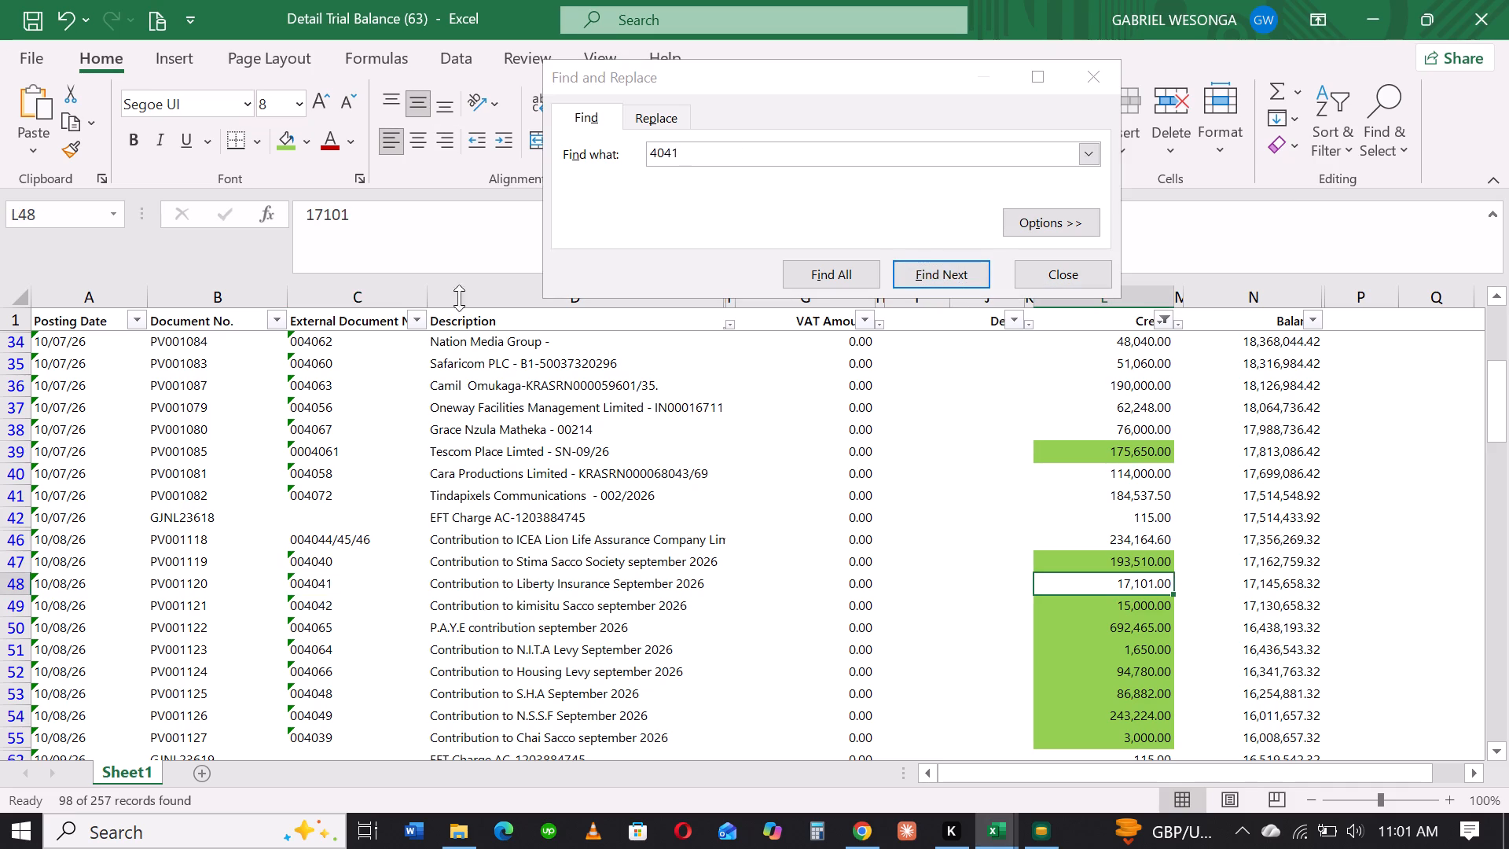
click(278, 144)
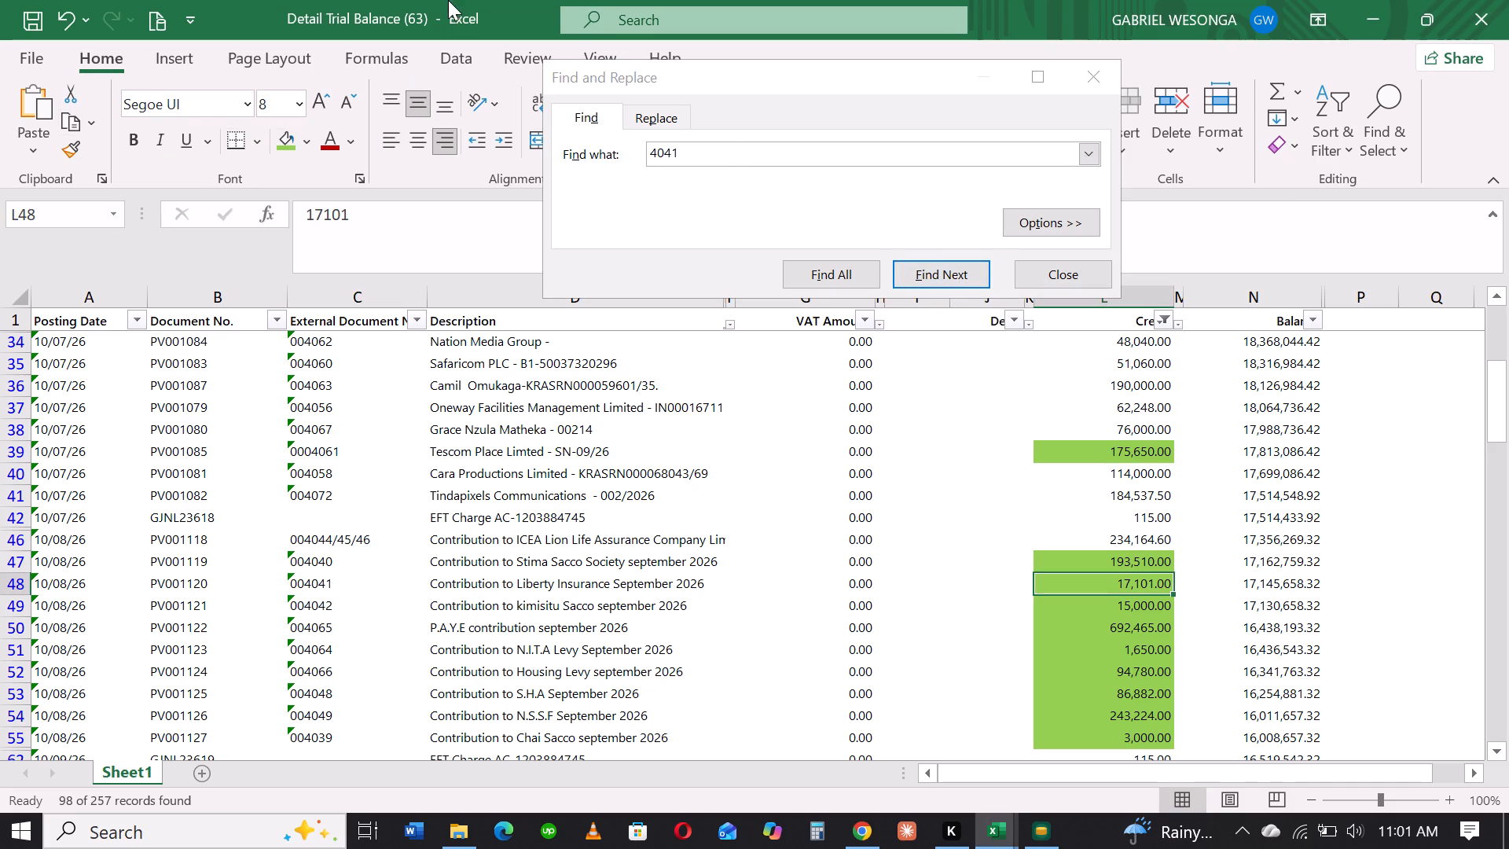
Find document number 4024 and fill the credit cell of the matching payment PV001067 green.
click(696, 156)
key(BackSpace)
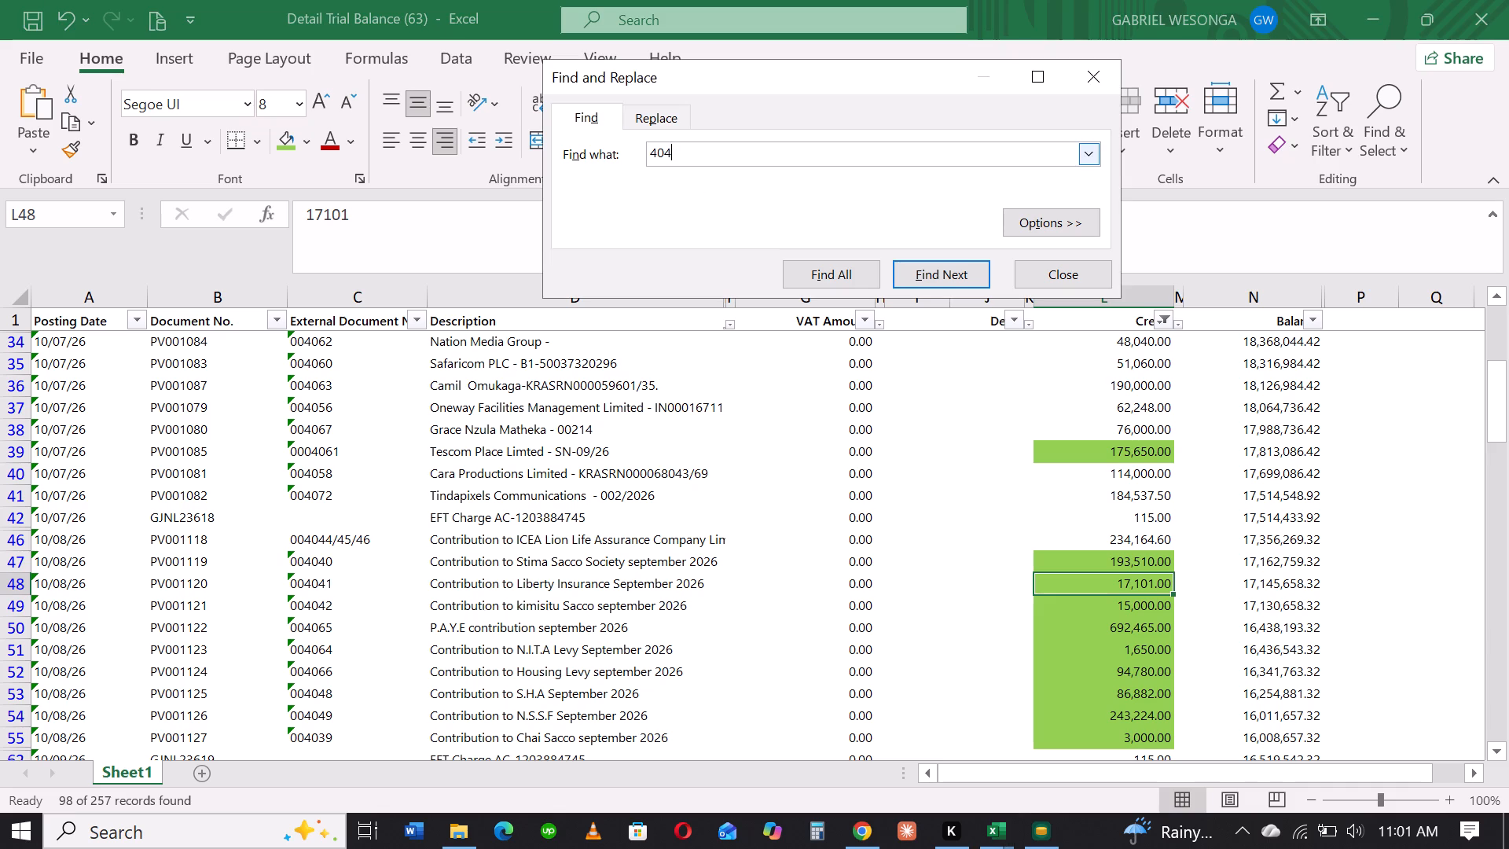
key(BackSpace)
text(24)
click(916, 263)
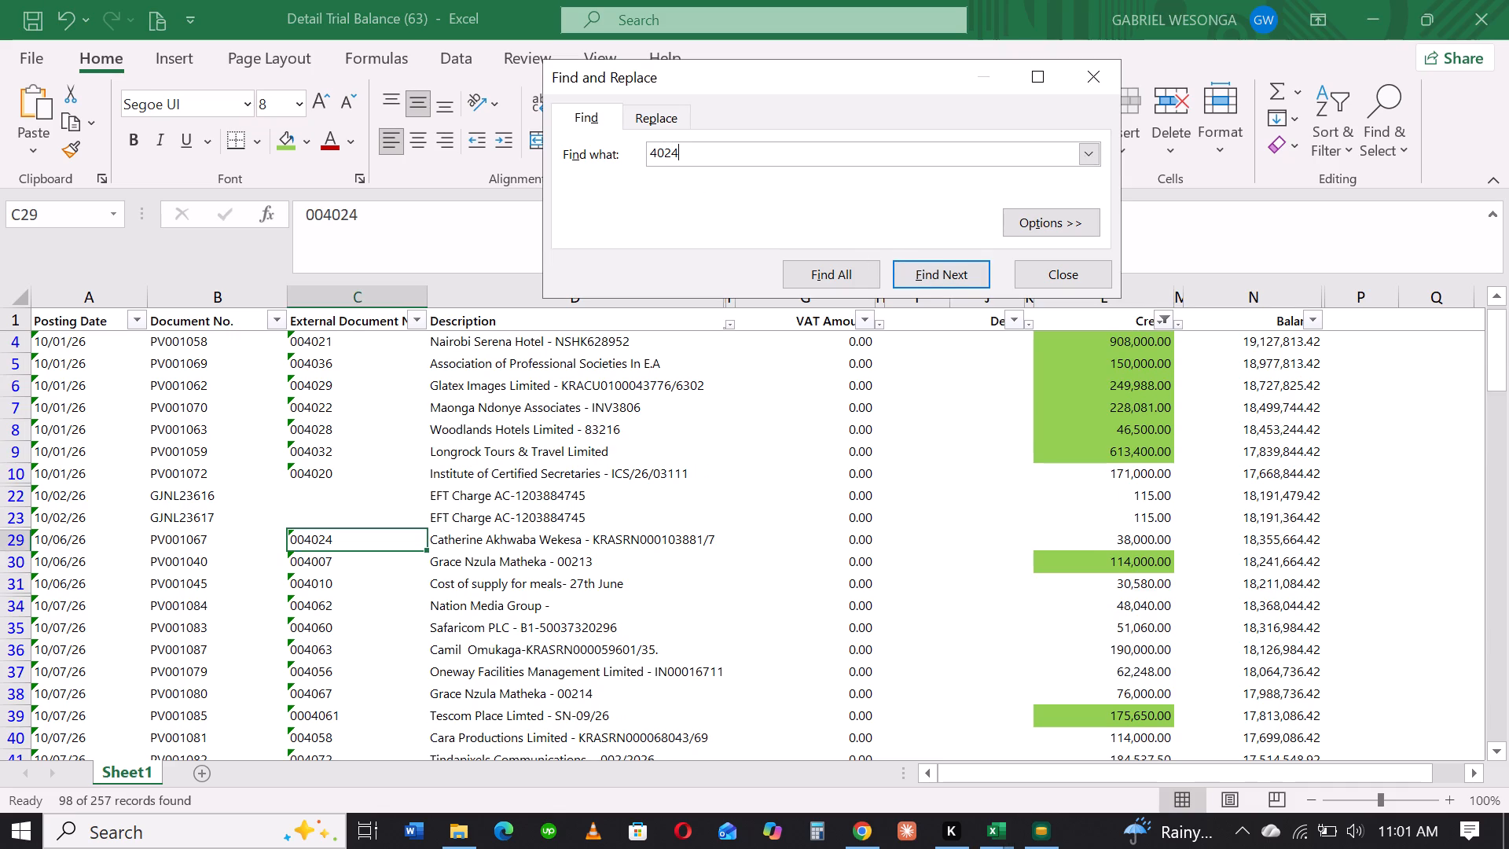
click(1136, 545)
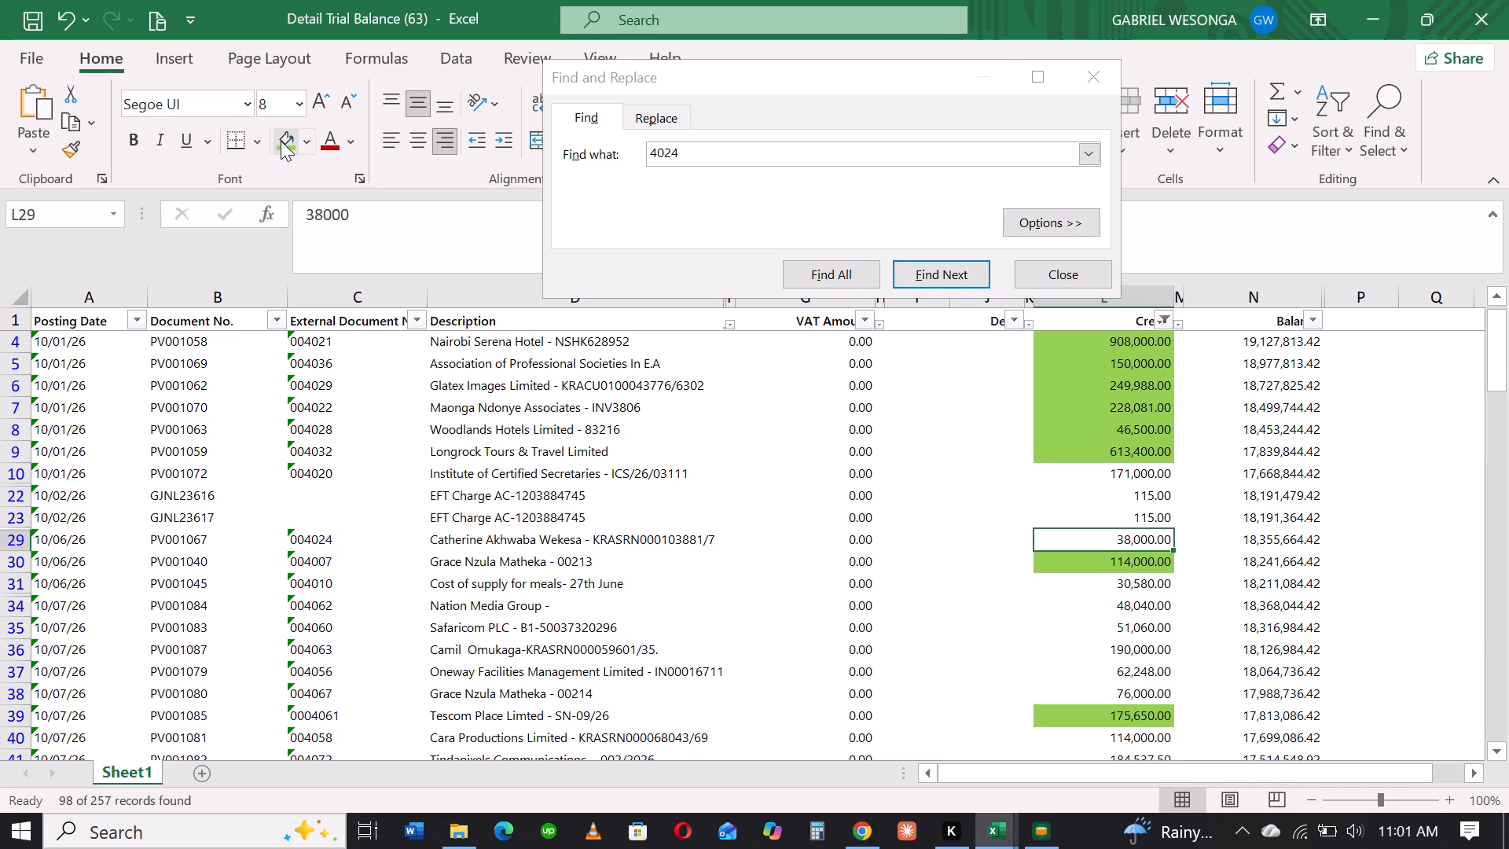
click(283, 140)
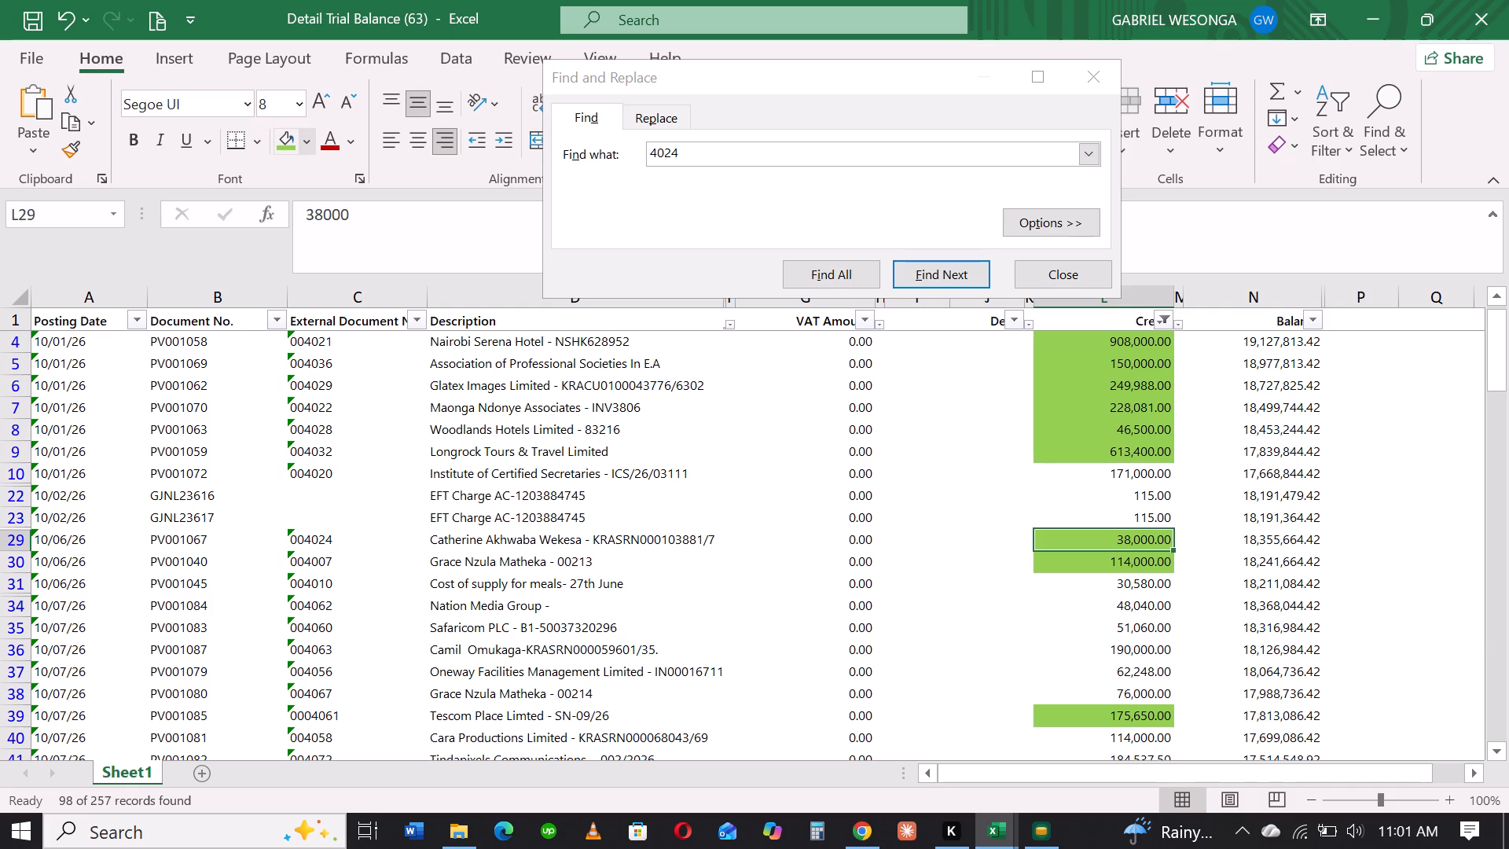
Fill the credit cell of the Cara Productions Limited payment PV001081 green.
click(1140, 737)
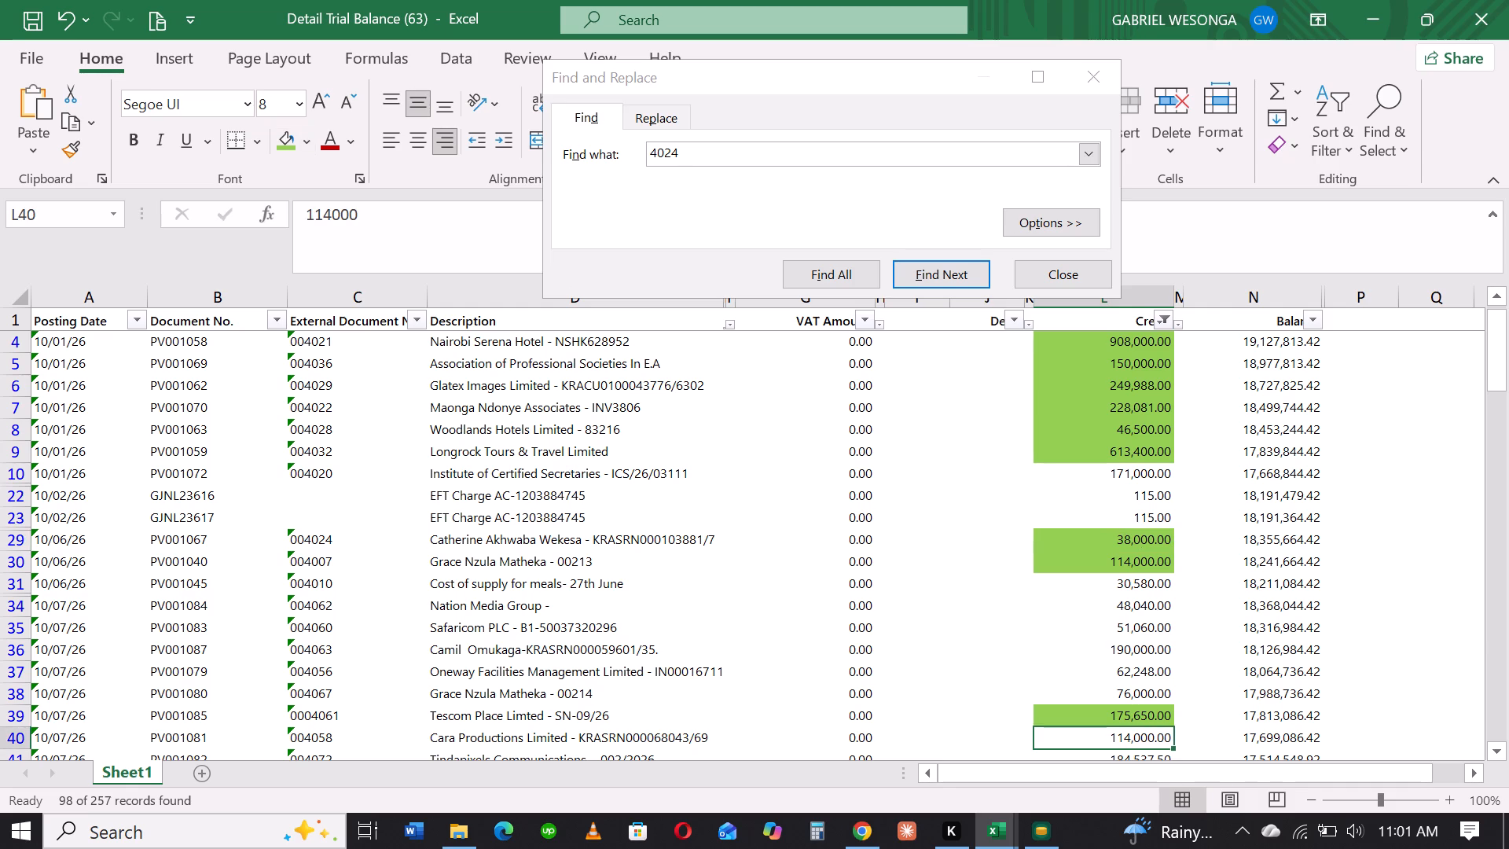
click(278, 140)
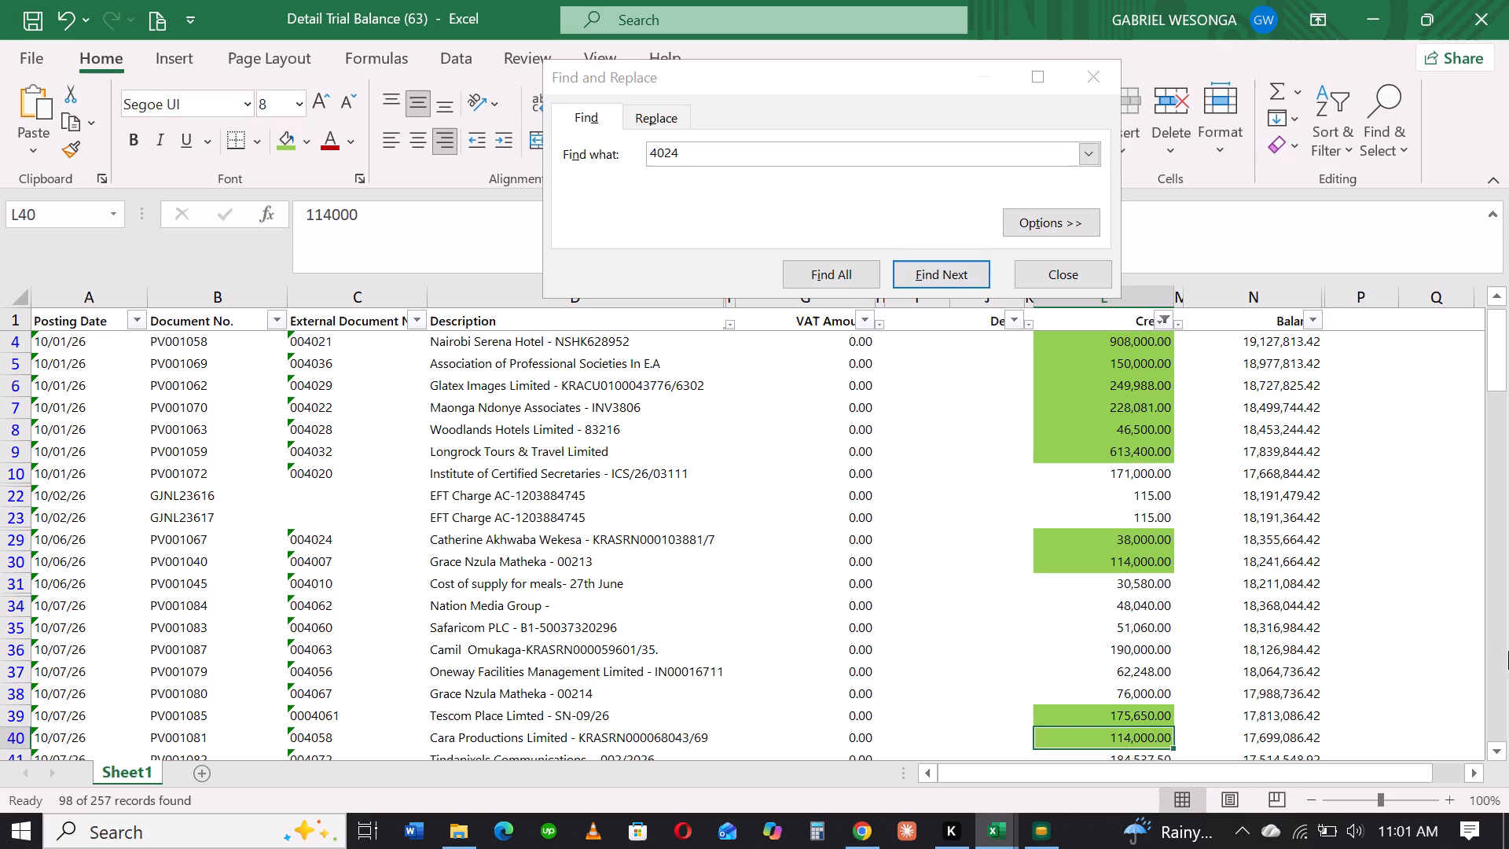
Fill the credit cell of the Safaricom PLC payment PV001083 green.
drag(1498, 371, 1503, 392)
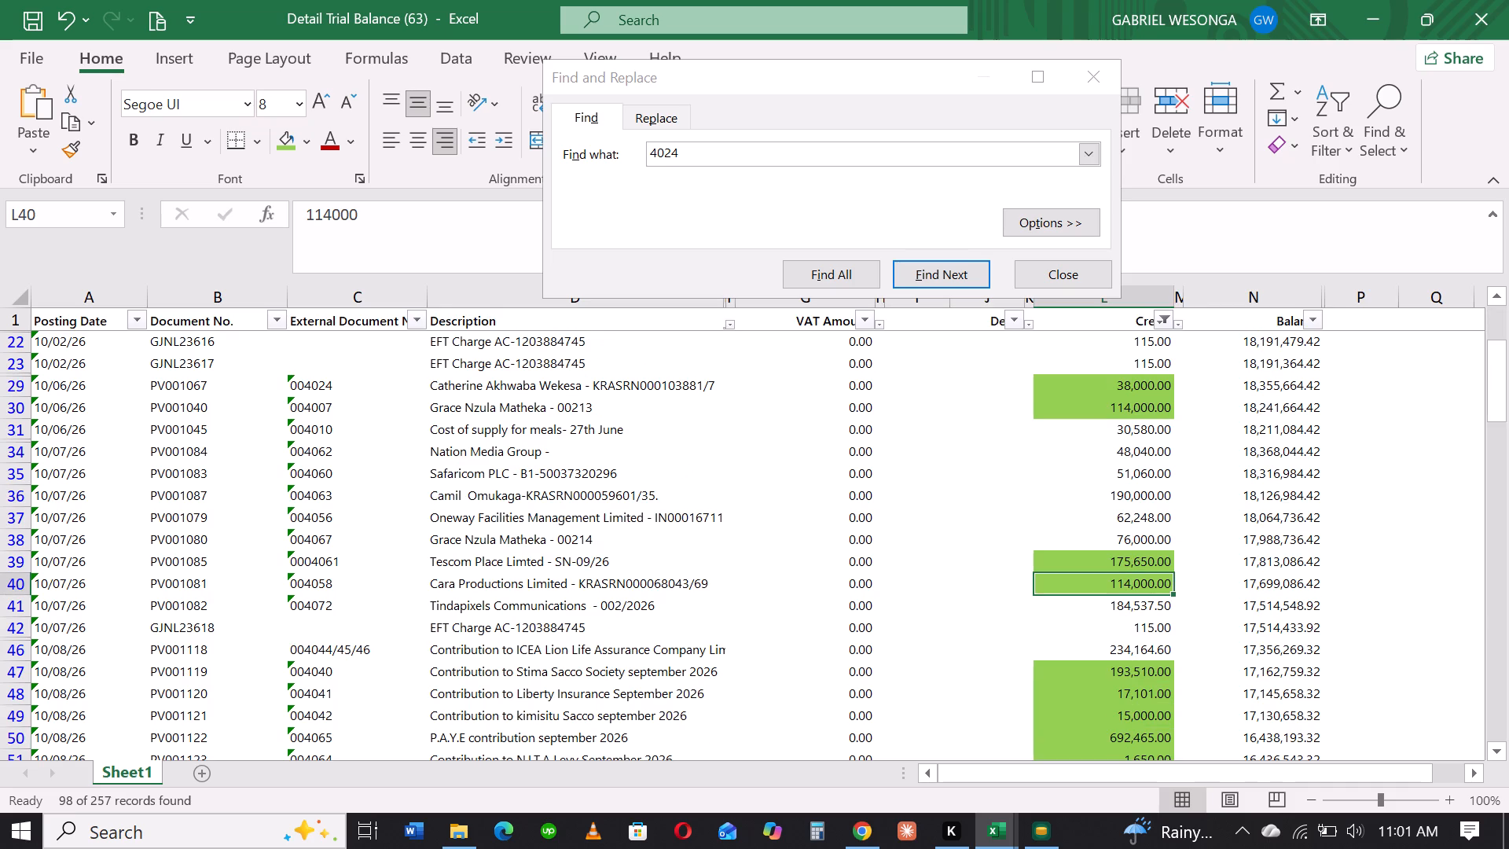
click(1140, 468)
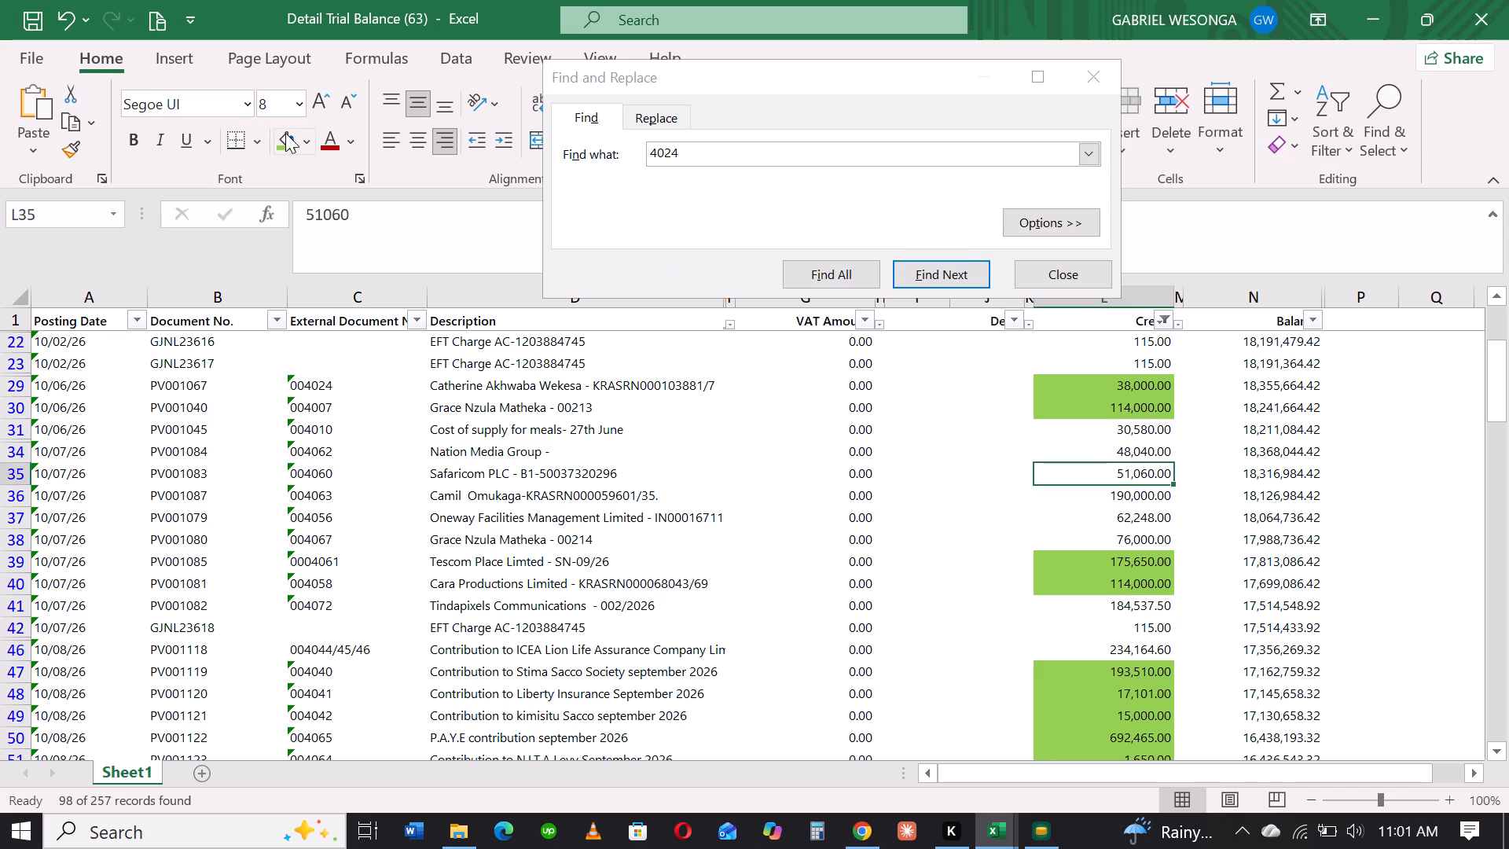
click(285, 133)
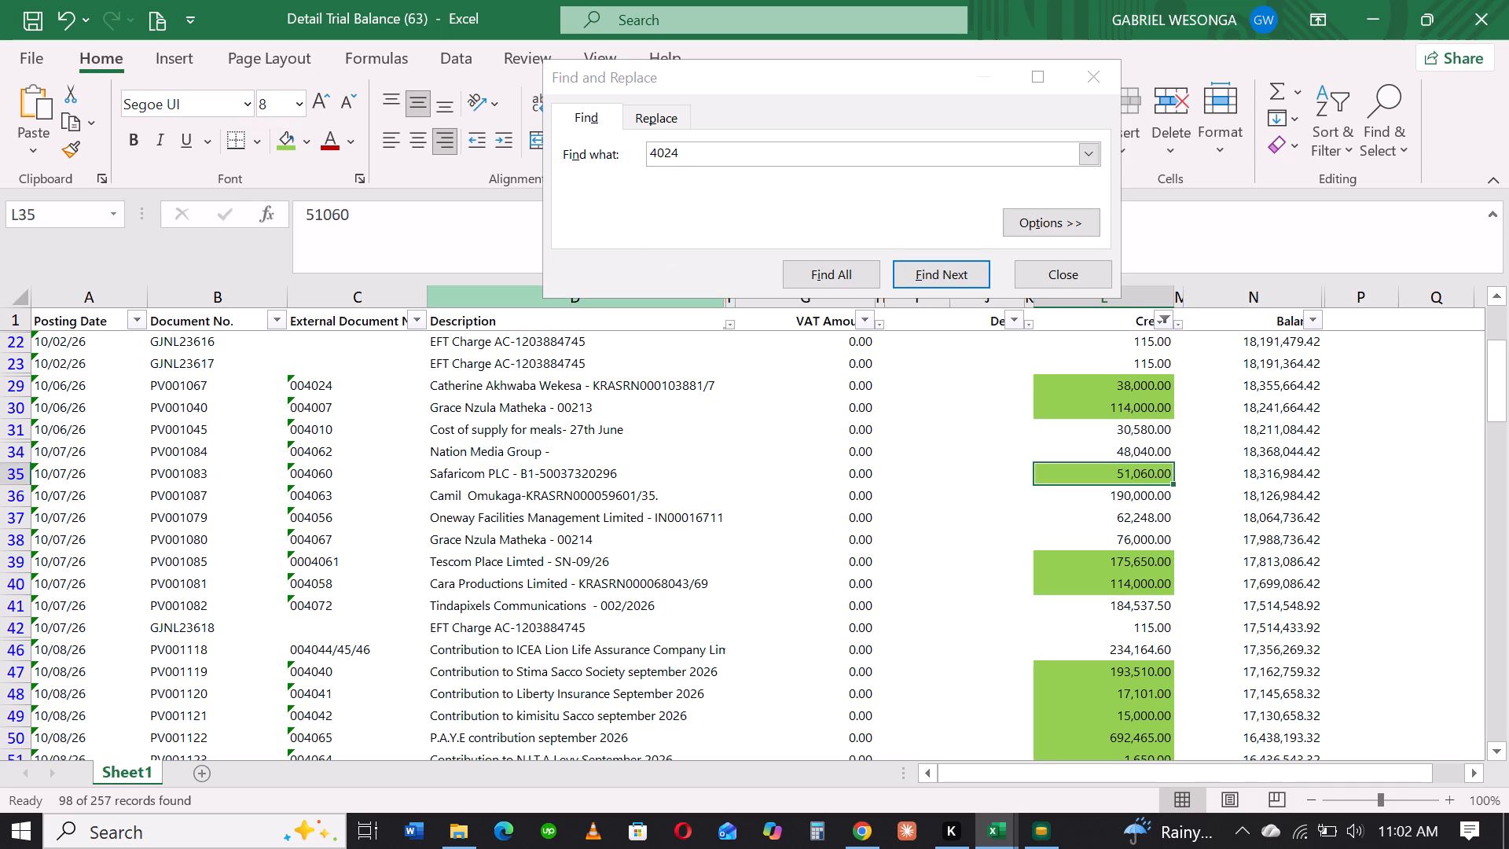
Search the trial balance for document number 4019.
click(688, 148)
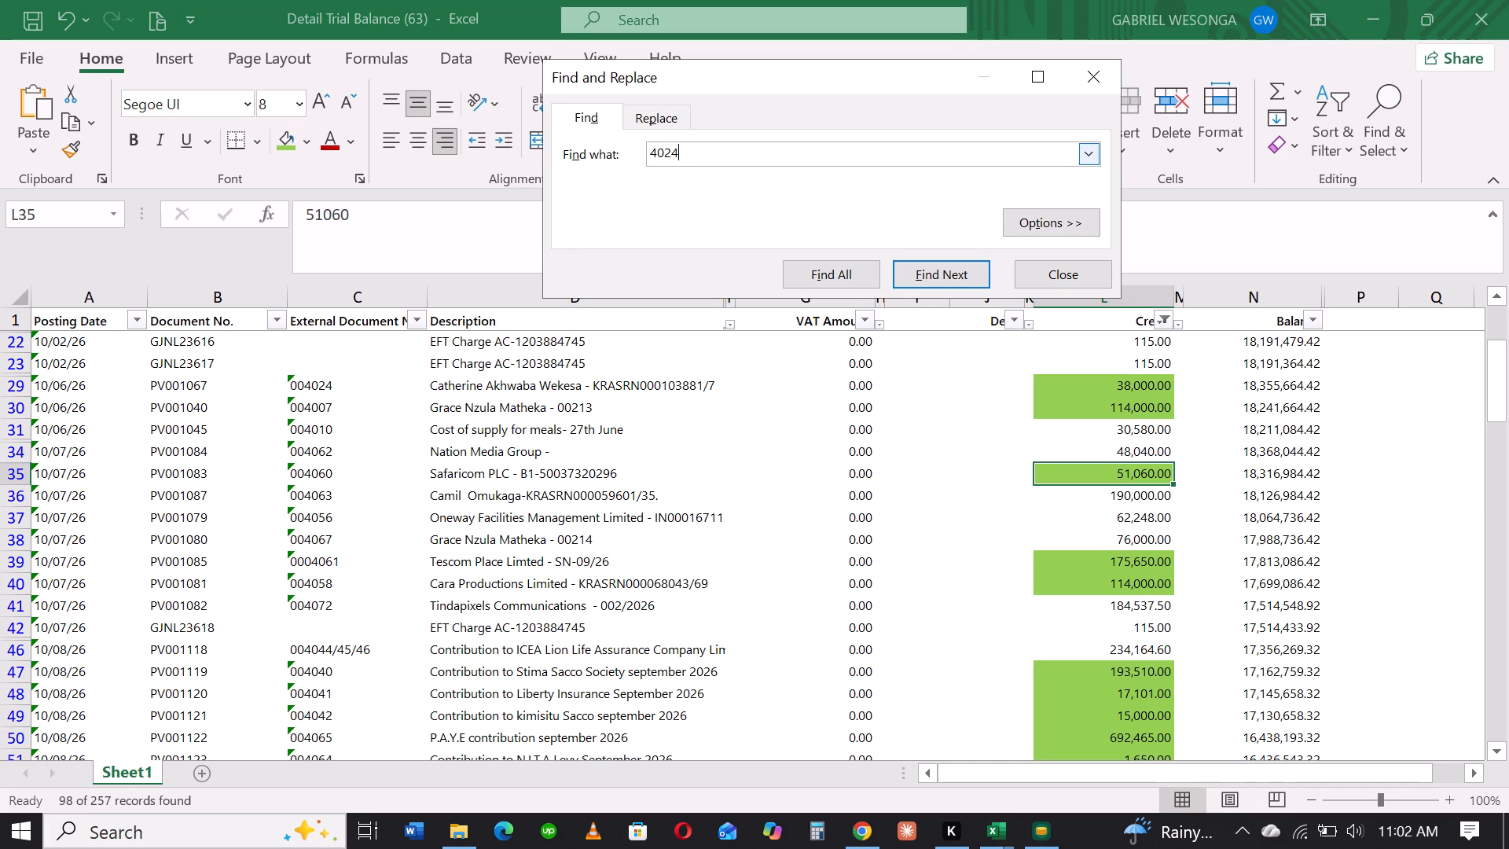
key(BackSpace)
key(BackSpace)
text(19)
click(938, 267)
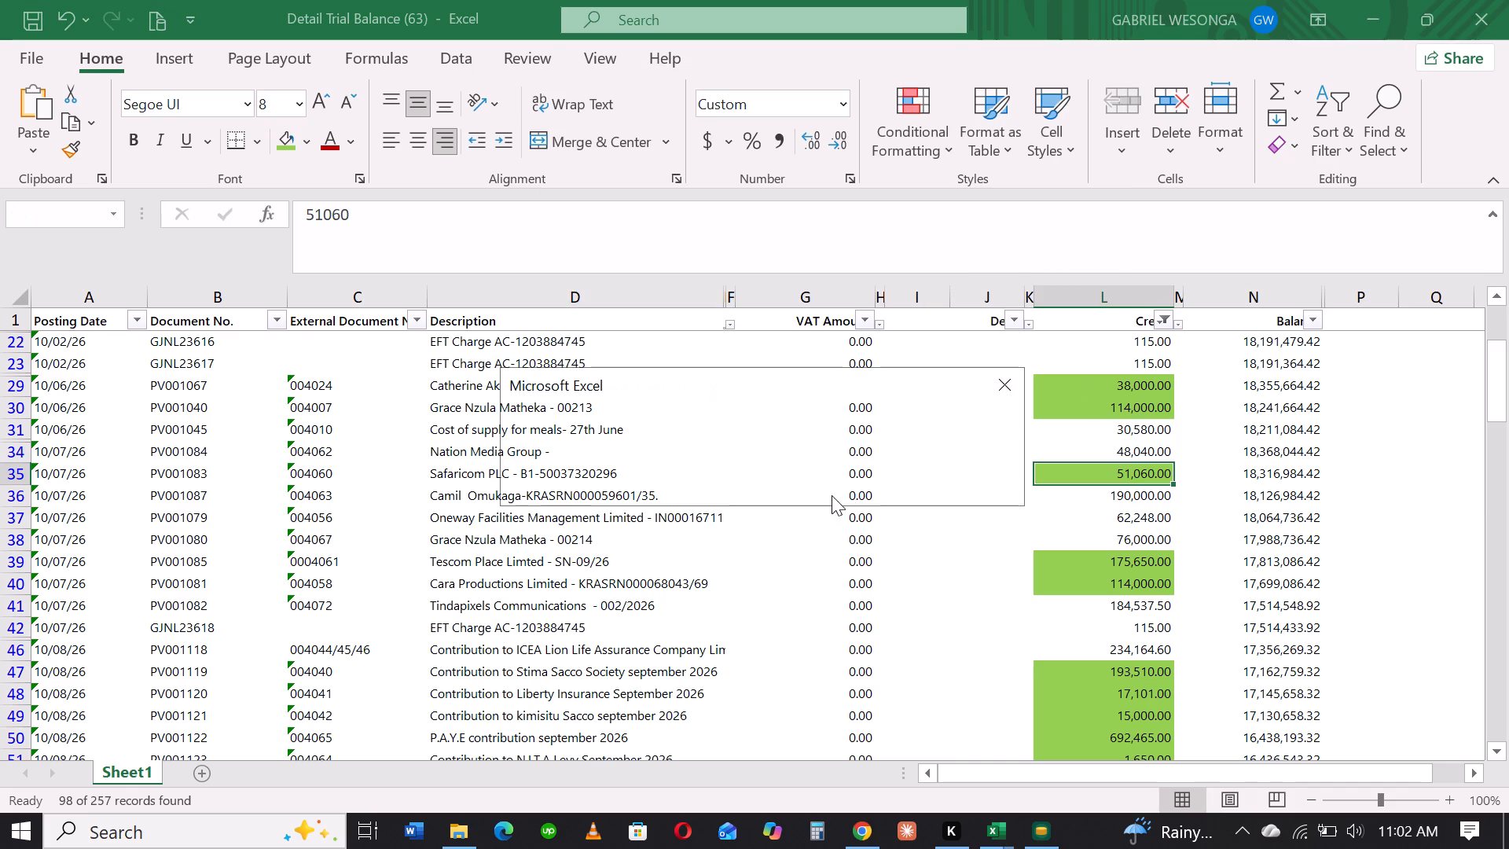
click(753, 483)
click(1189, 494)
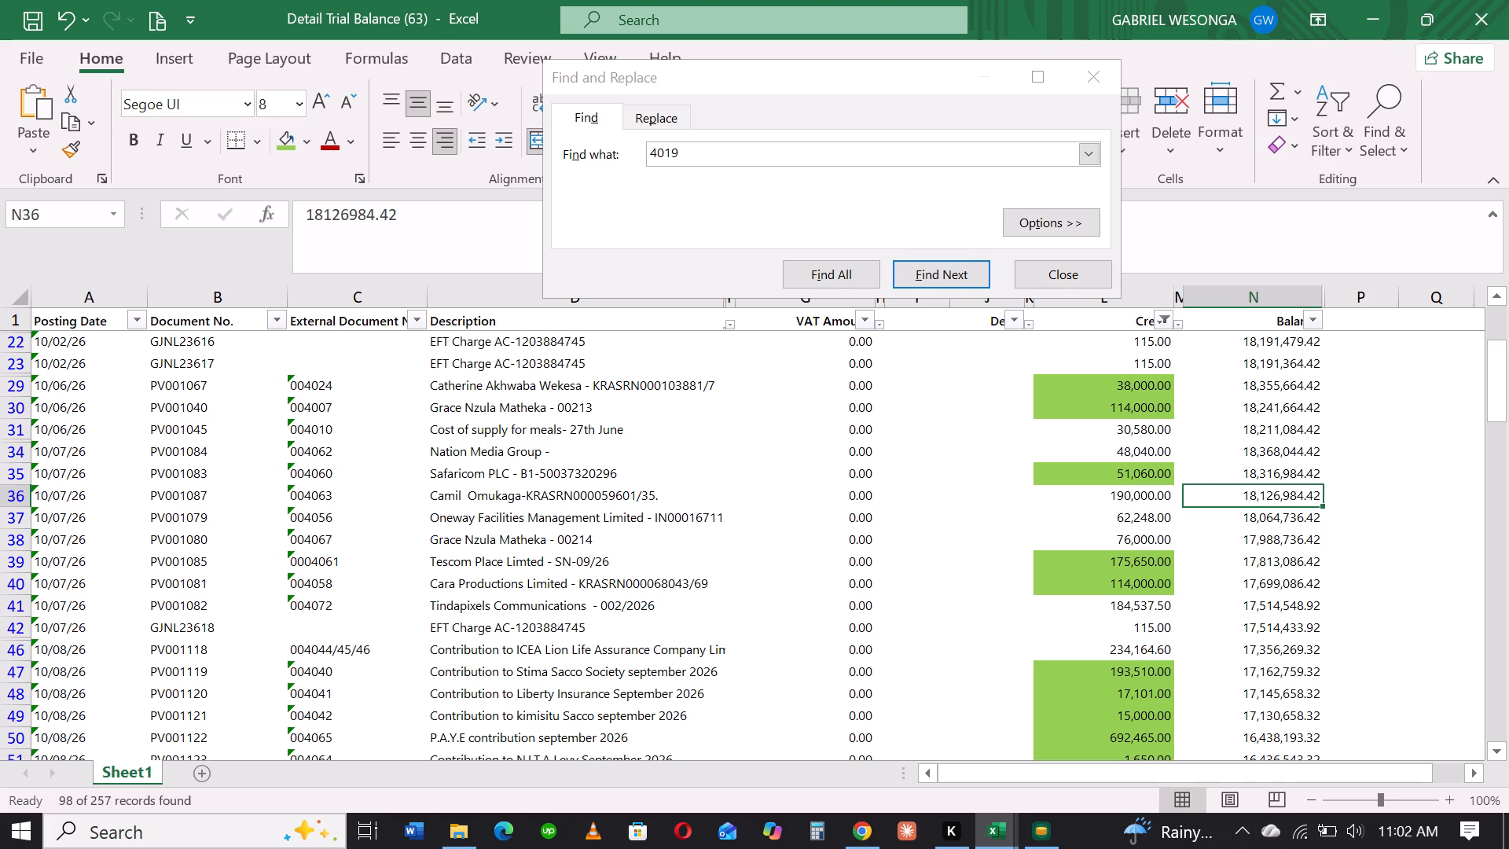
Search the trial balance for the amount 85688, repeating the search from the credit column.
drag(731, 159, 618, 156)
key(8)
key(5)
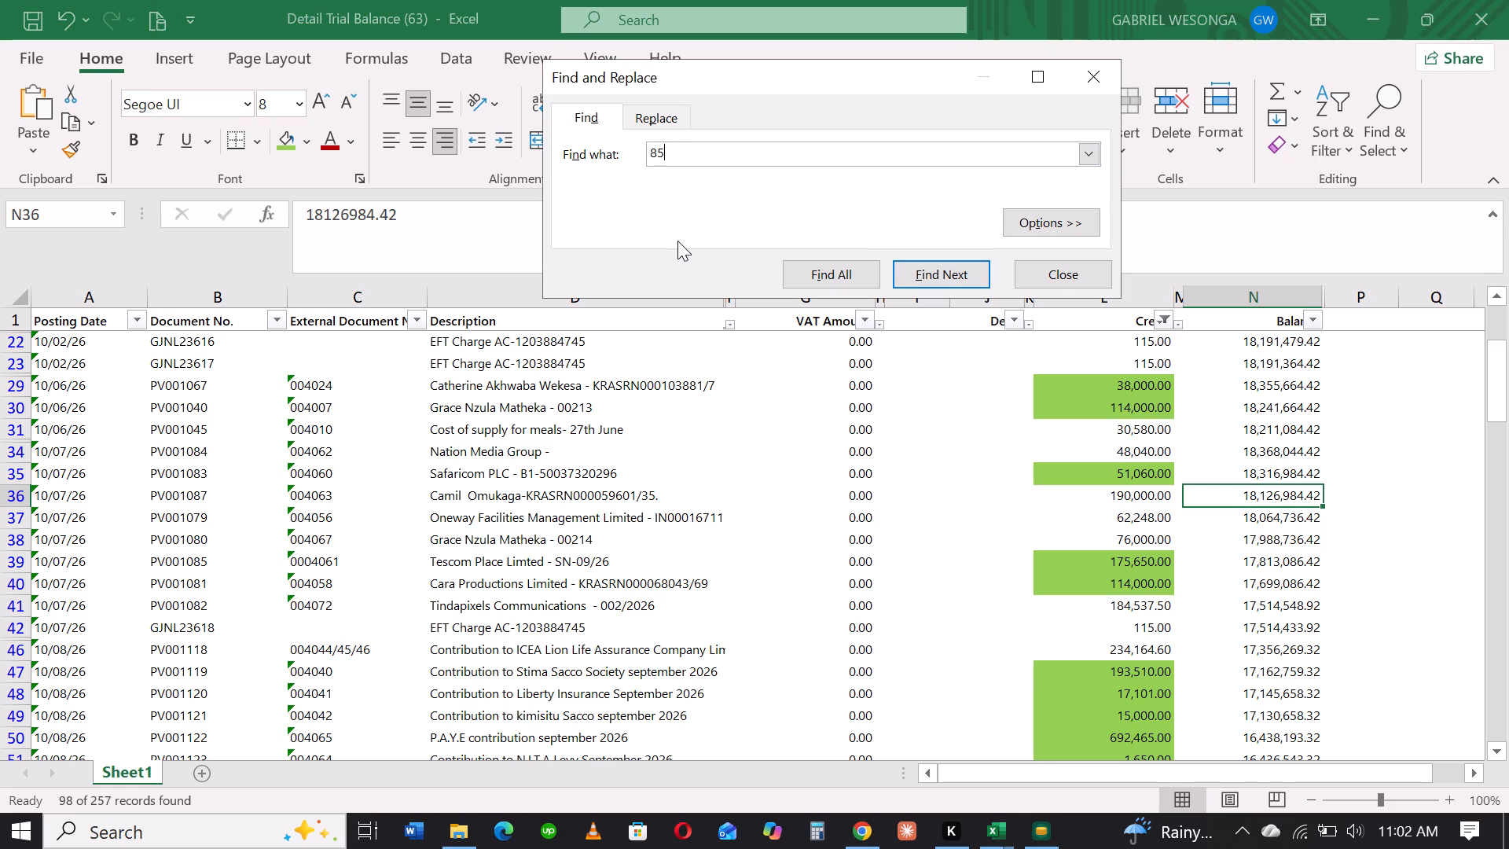
text(688)
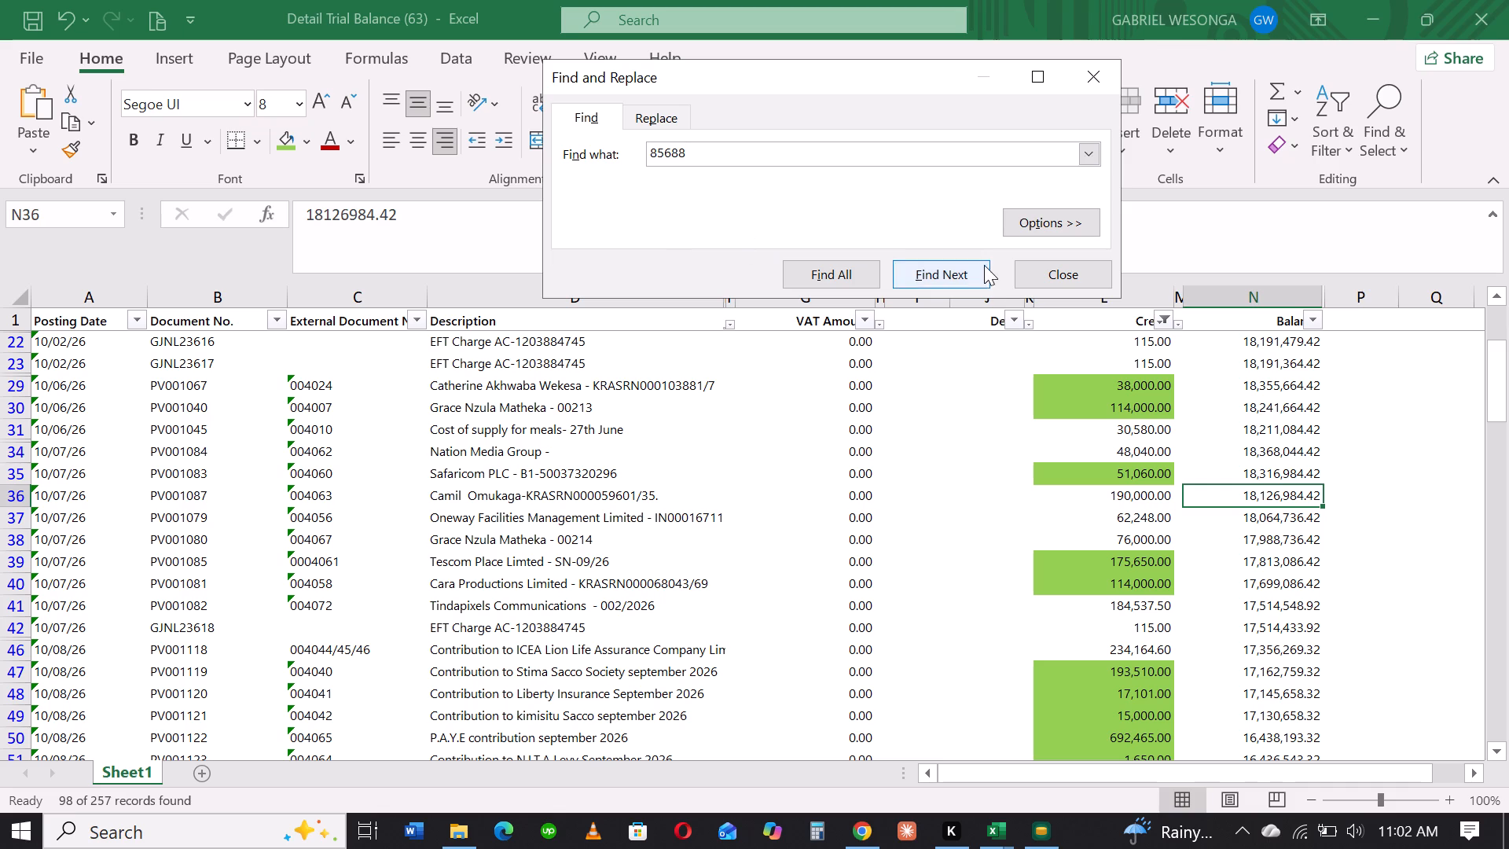
click(937, 279)
drag(769, 484, 777, 483)
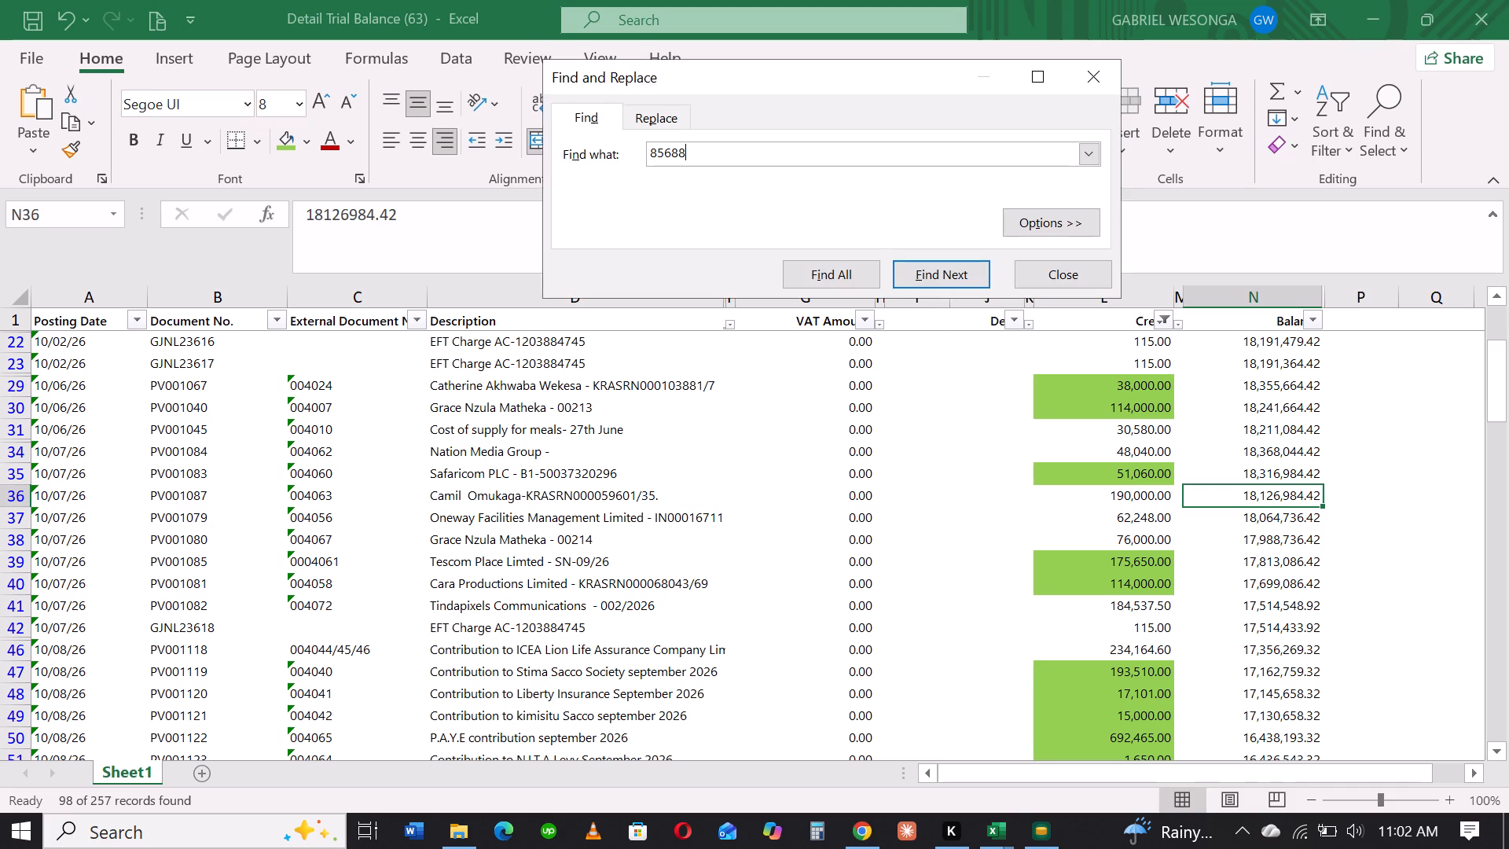
click(1243, 547)
click(1117, 509)
click(941, 272)
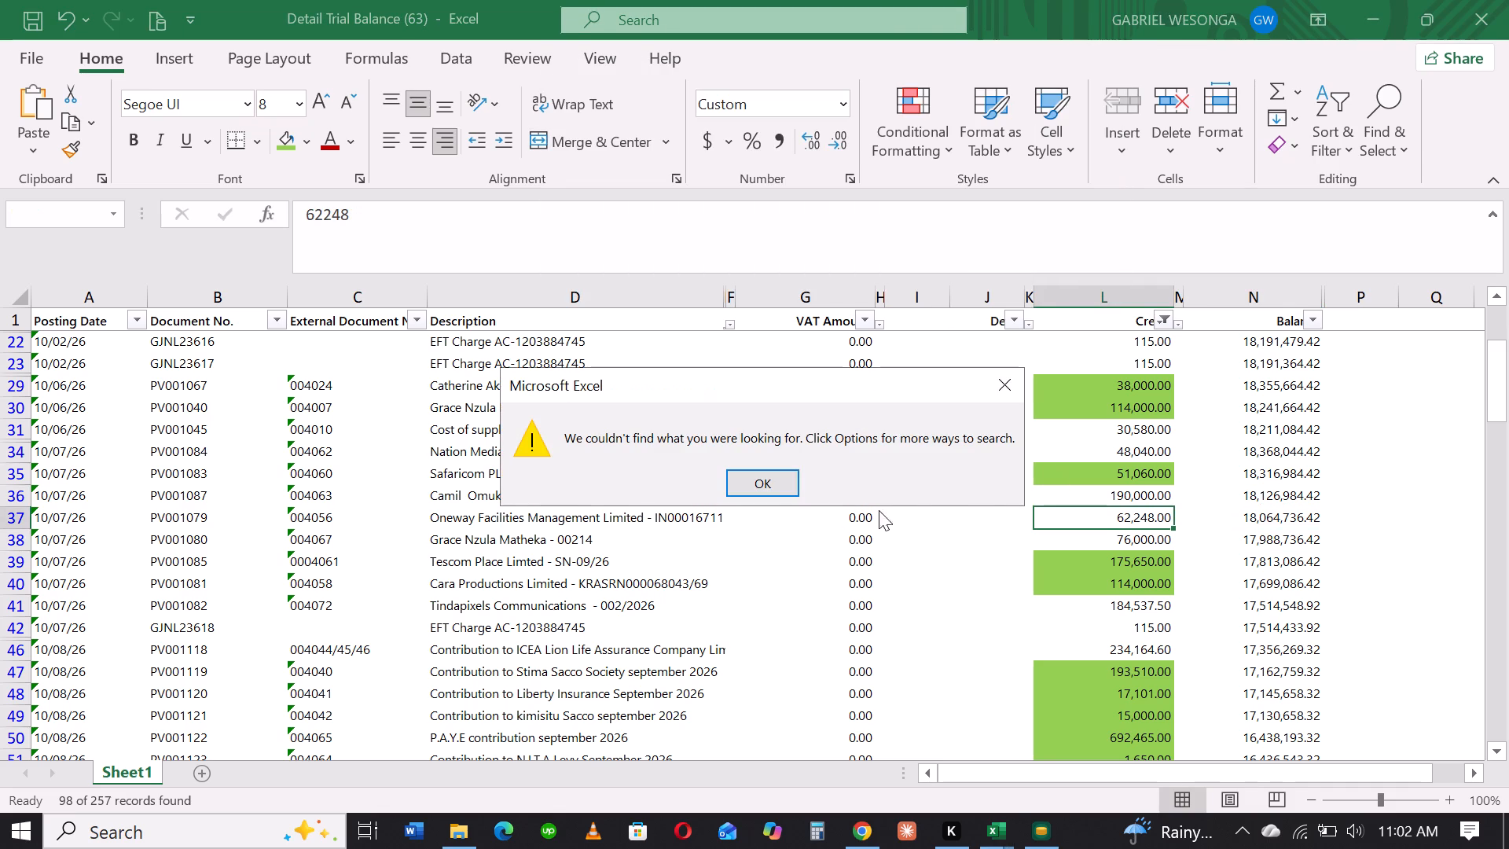
click(770, 492)
click(1049, 512)
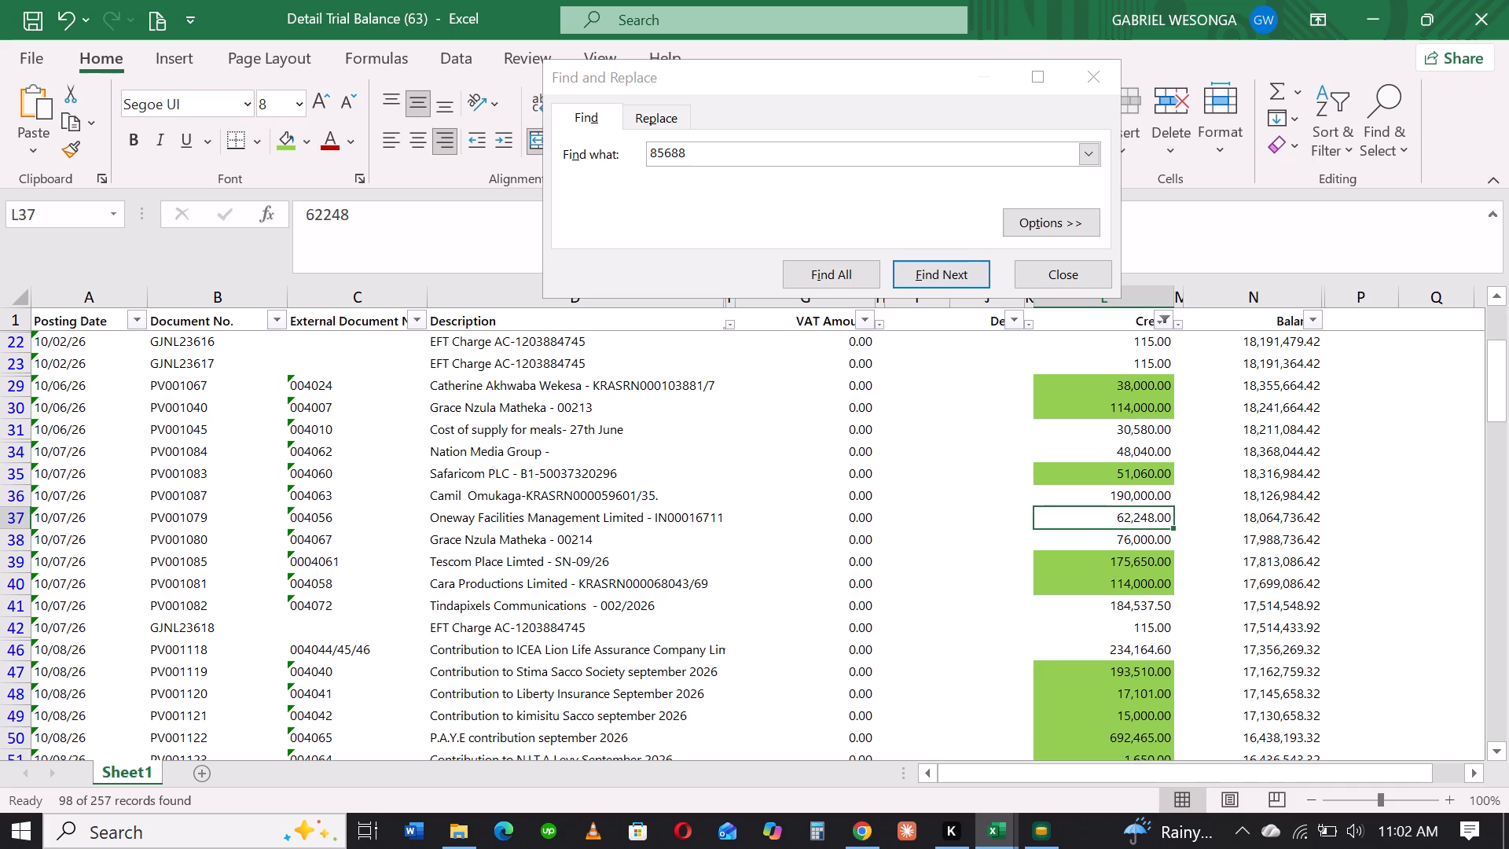
Find document number 4062 and fill the credit cell of the Nation Media Group payment green.
drag(774, 145, 637, 149)
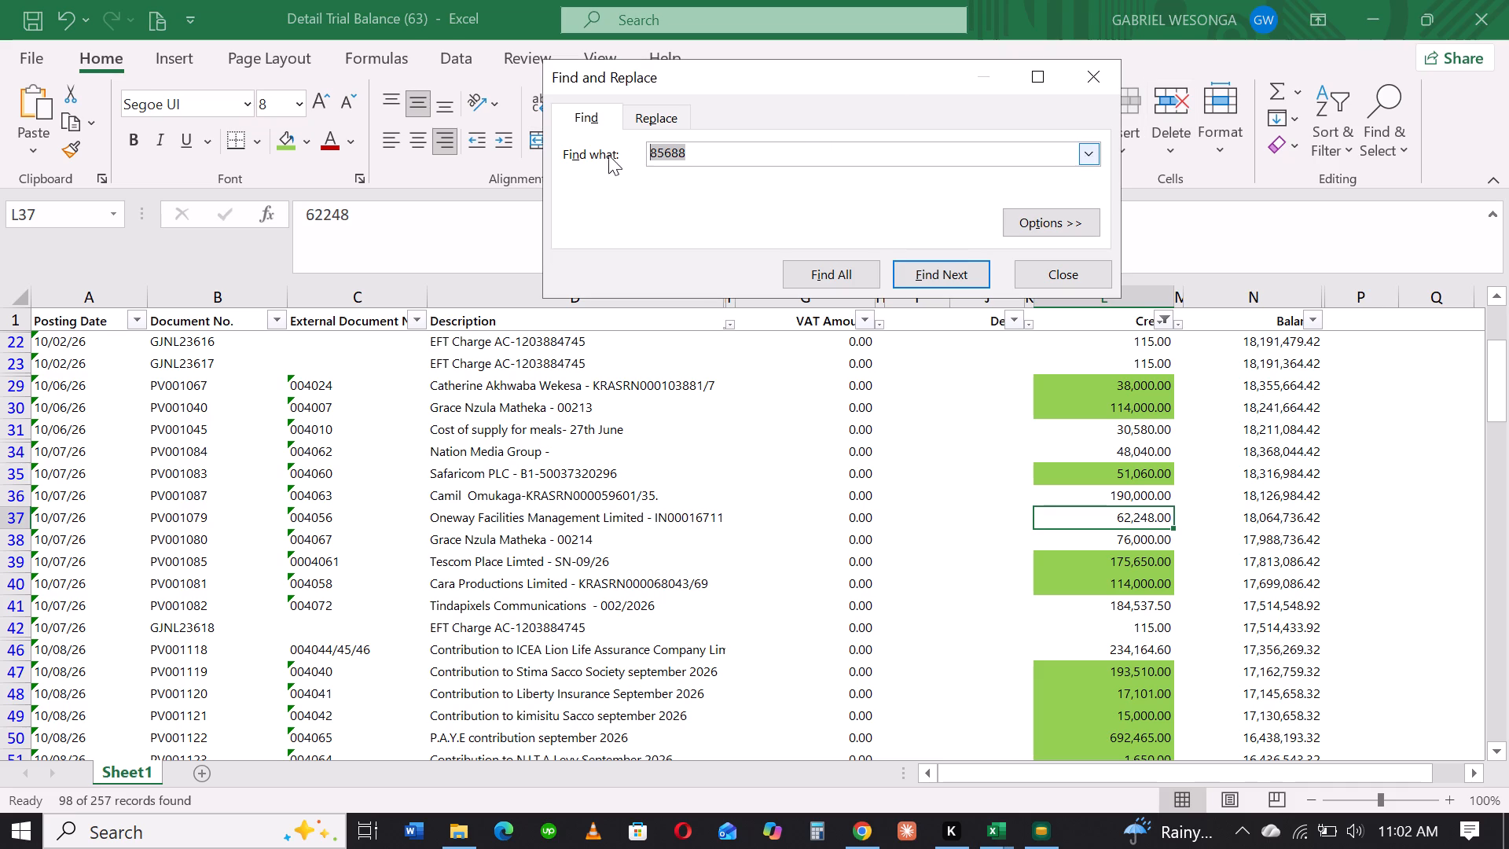
text(406)
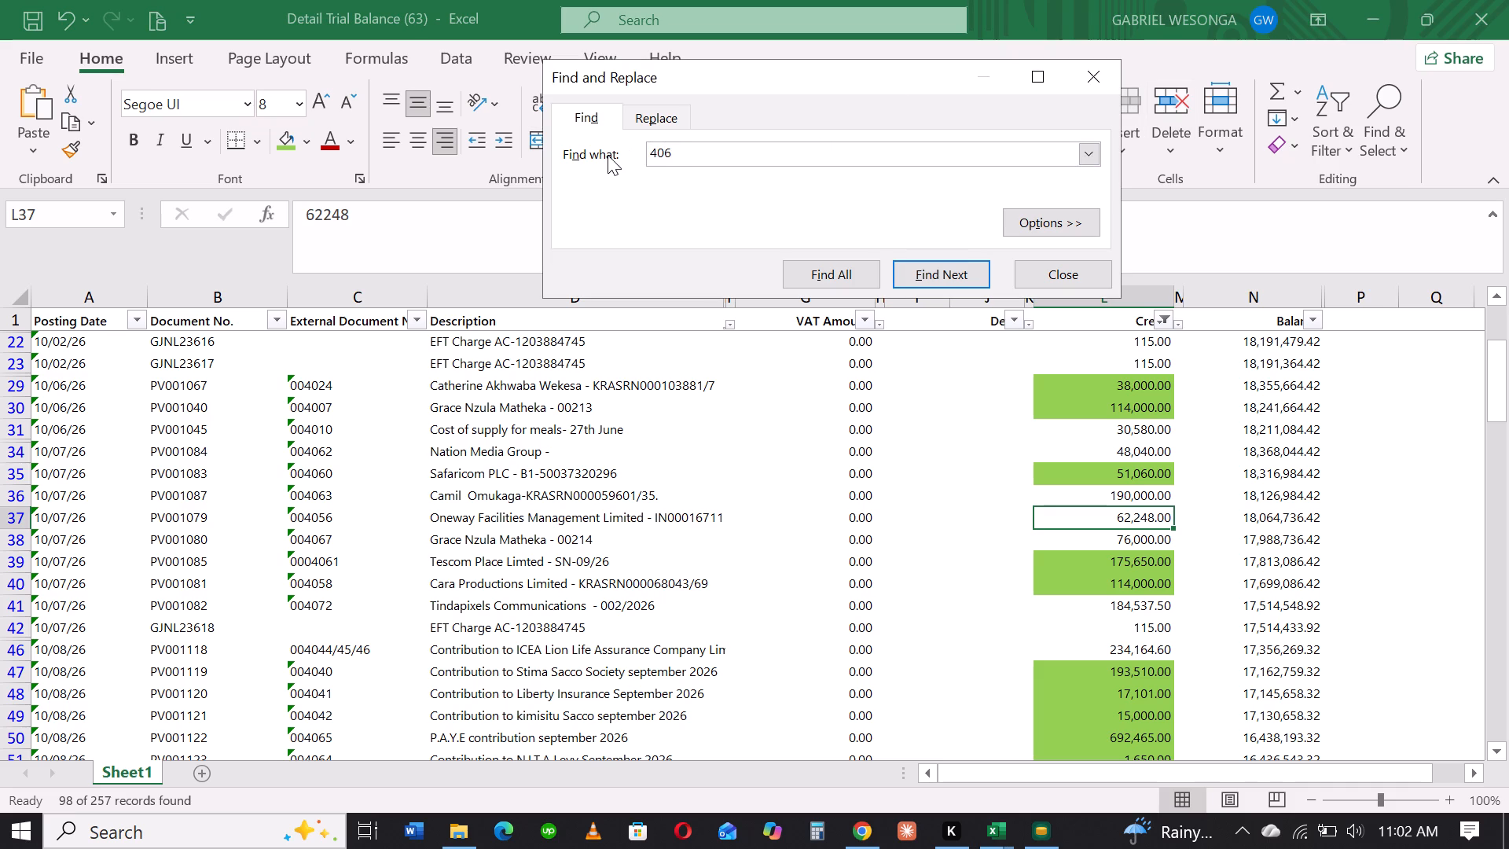
key(2)
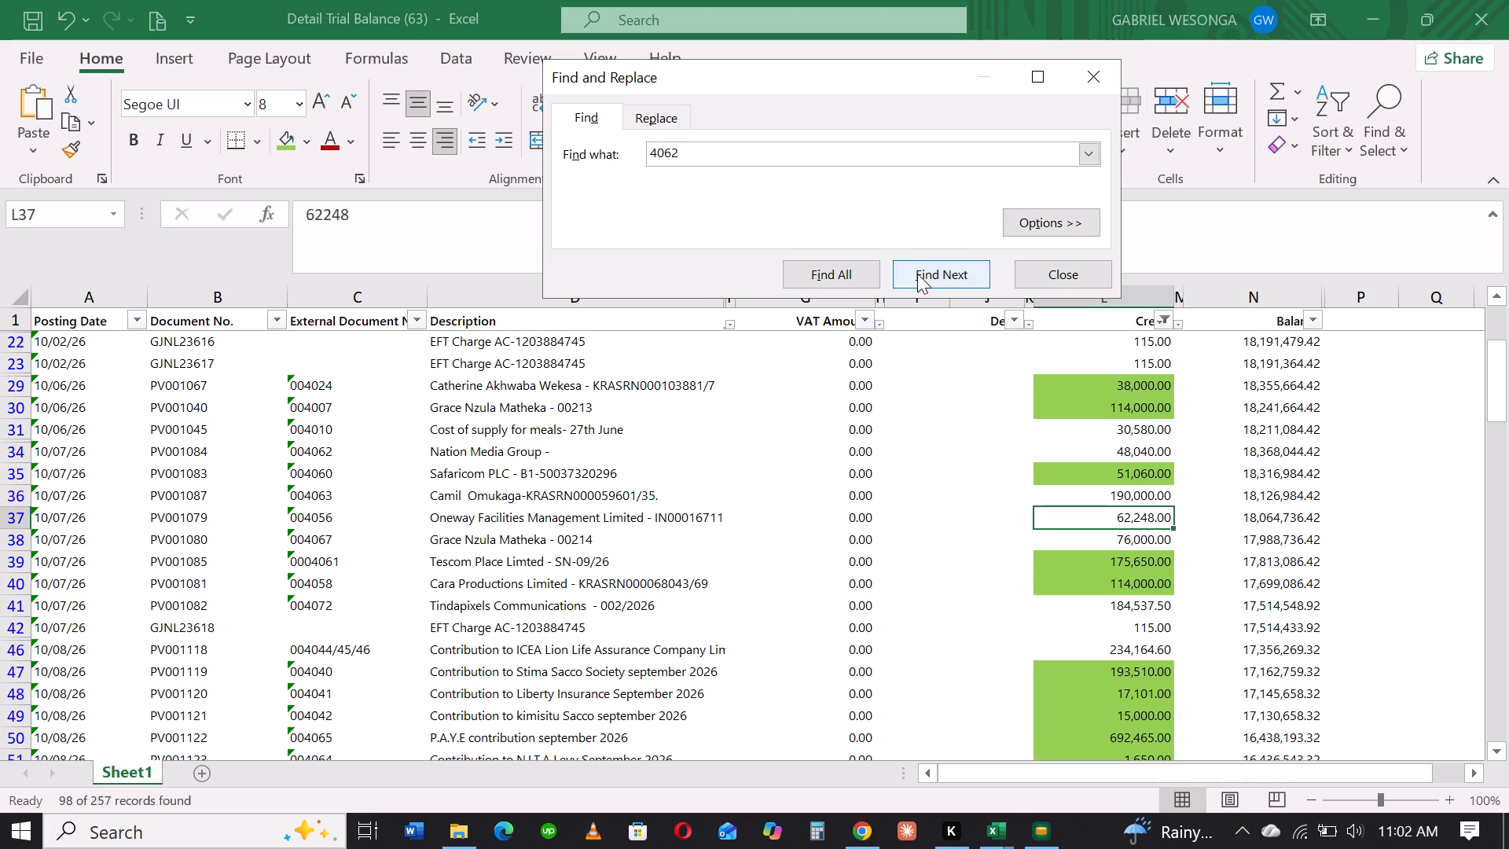
click(939, 274)
click(1140, 458)
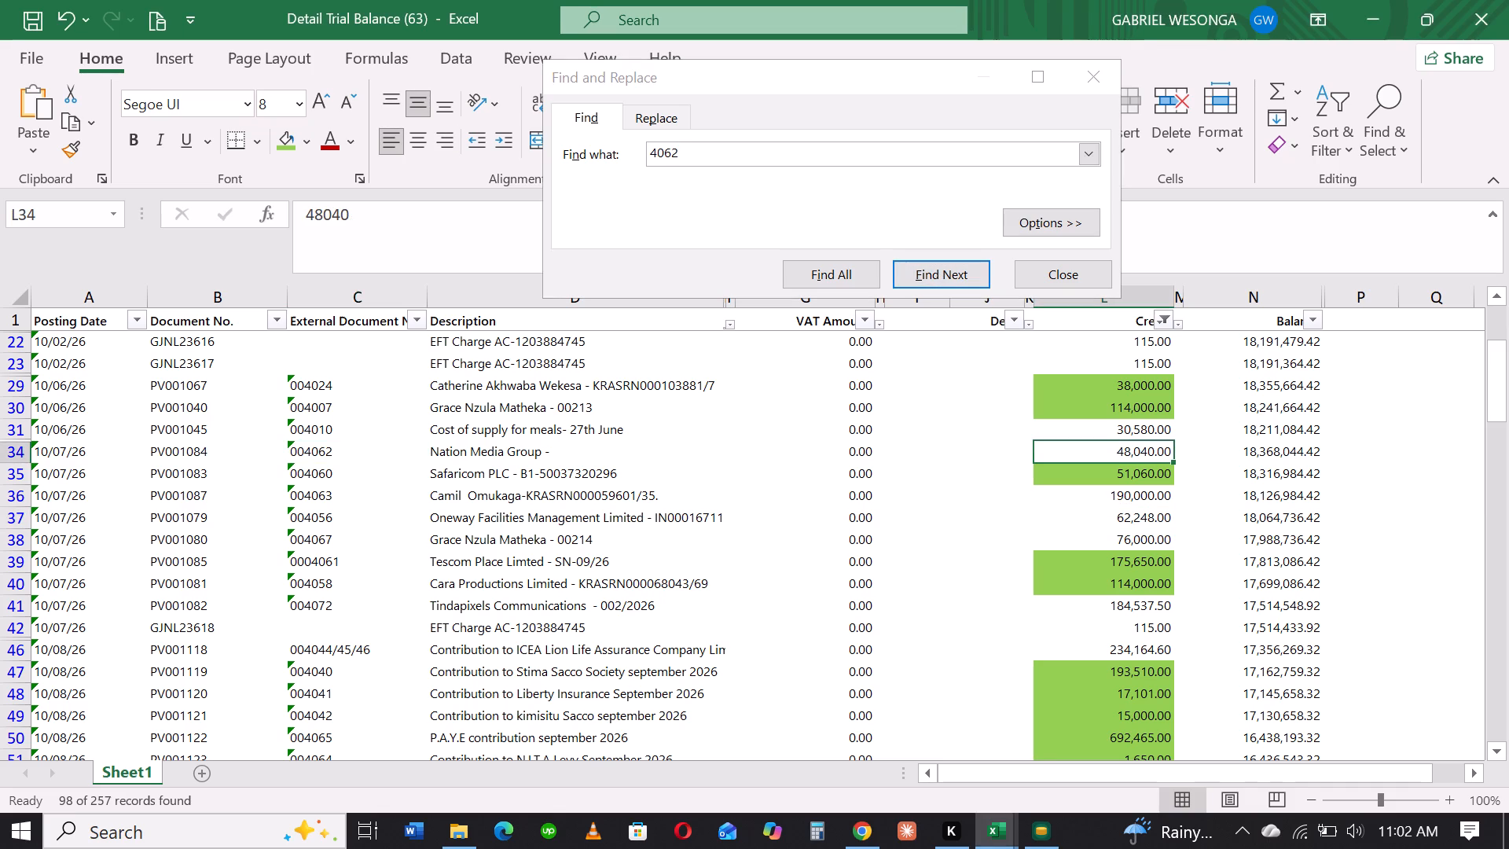
click(280, 148)
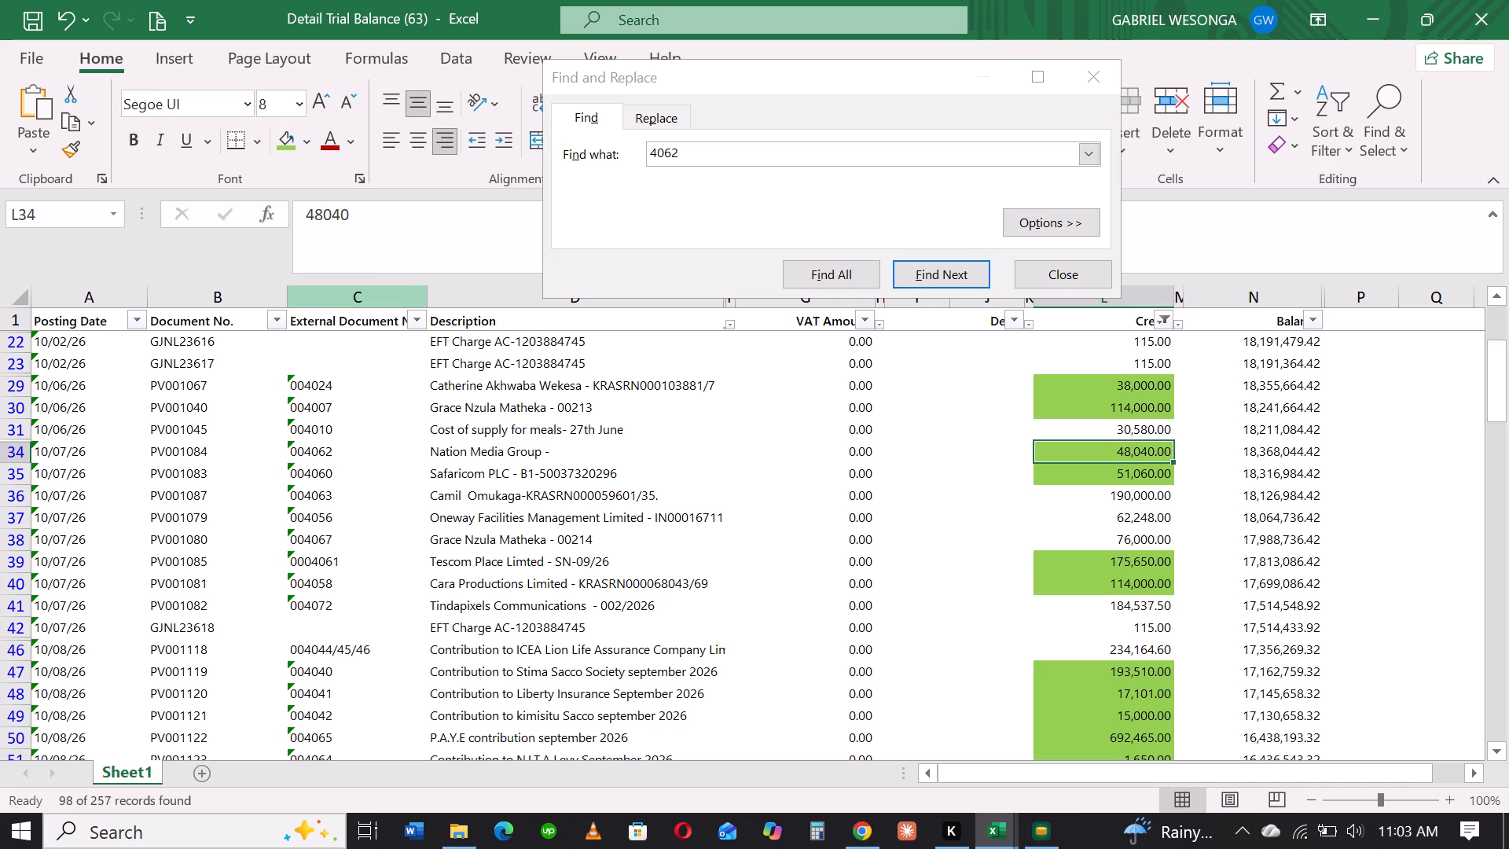
Switch to Calculator and add 27510, 3065 and 203589.6 to check the total against the trial balance credits.
click(818, 836)
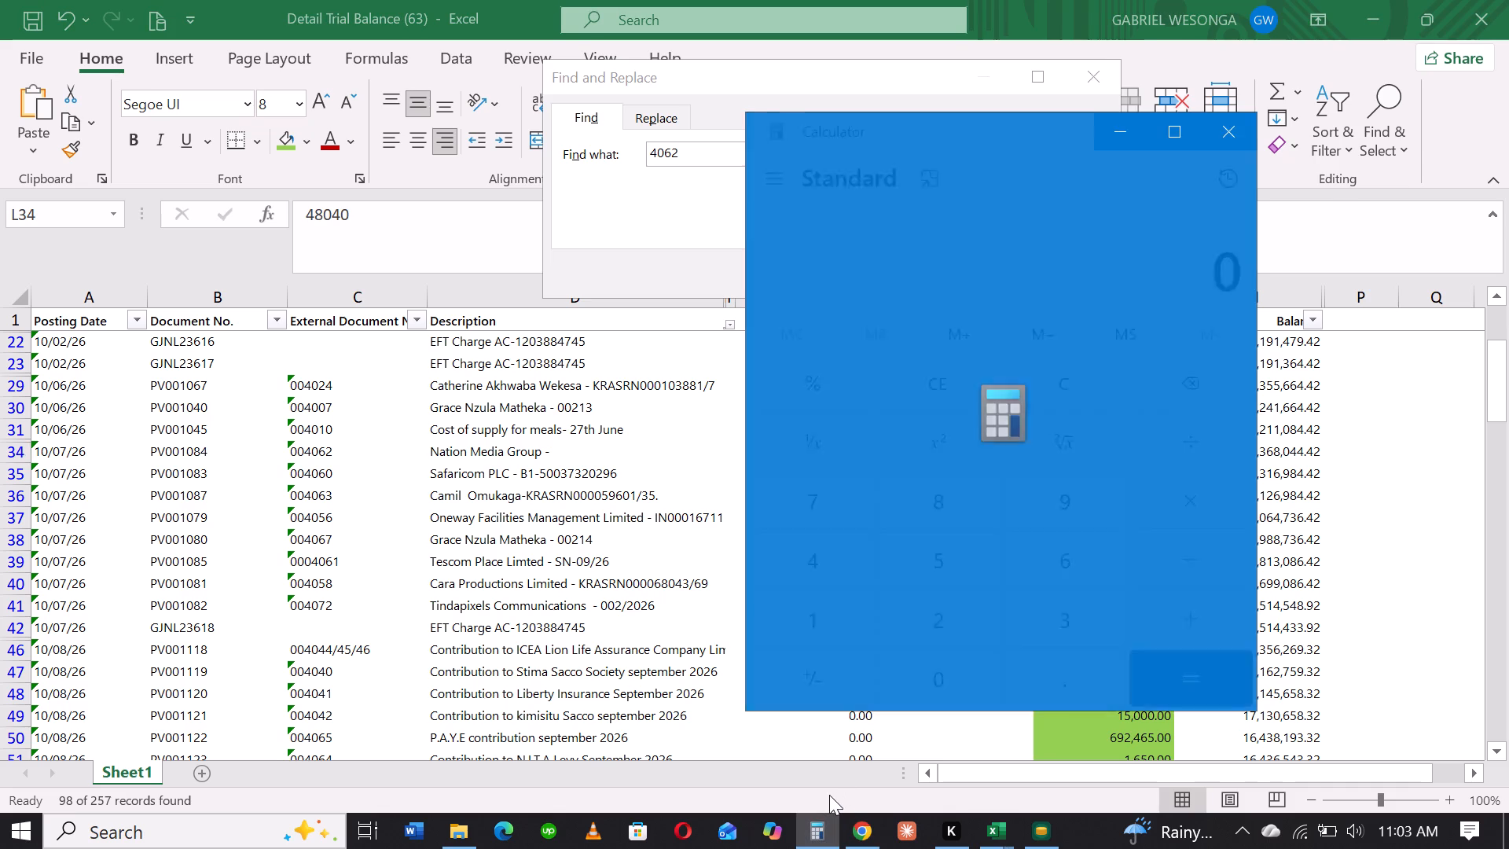
text(27510)
key(plus)
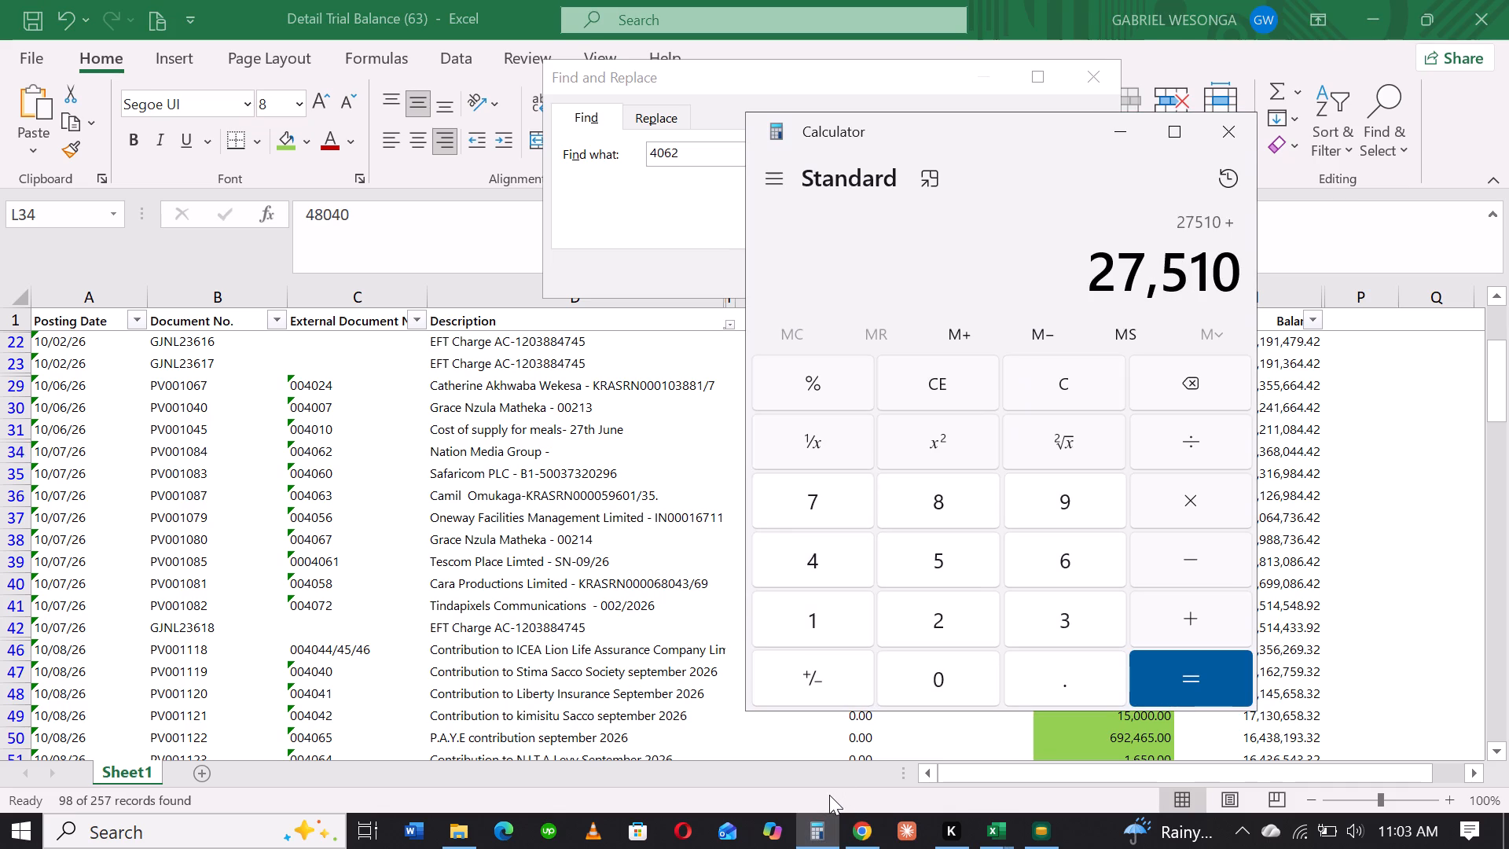
key(2)
key(BackSpace)
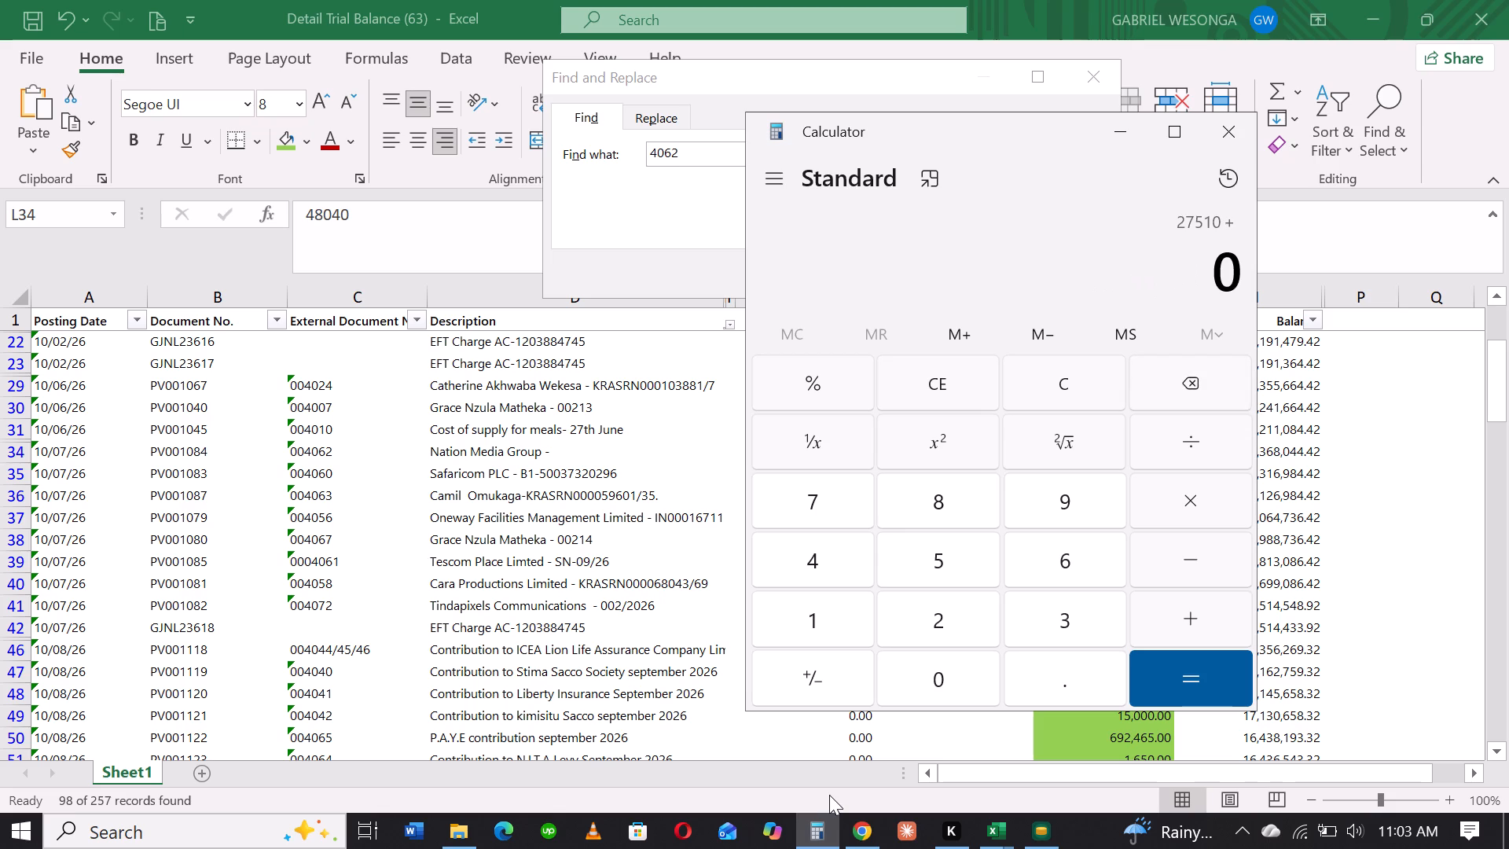
text(3065)
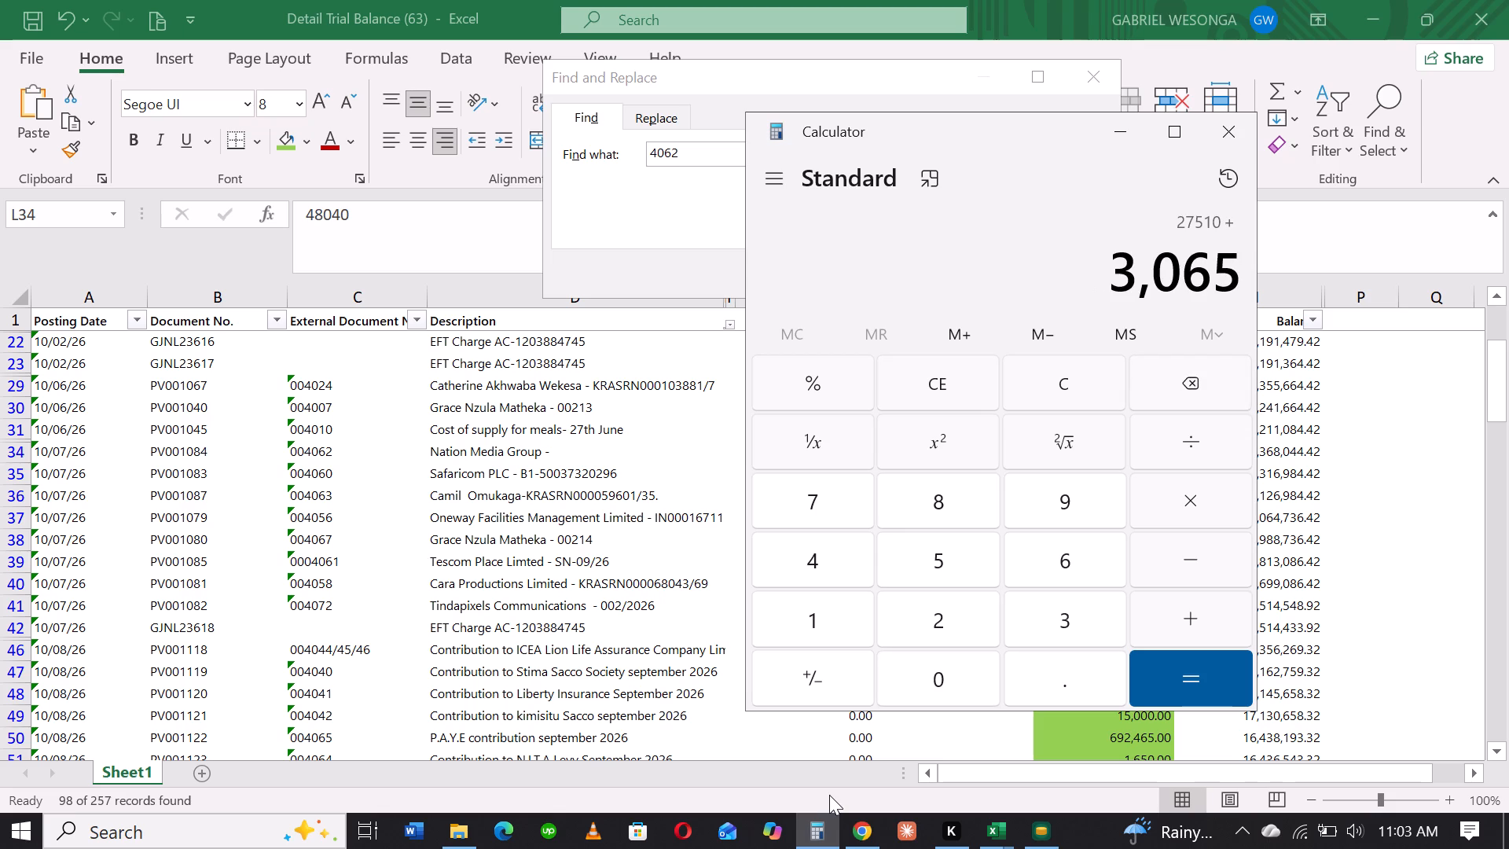
key(plus)
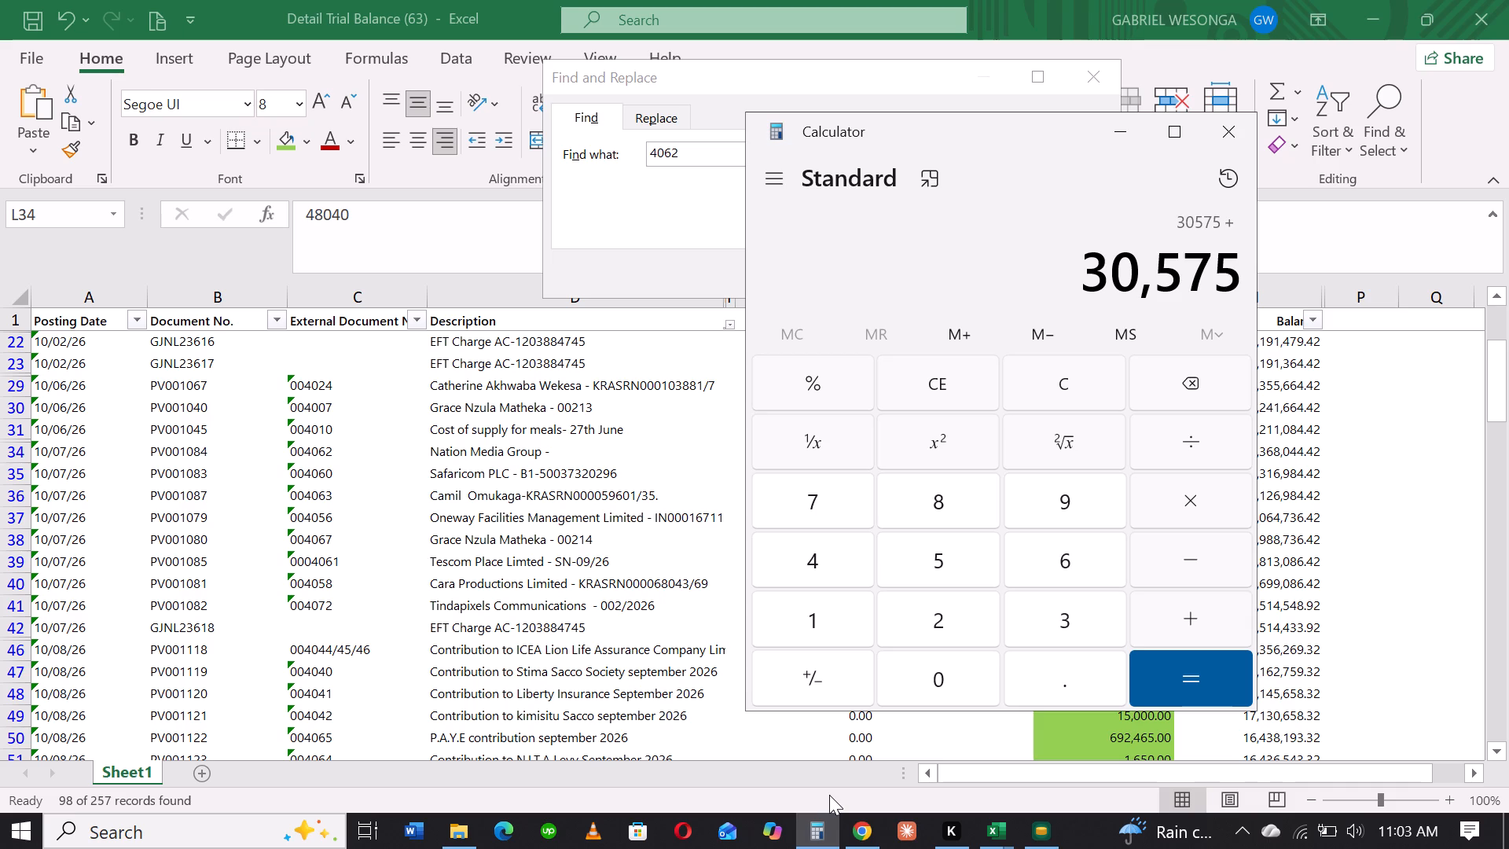
text(20)
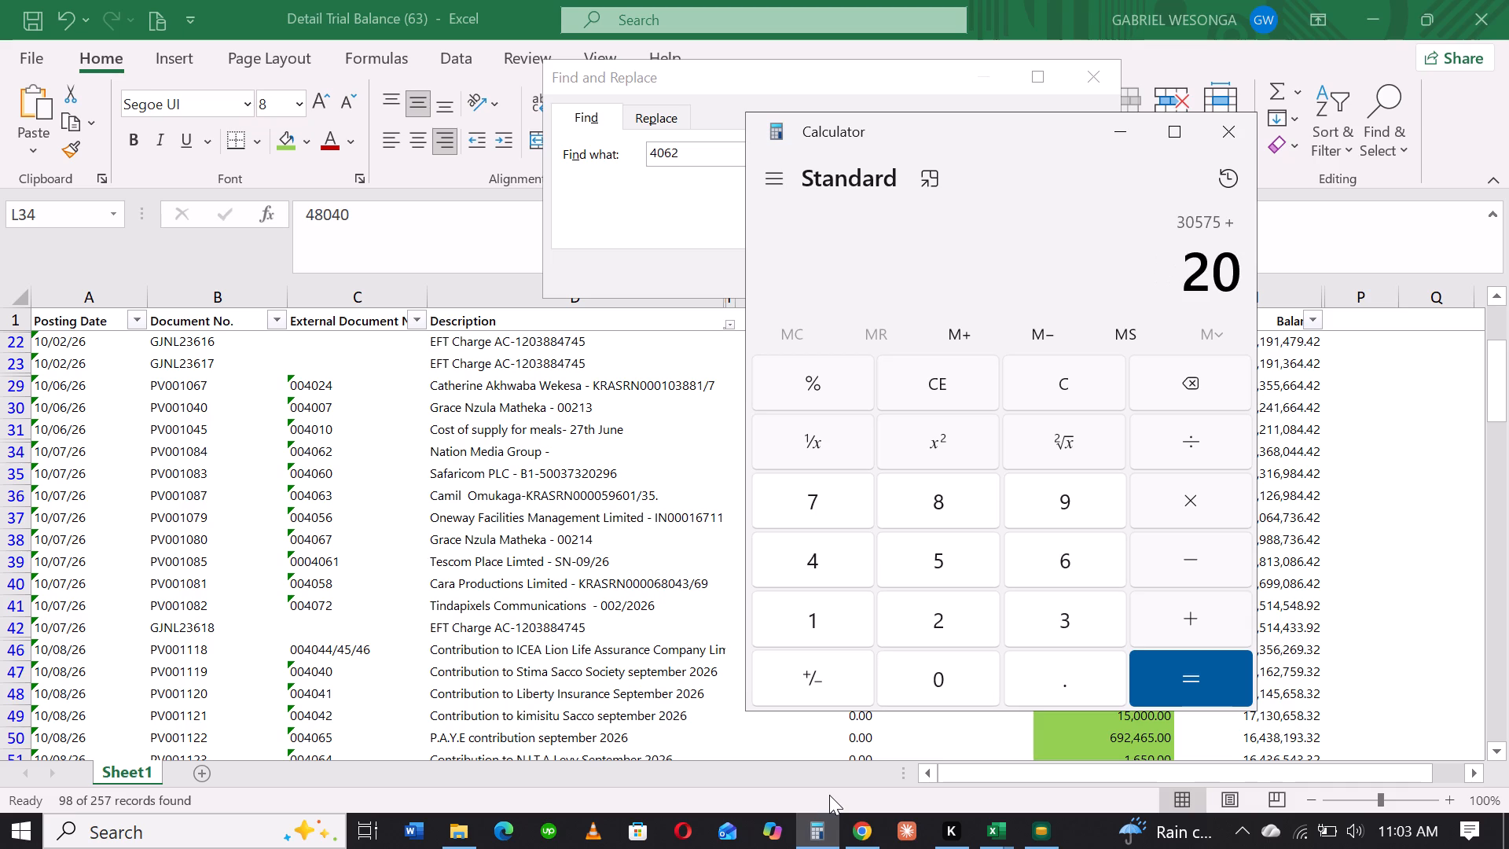
key(3)
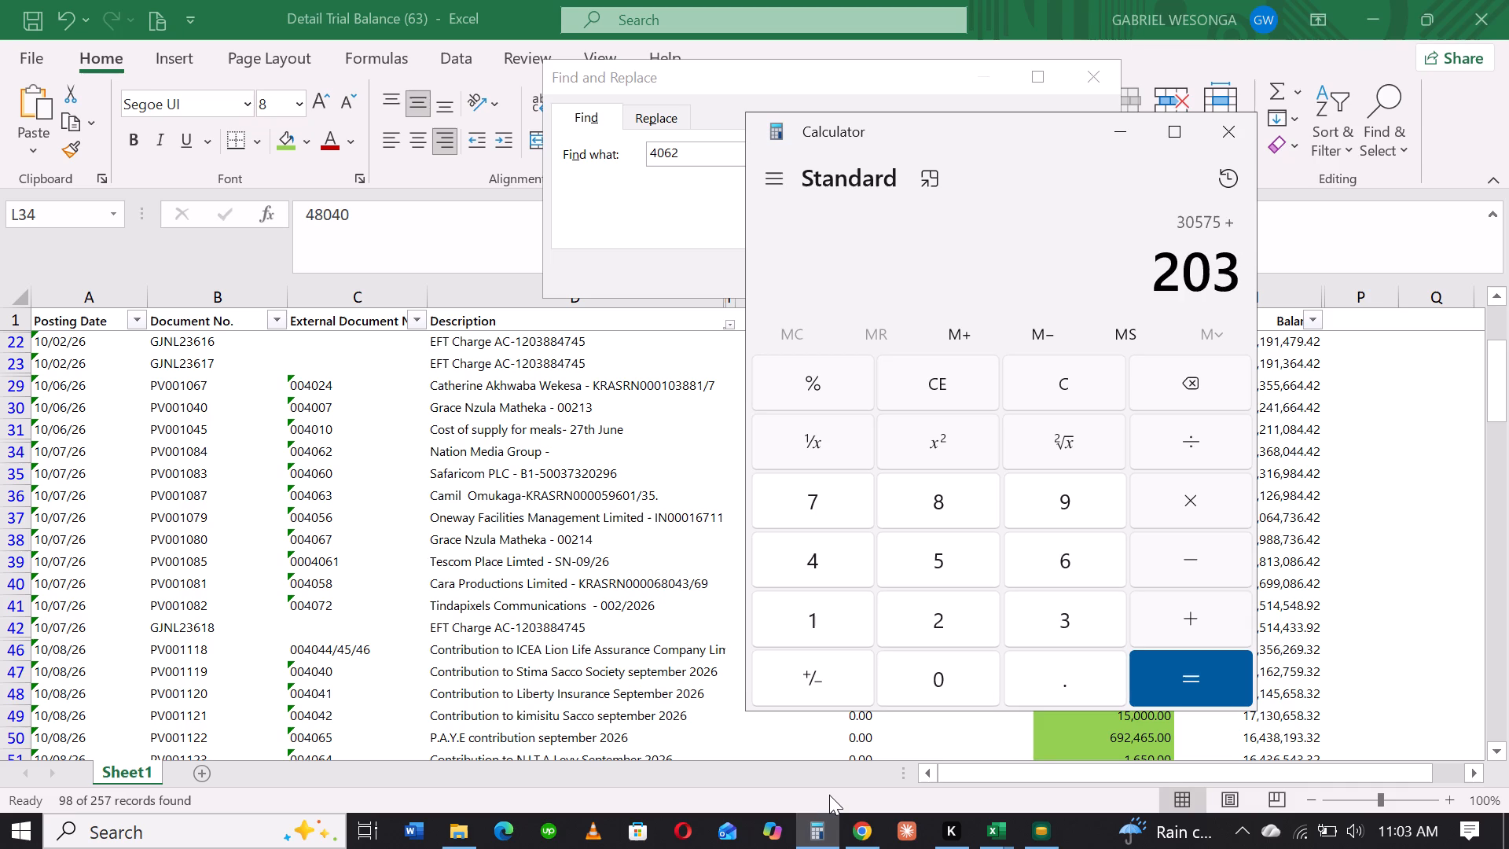
text(589.6)
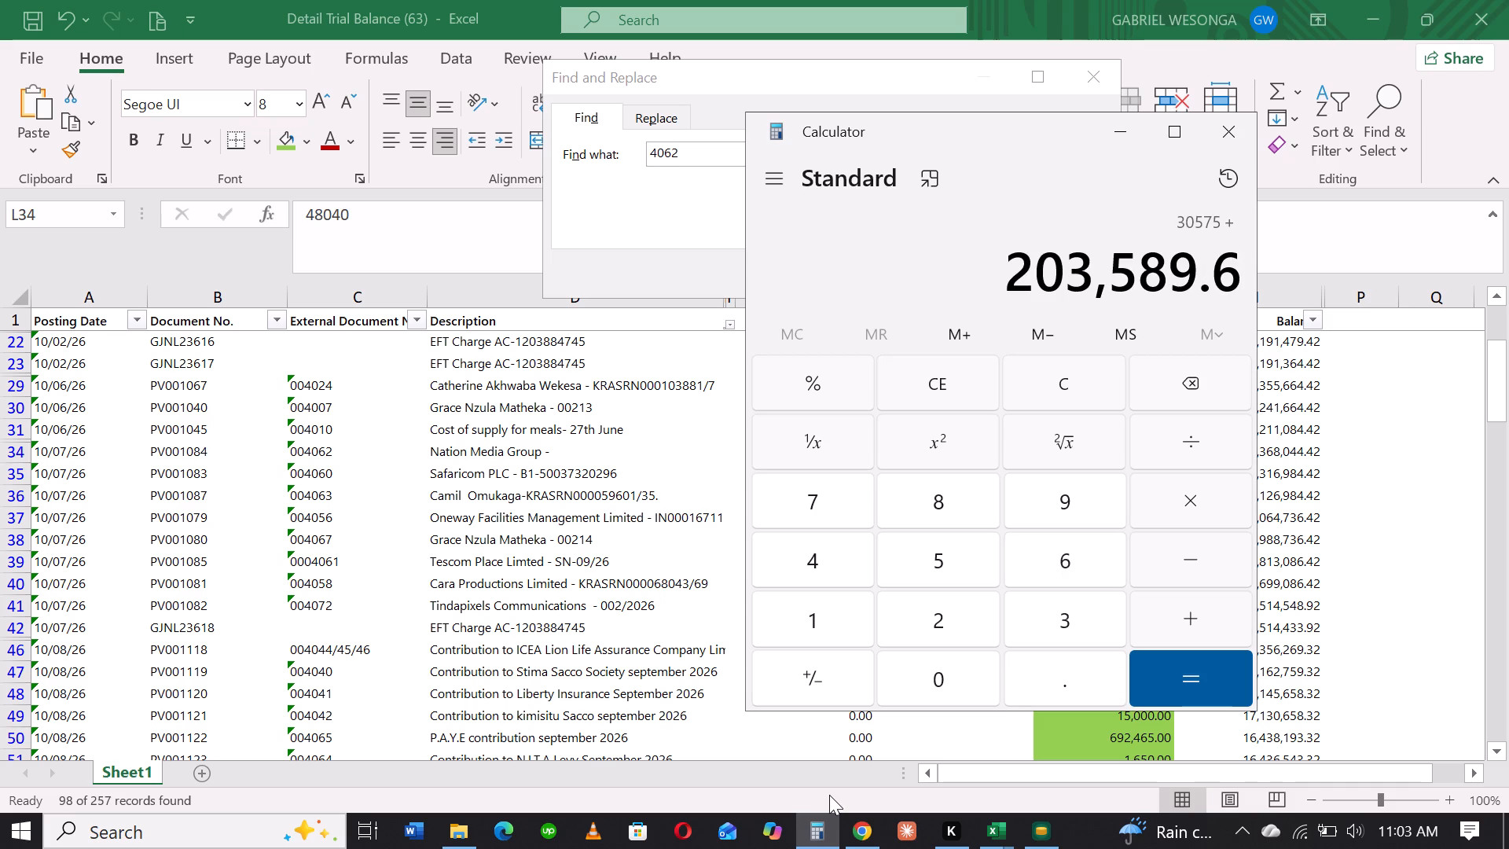
key(Return)
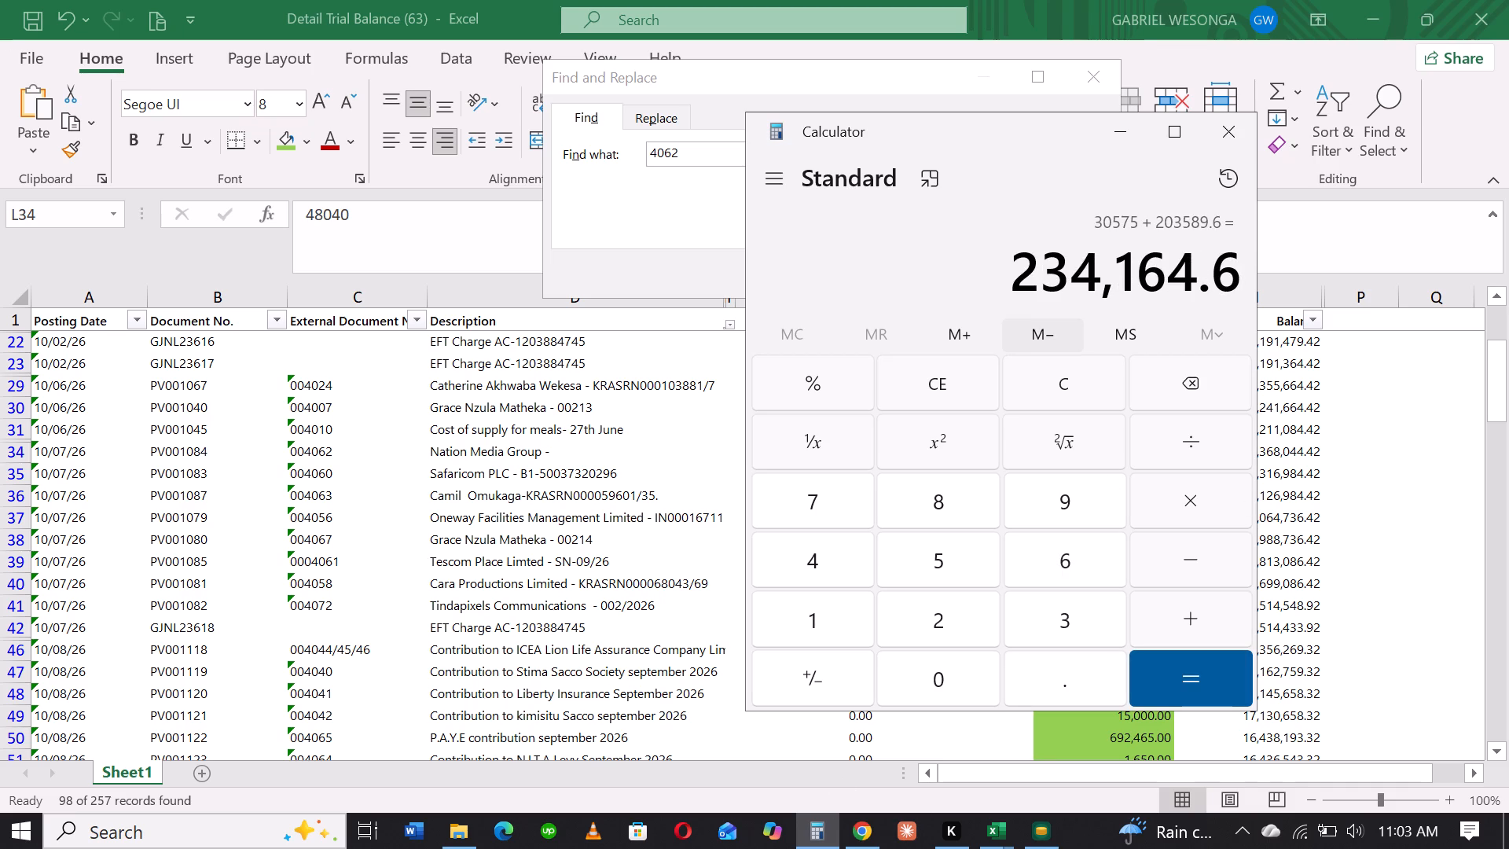
drag(993, 140, 538, 135)
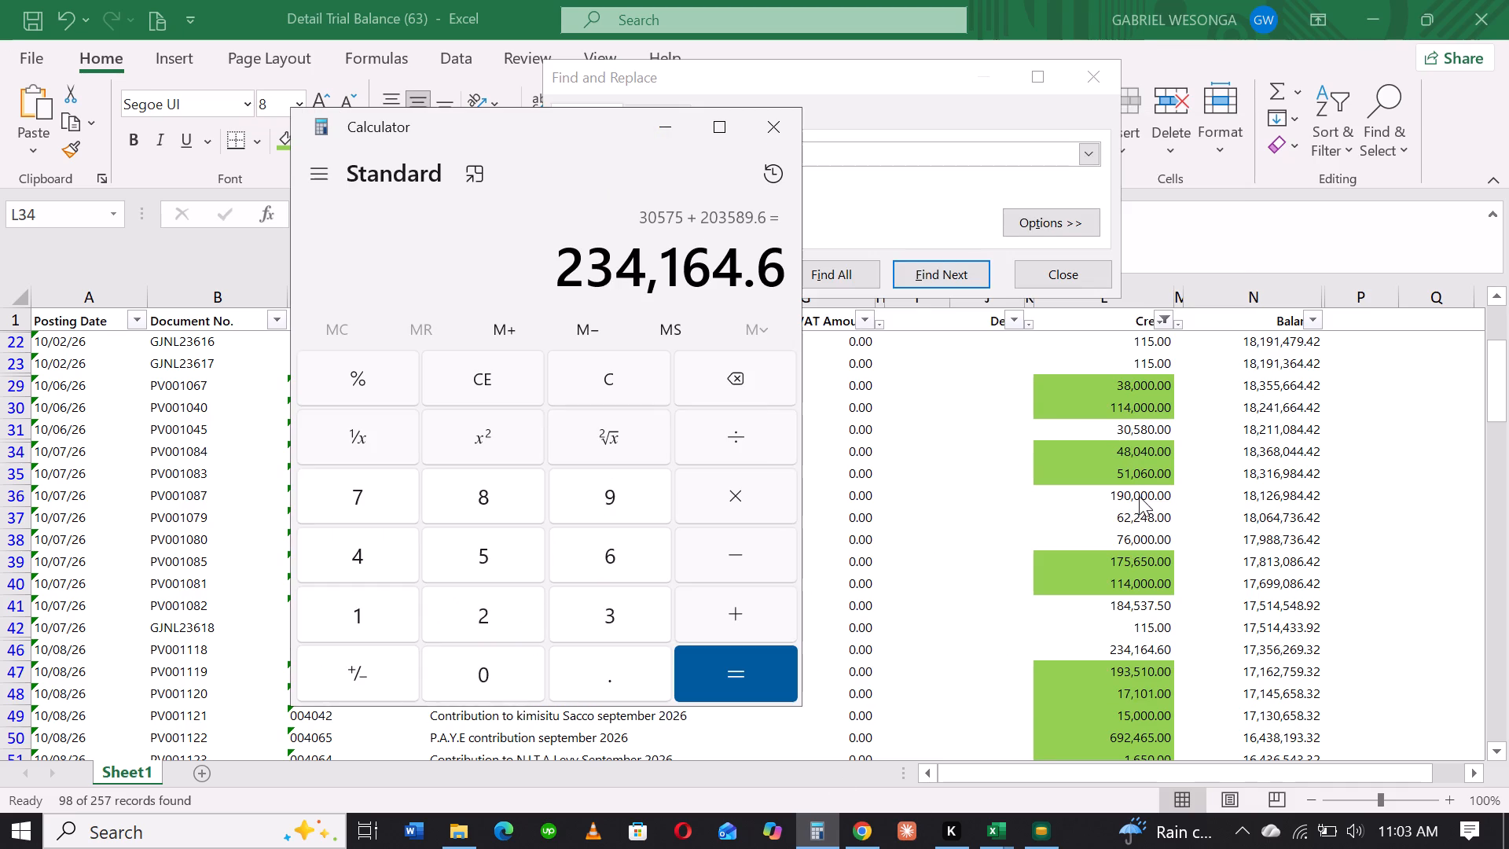
Return to the trial balance in Excel and search it for document number 4045, repeating the search for further matches.
drag(1500, 386, 1496, 459)
drag(1495, 394, 1500, 373)
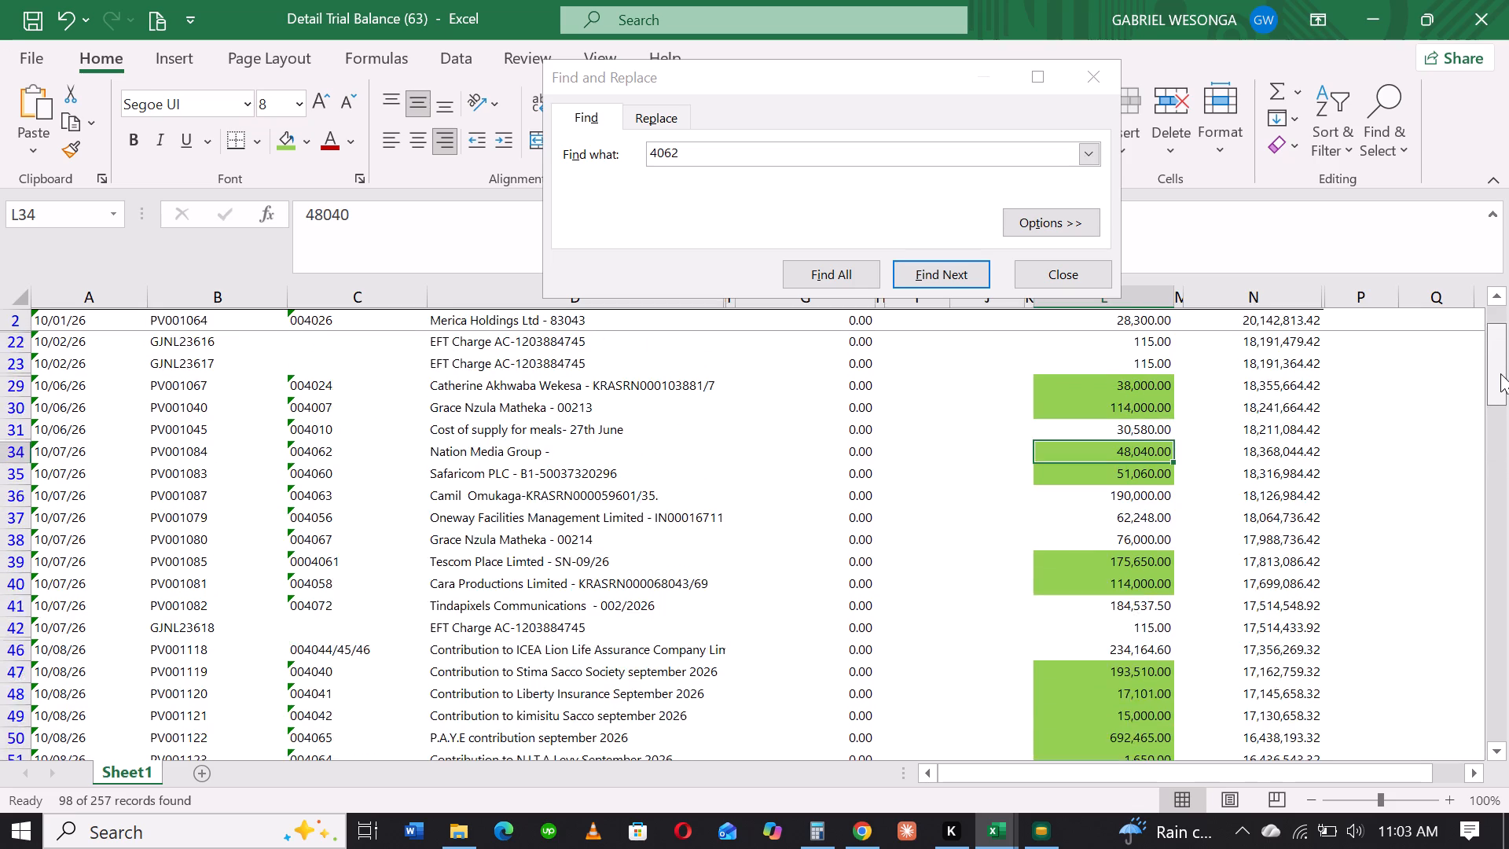
drag(1500, 373, 1501, 330)
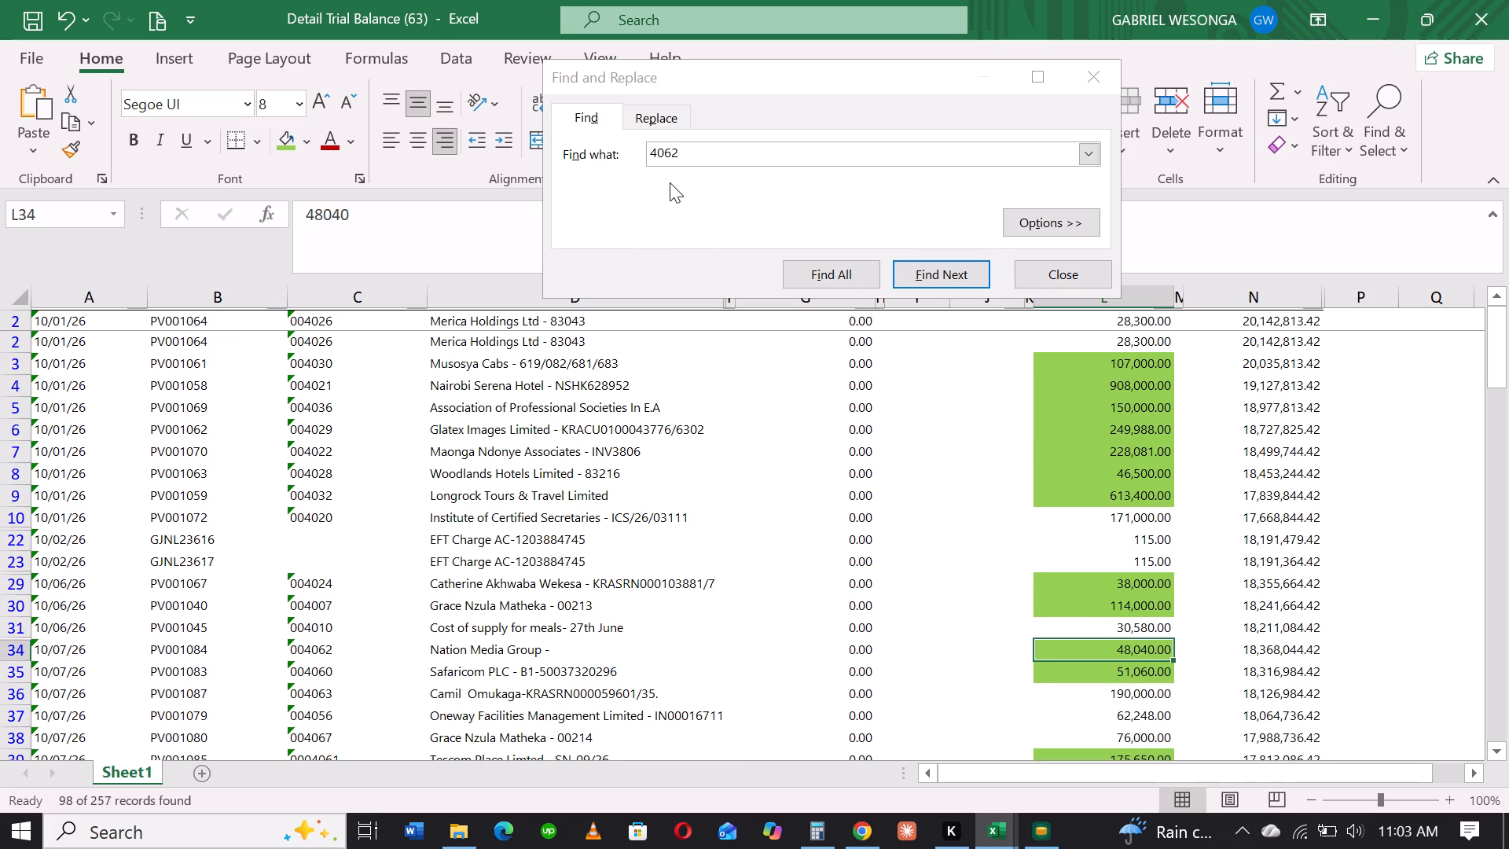
drag(685, 156, 667, 152)
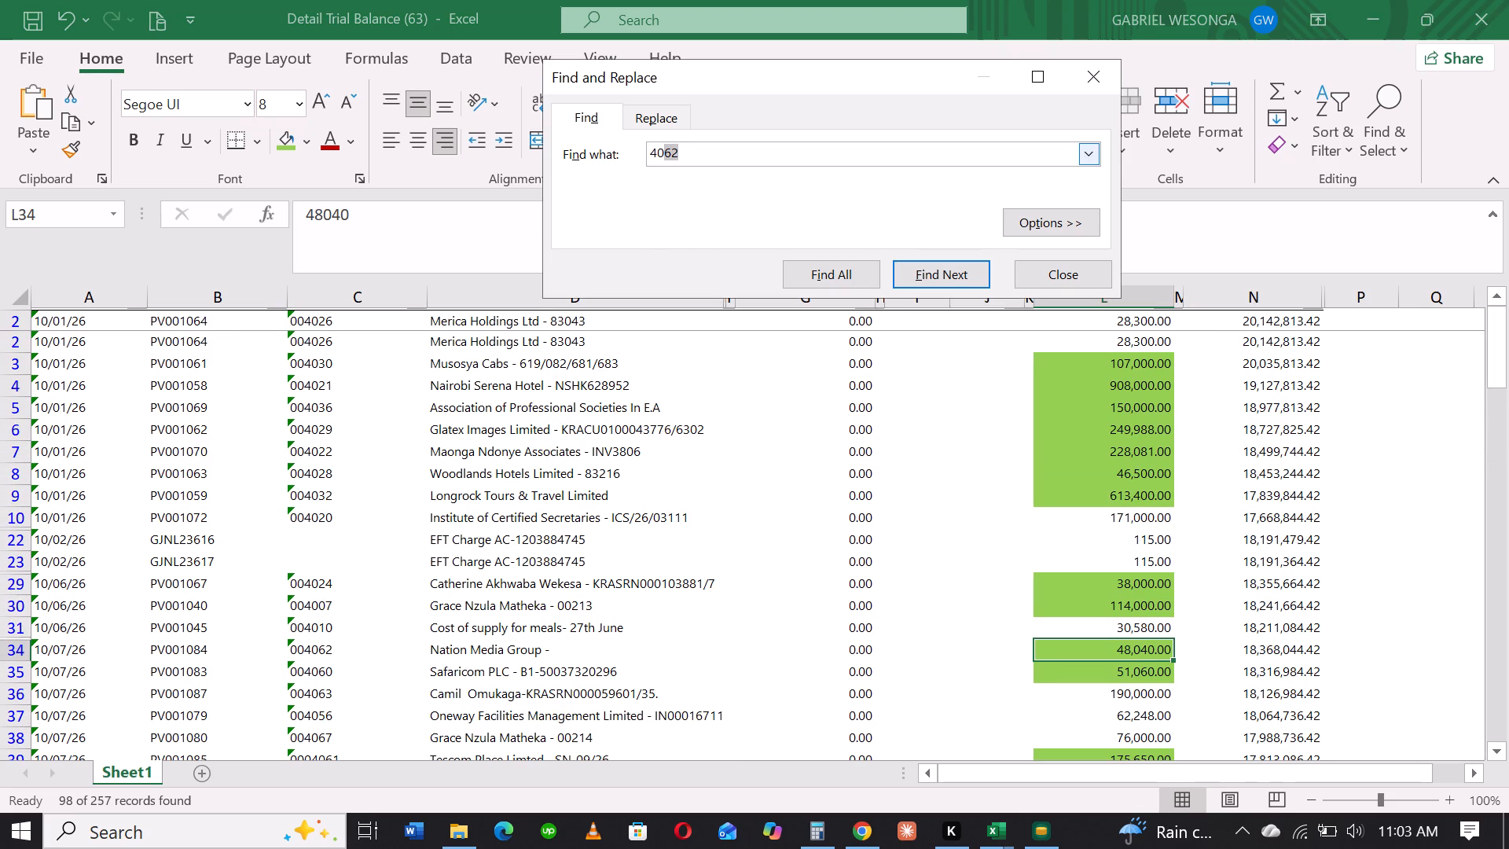
text(45)
click(962, 277)
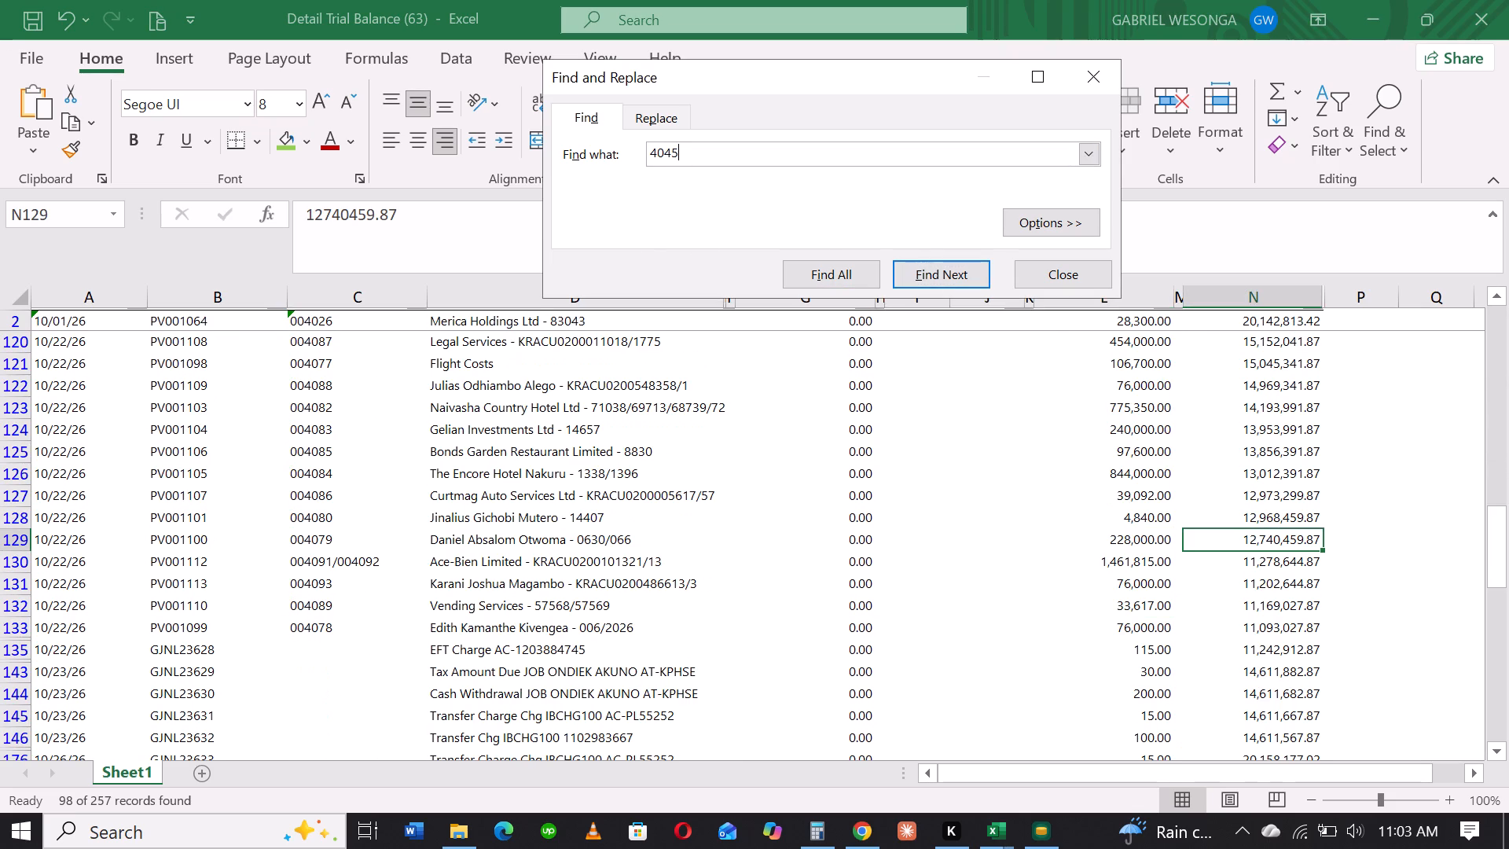
click(917, 277)
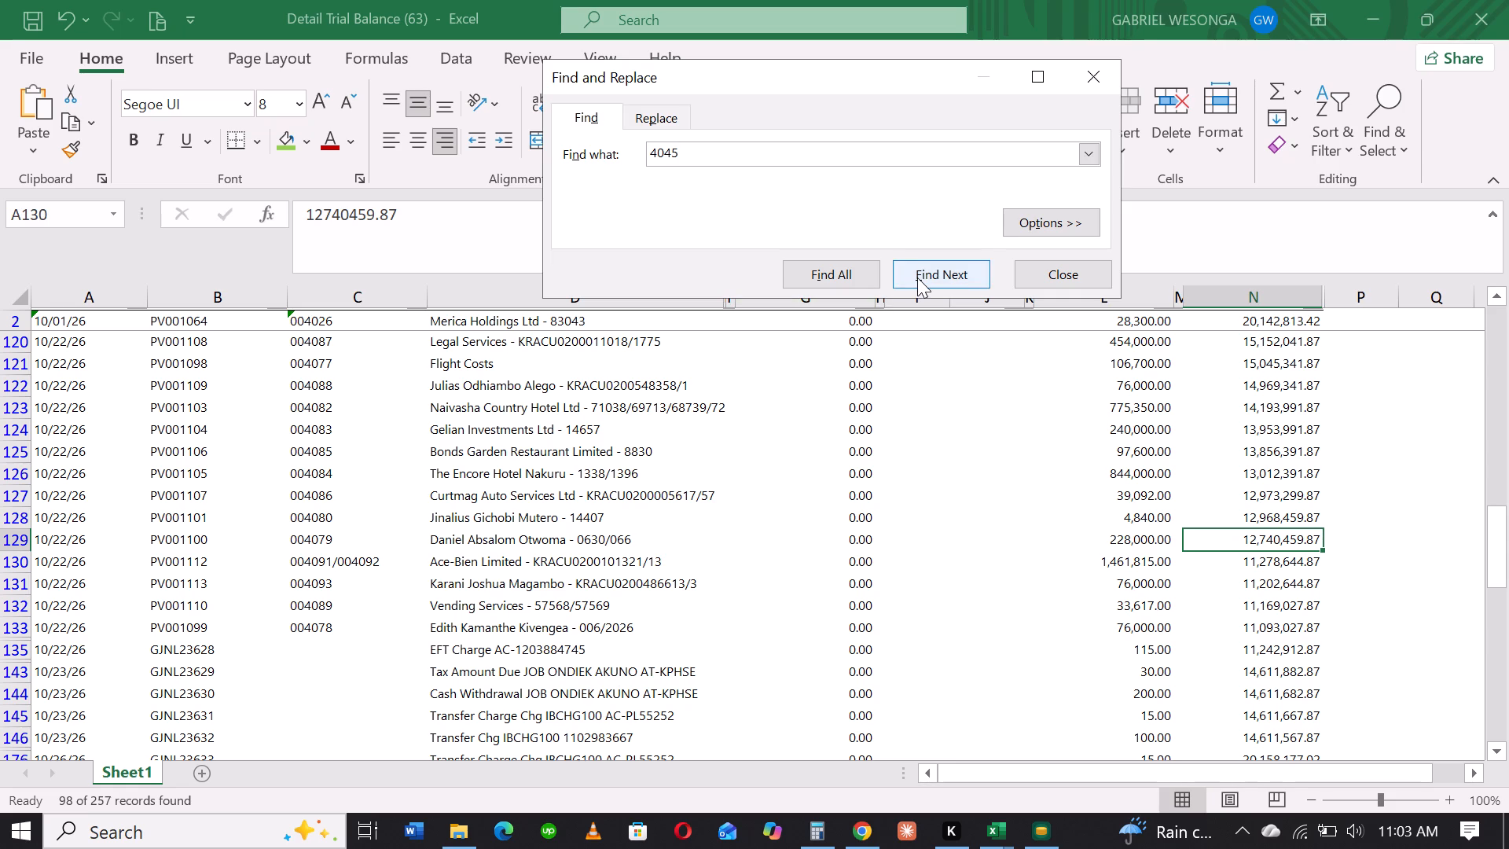
click(917, 277)
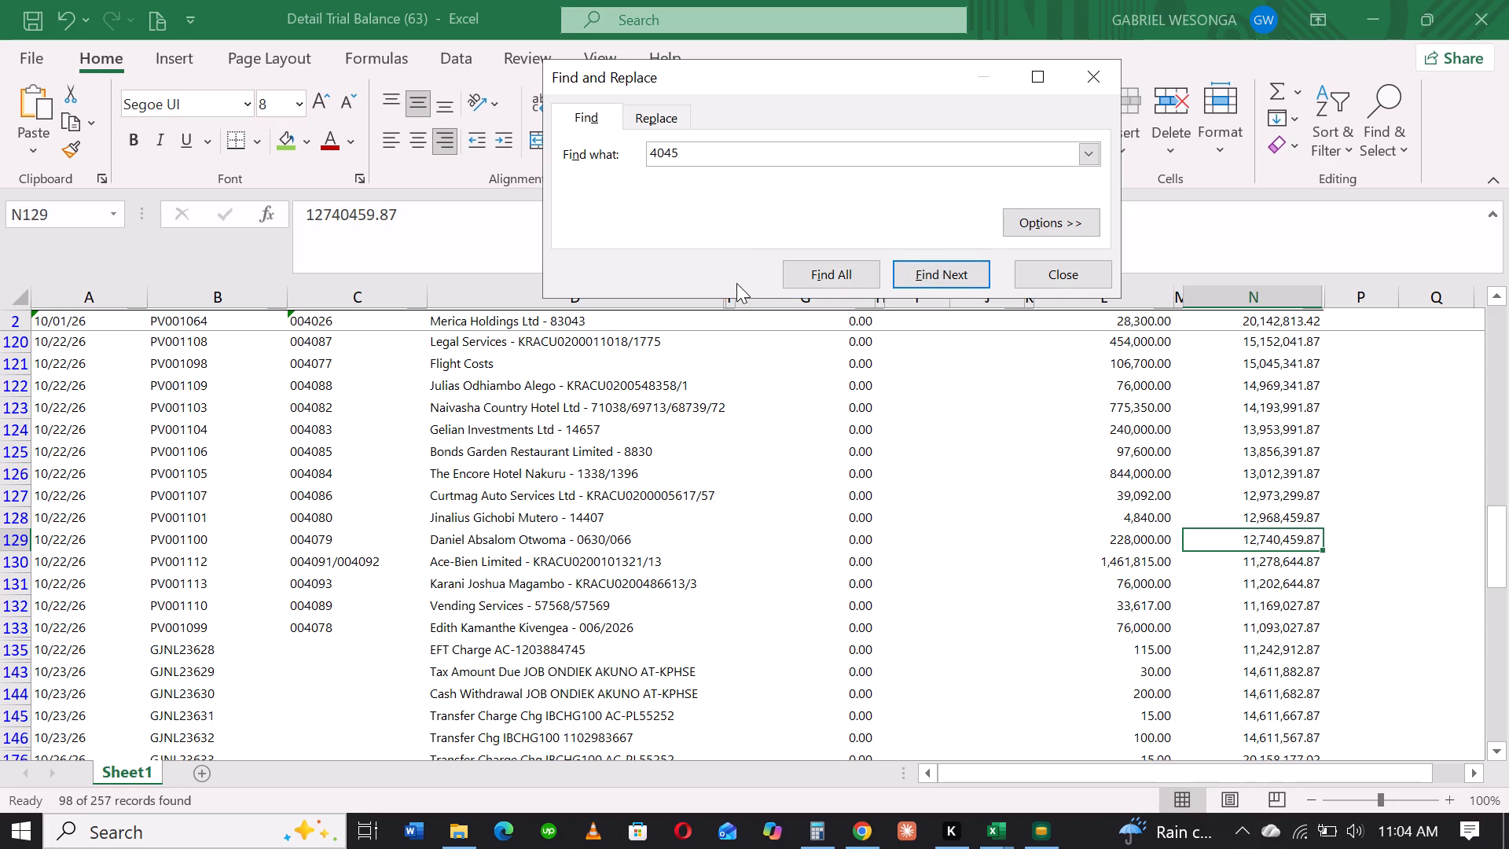
Search the trial balance for document number 4043.
click(666, 147)
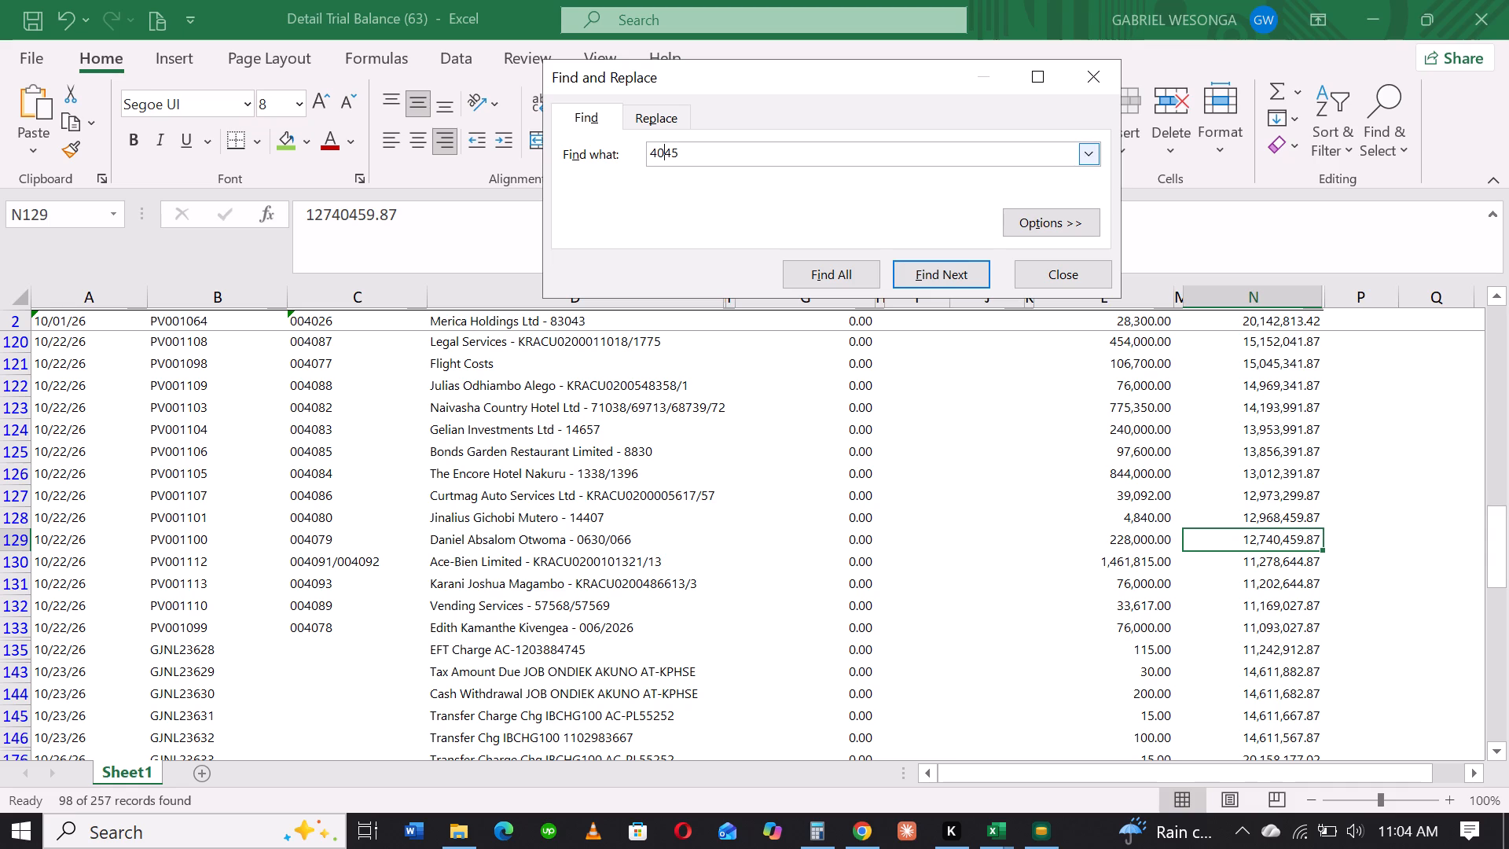
click(681, 156)
key(BackSpace)
key(4)
key(BackSpace)
key(3)
click(942, 277)
click(777, 488)
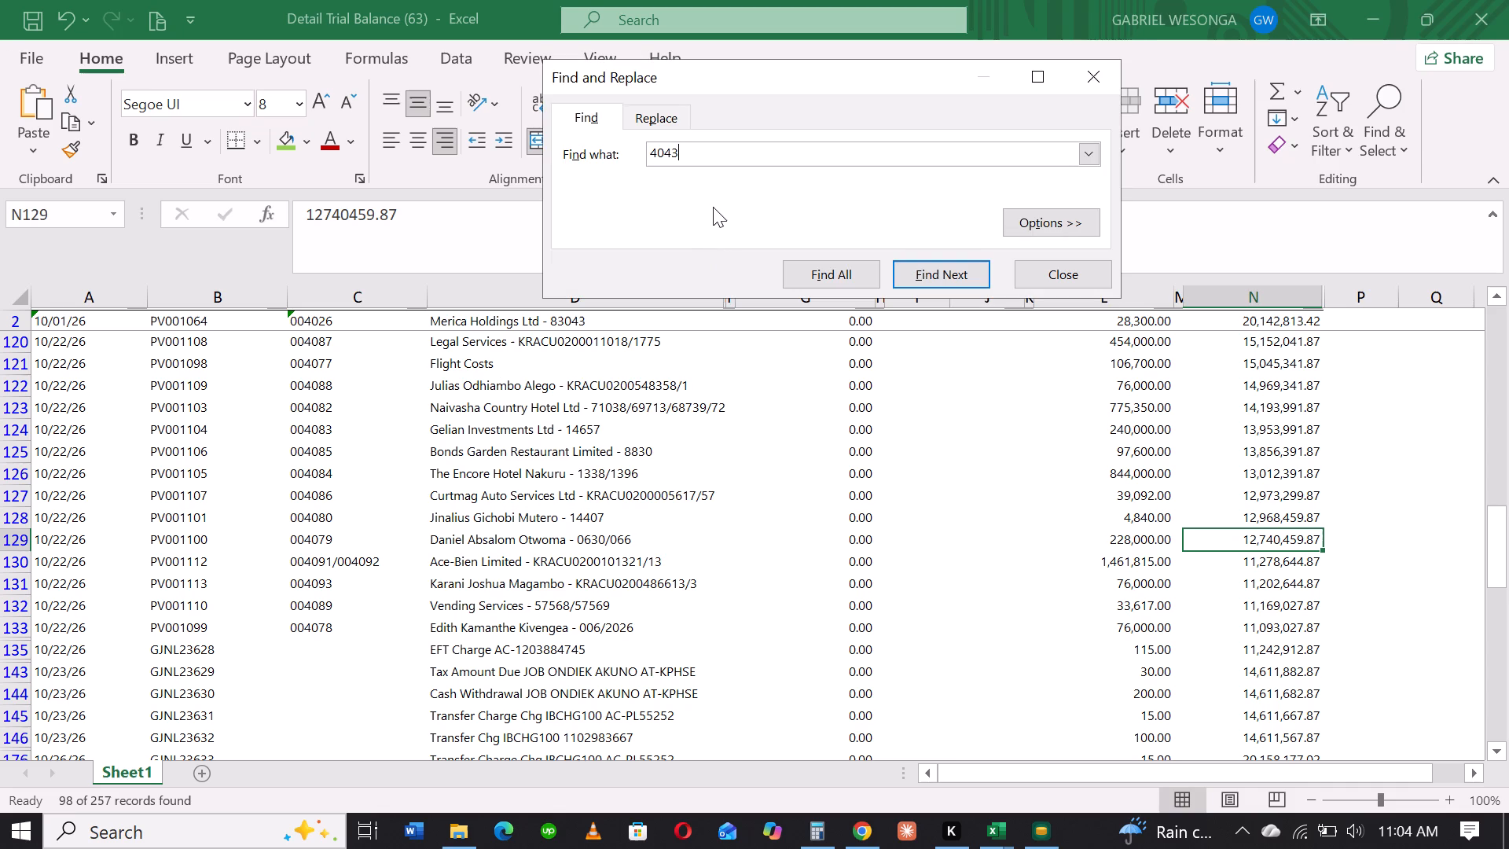
Find document number 4044 and fill the credit cell of the ICEA Lion Life Assurance contribution PV001118 green.
key(BackSpace)
key(4)
click(915, 277)
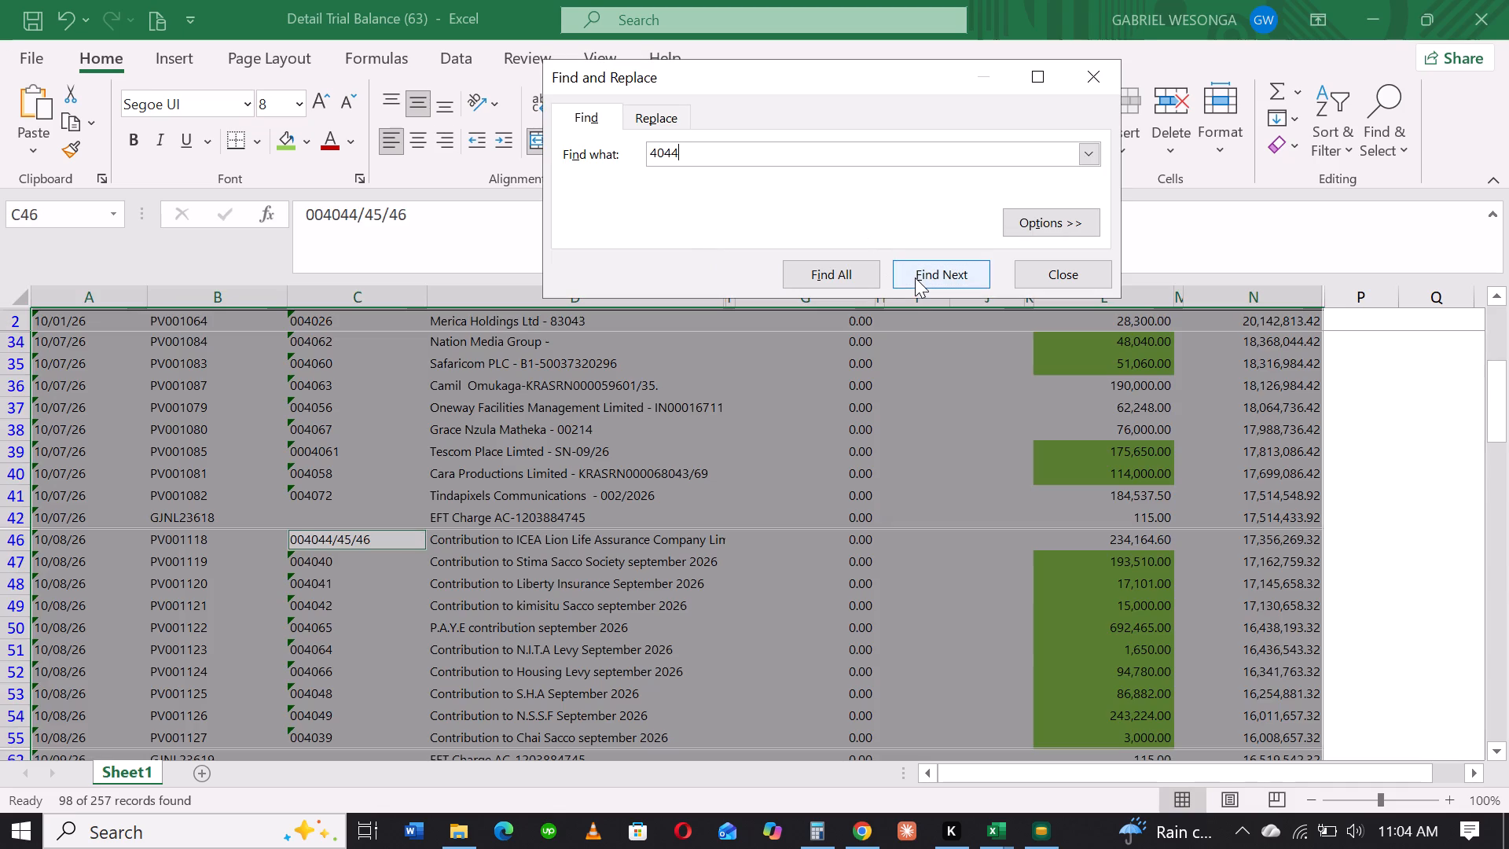
click(1222, 510)
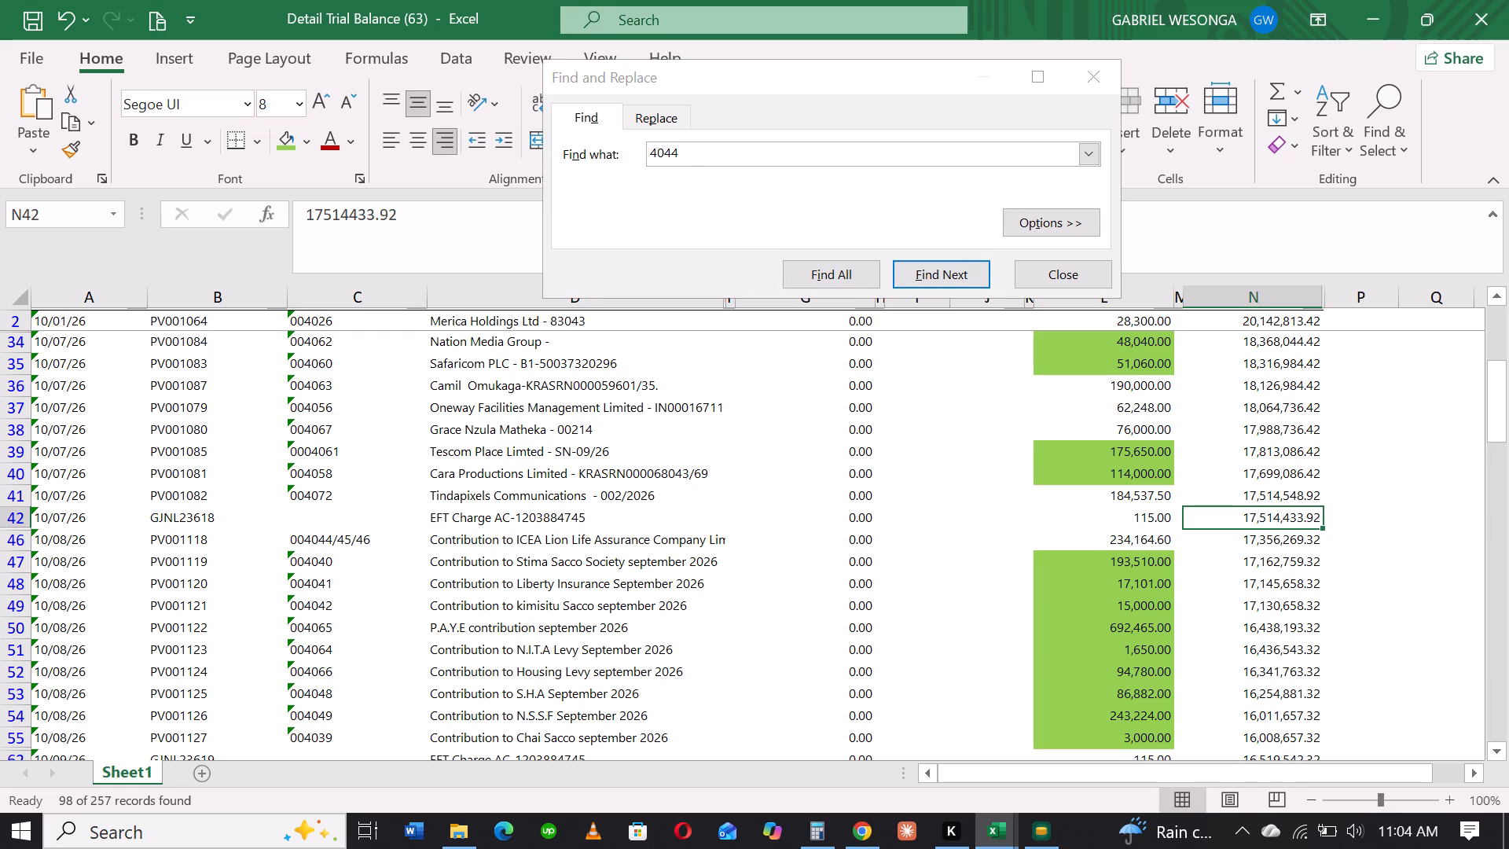
click(379, 532)
click(1129, 547)
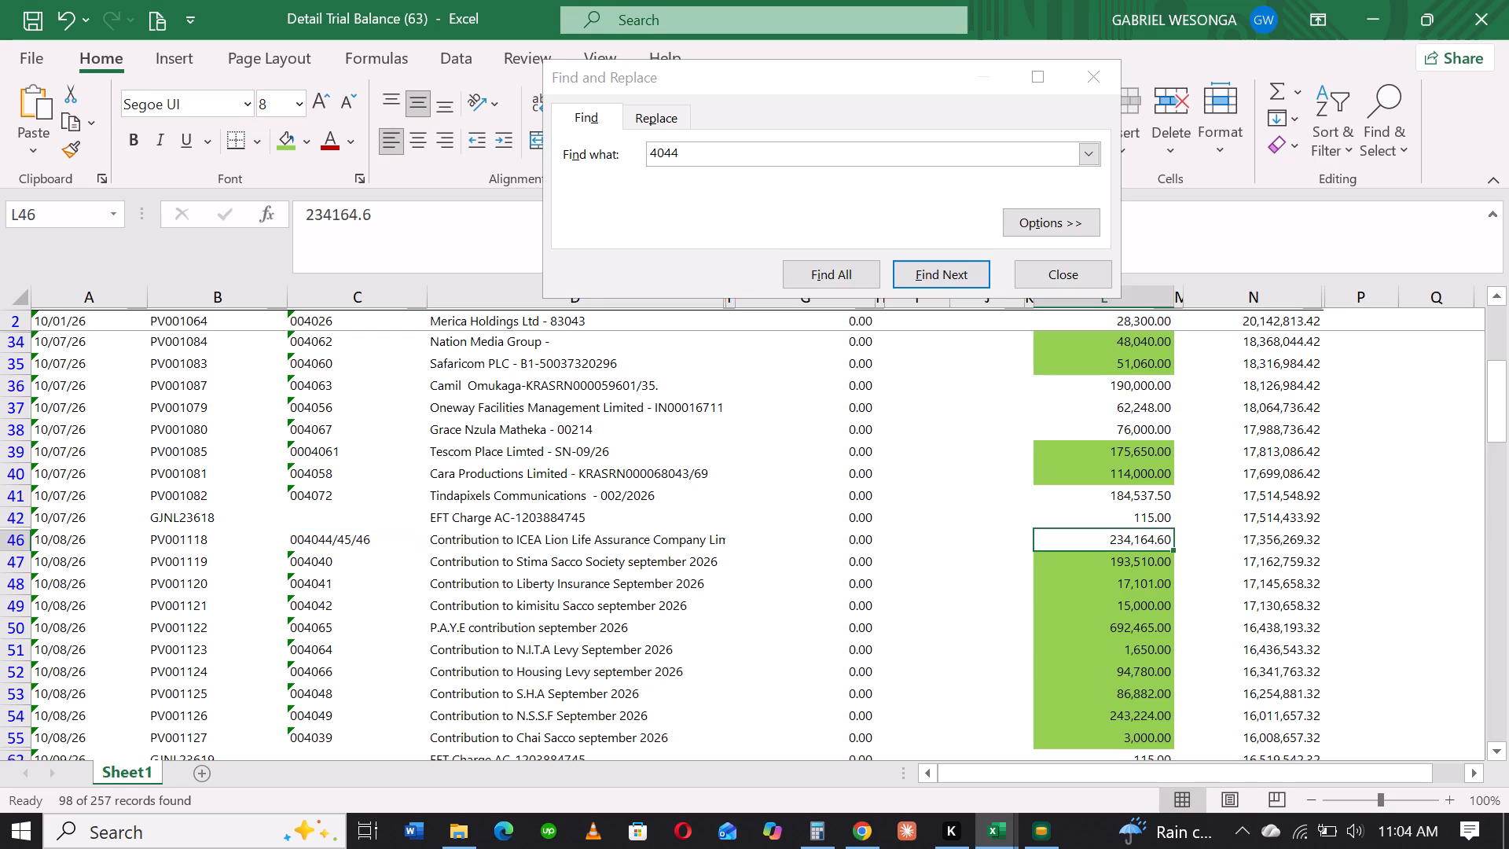
click(285, 150)
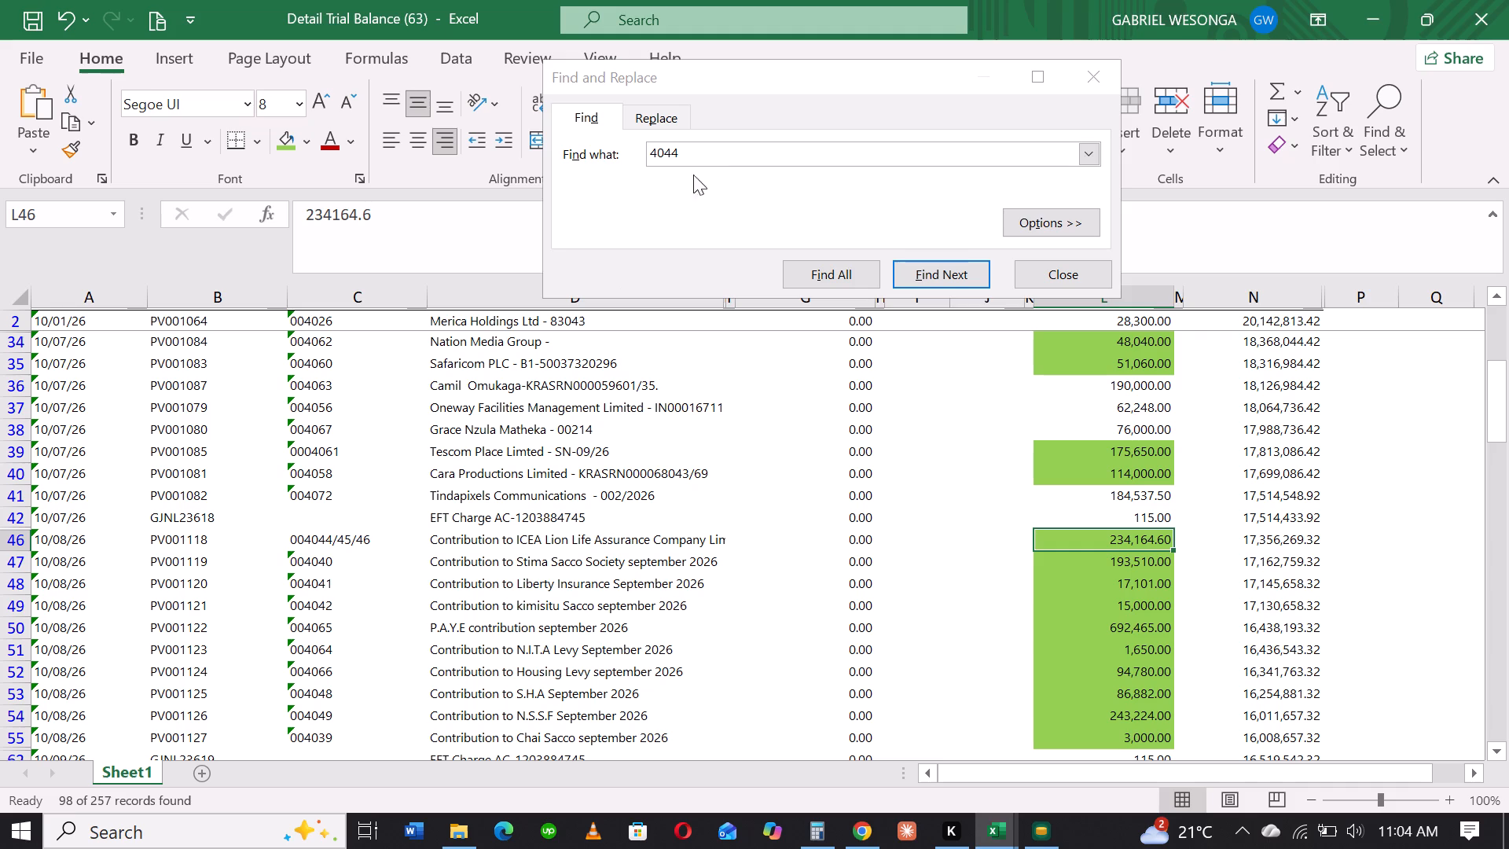
Search the trial balance for document number 4074 and select the credit cell of the matching payment.
drag(706, 163, 663, 157)
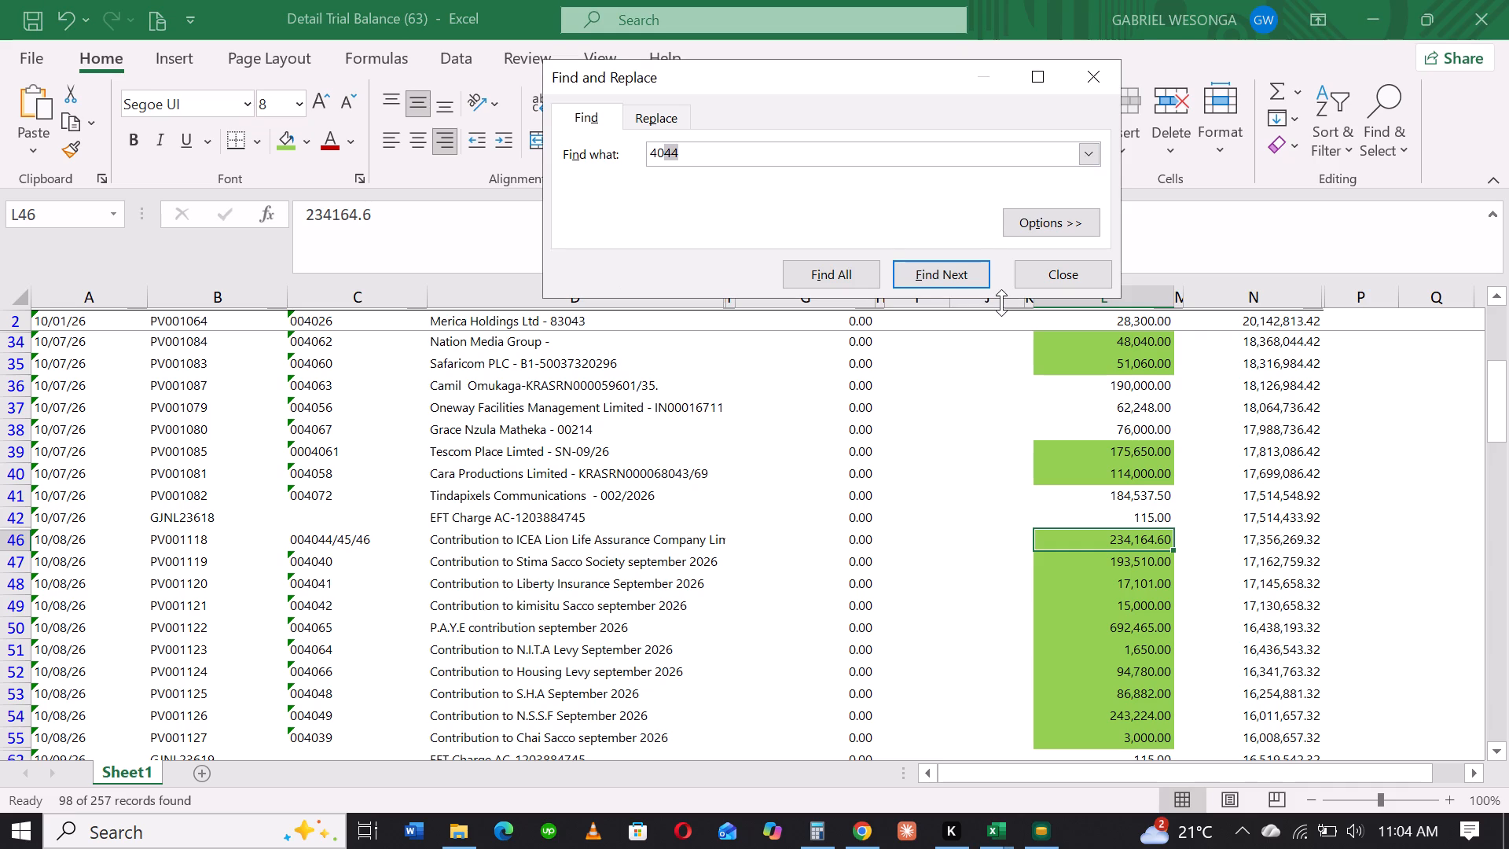
text(74)
click(944, 270)
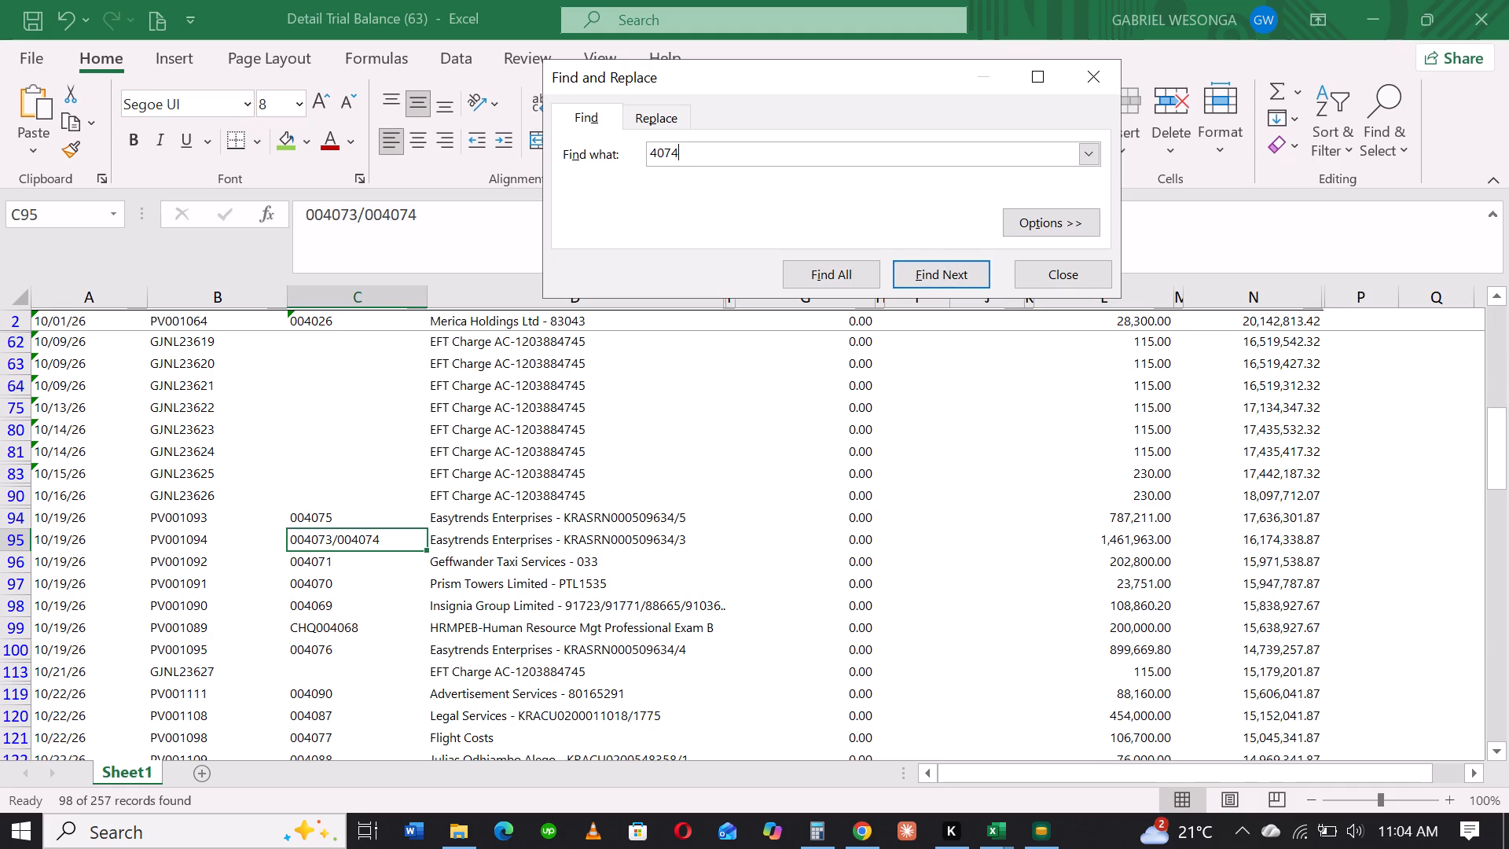
click(1120, 543)
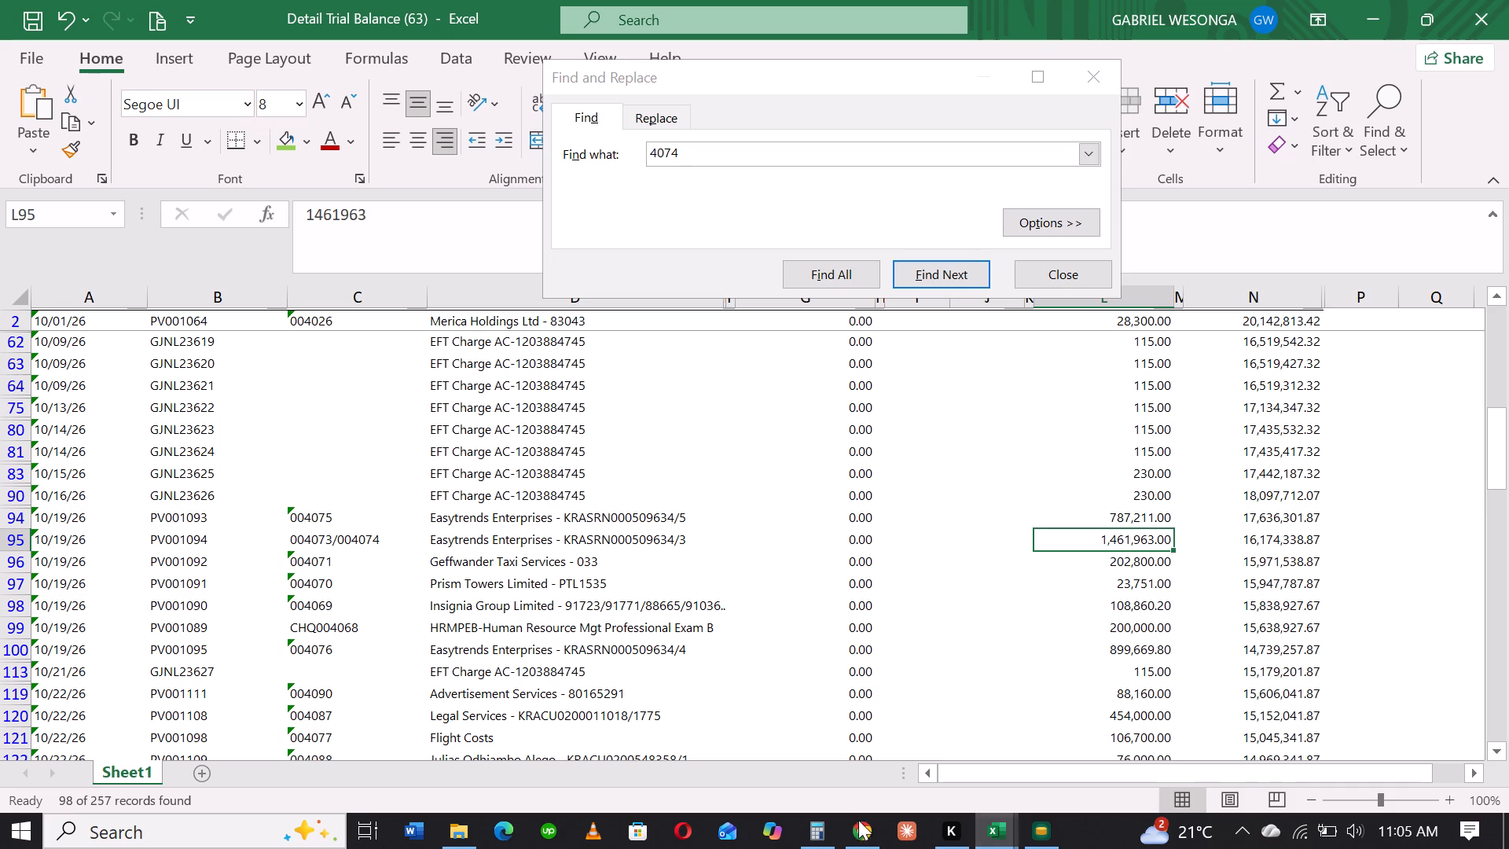
Switch to Calculator and add 990000 and 471963 to check the sum against the selected credit amount.
click(821, 825)
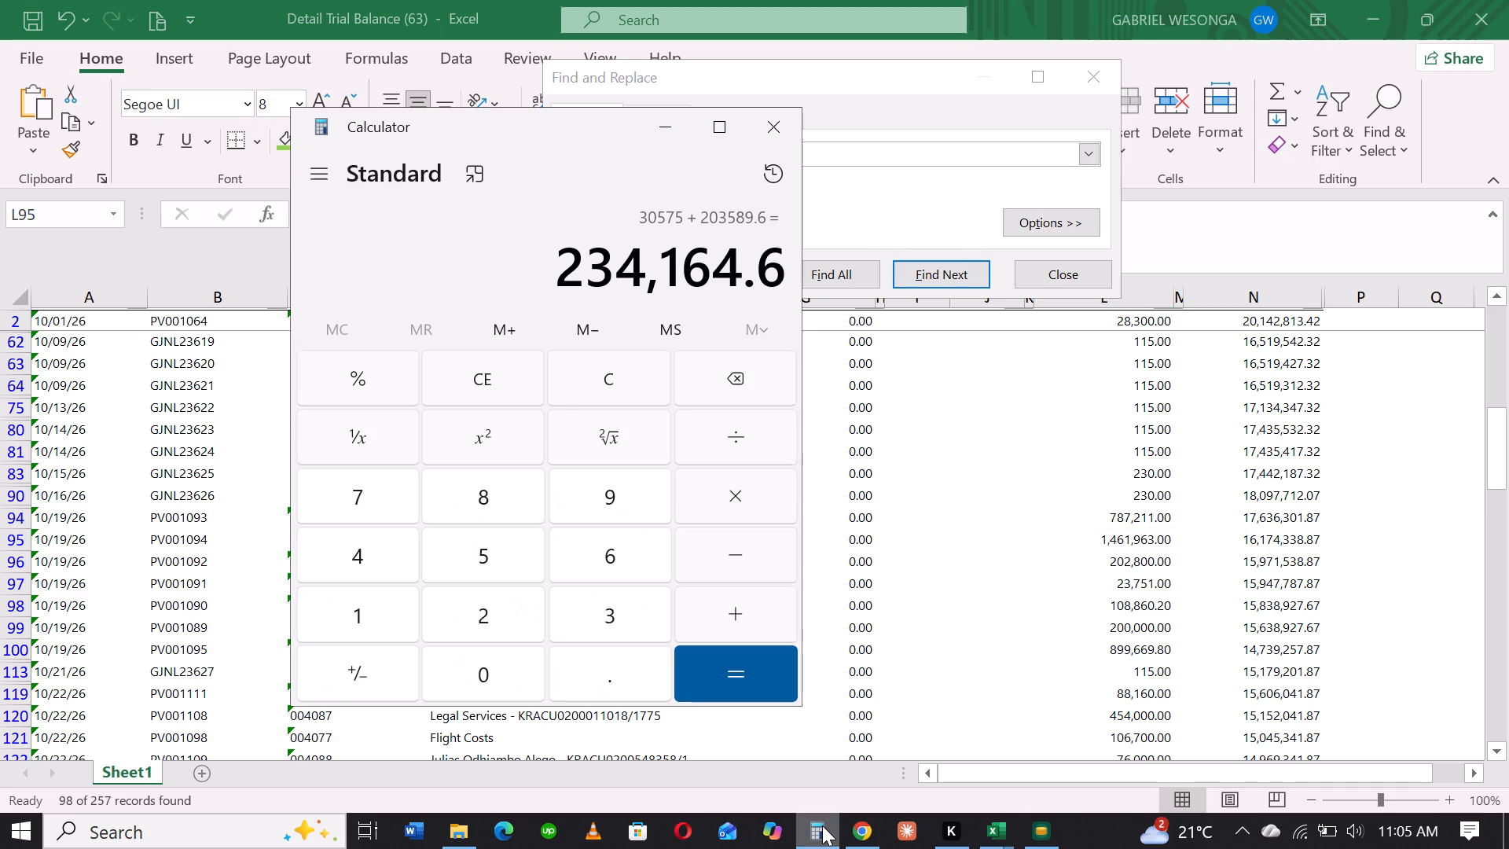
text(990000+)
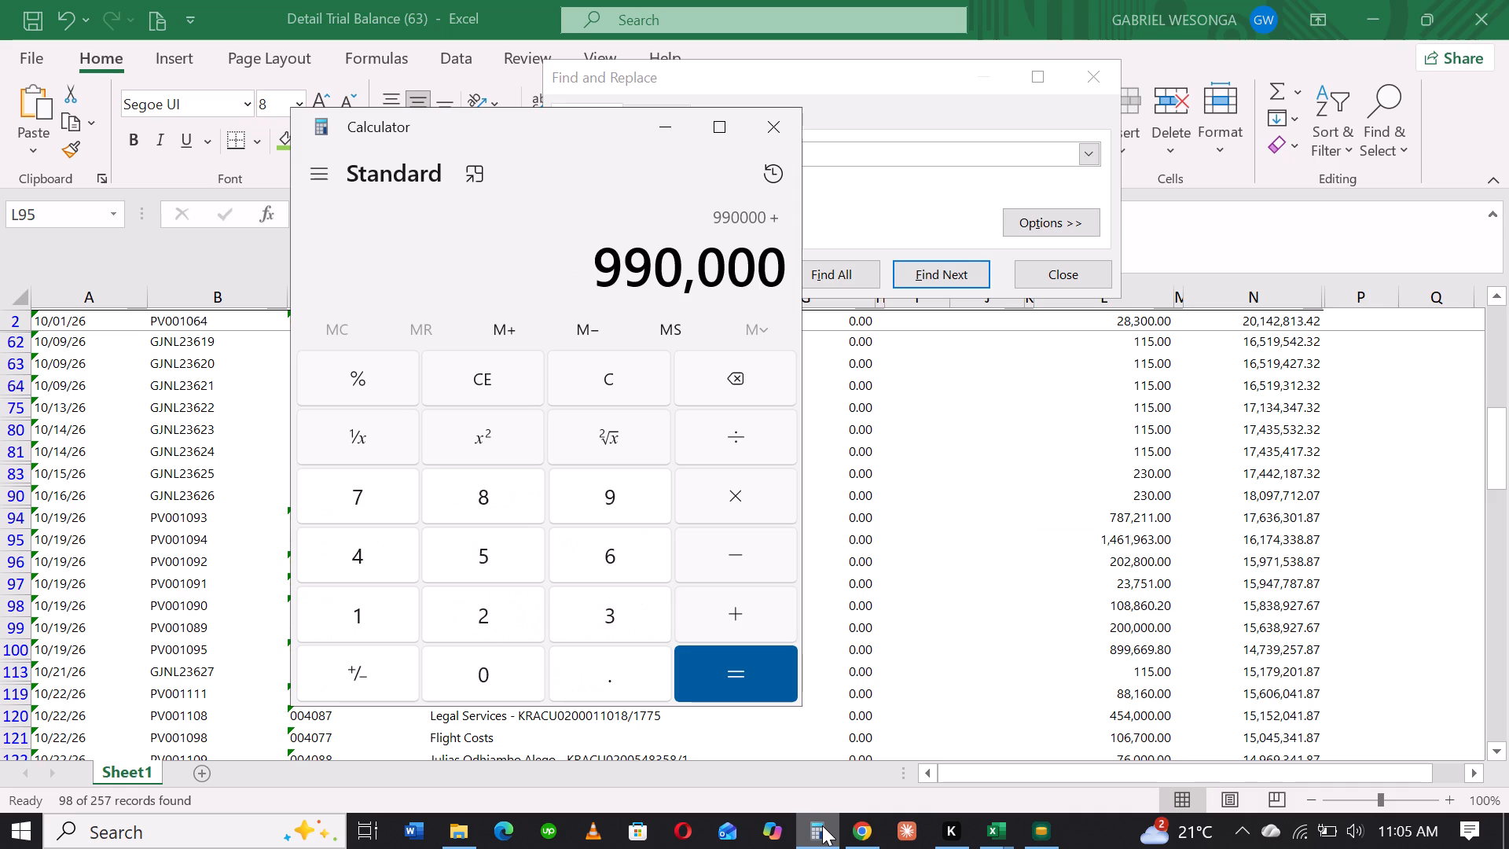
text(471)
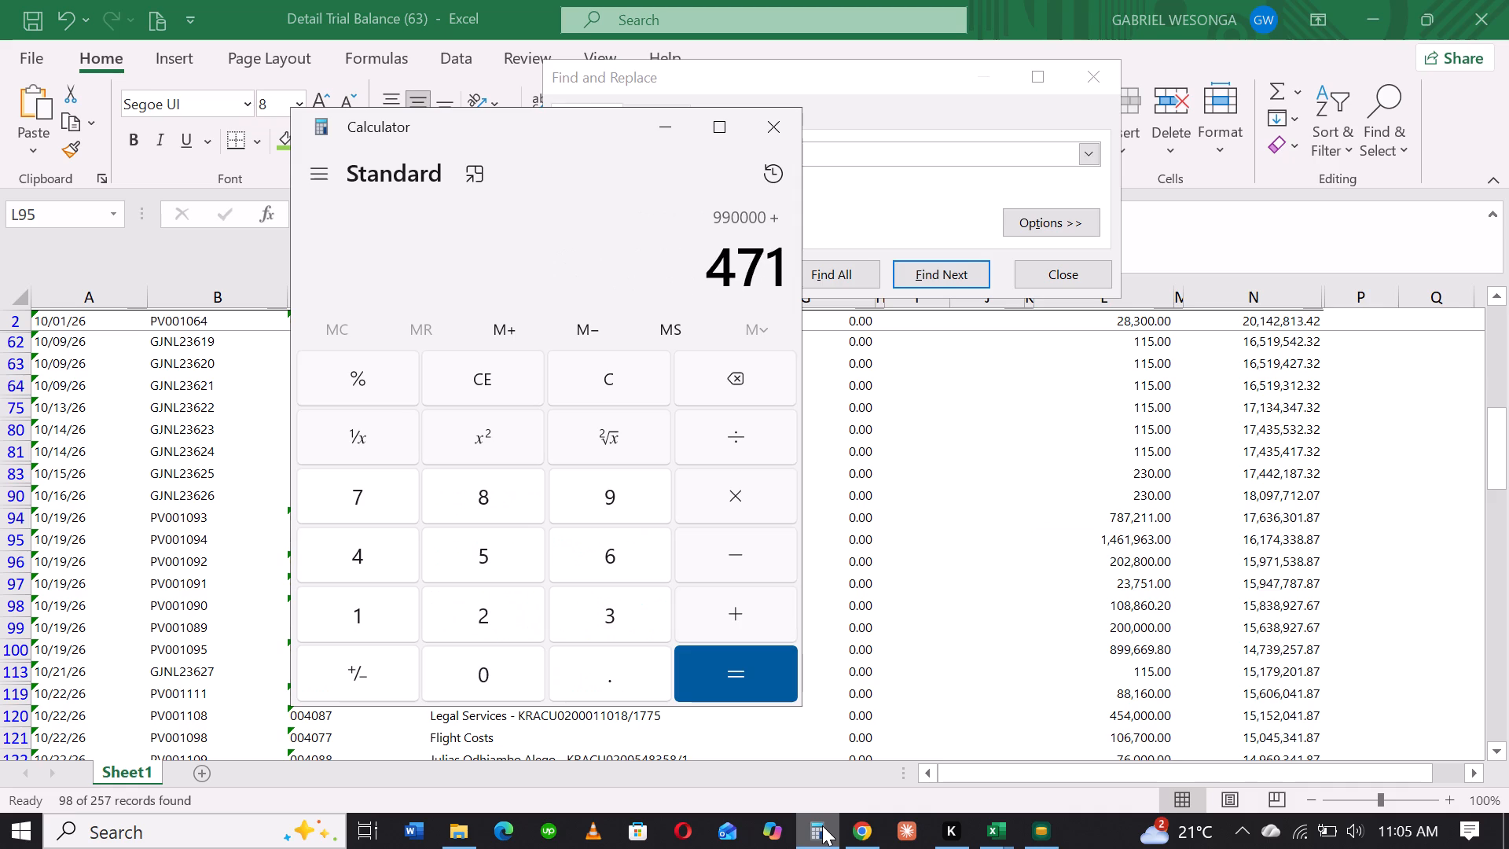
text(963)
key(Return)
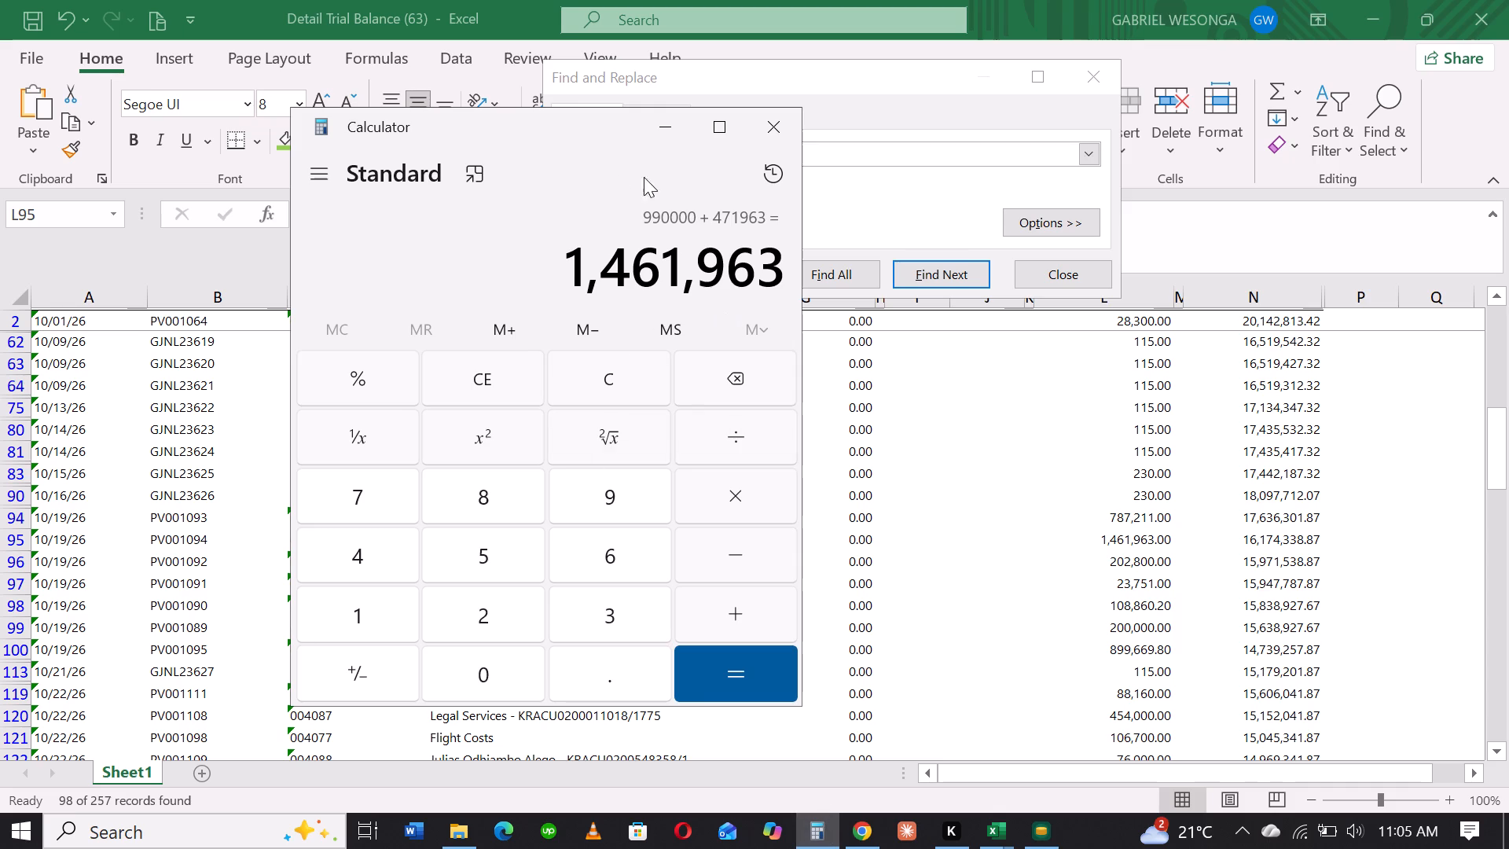
drag(571, 133, 487, 116)
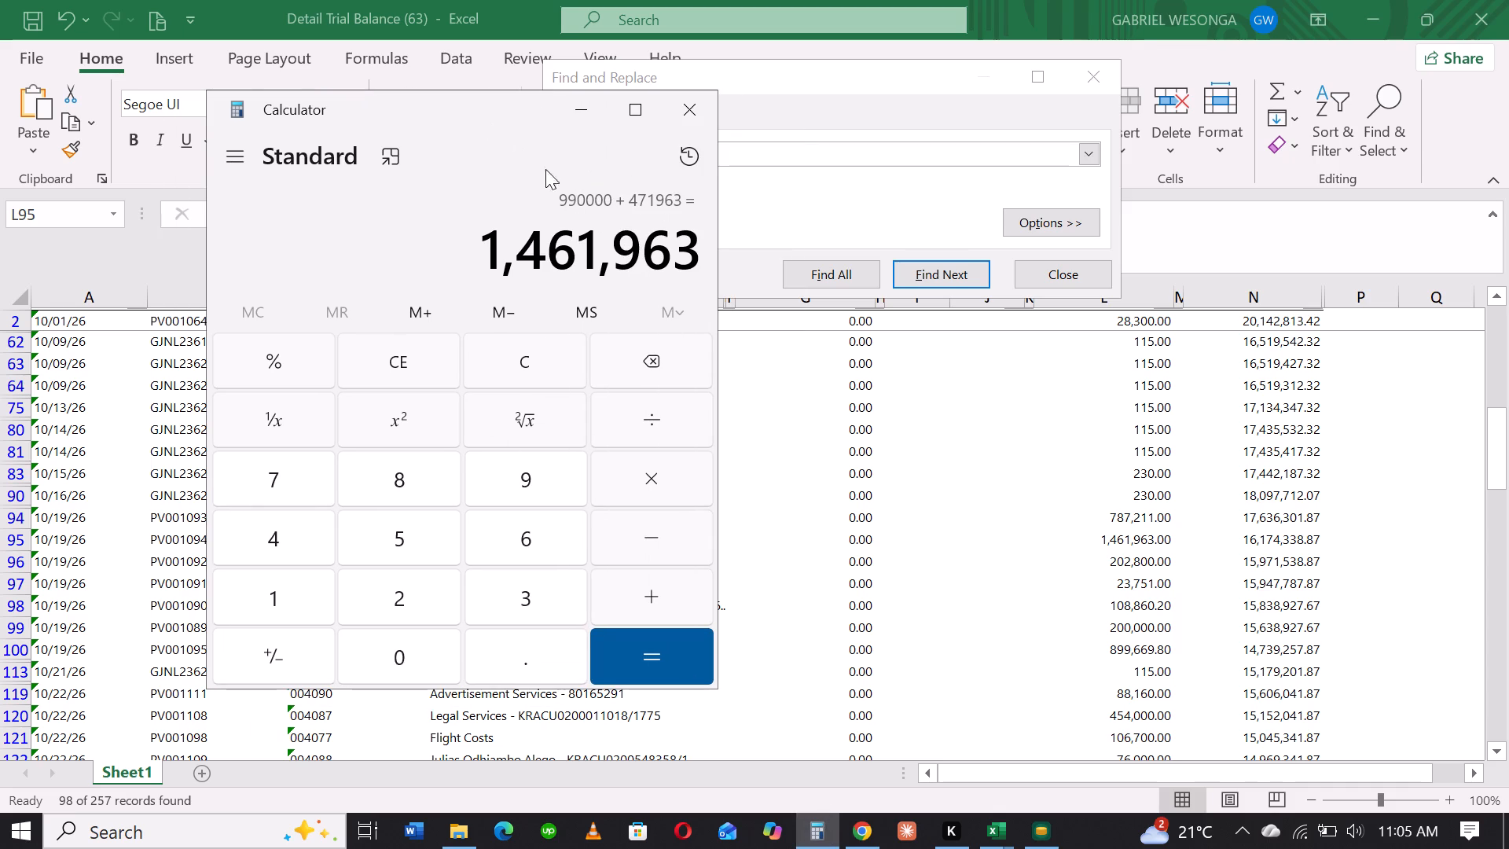
Back in Excel, fill the credit cell of the Easytrends Enterprises payment PV001094 green.
click(1134, 535)
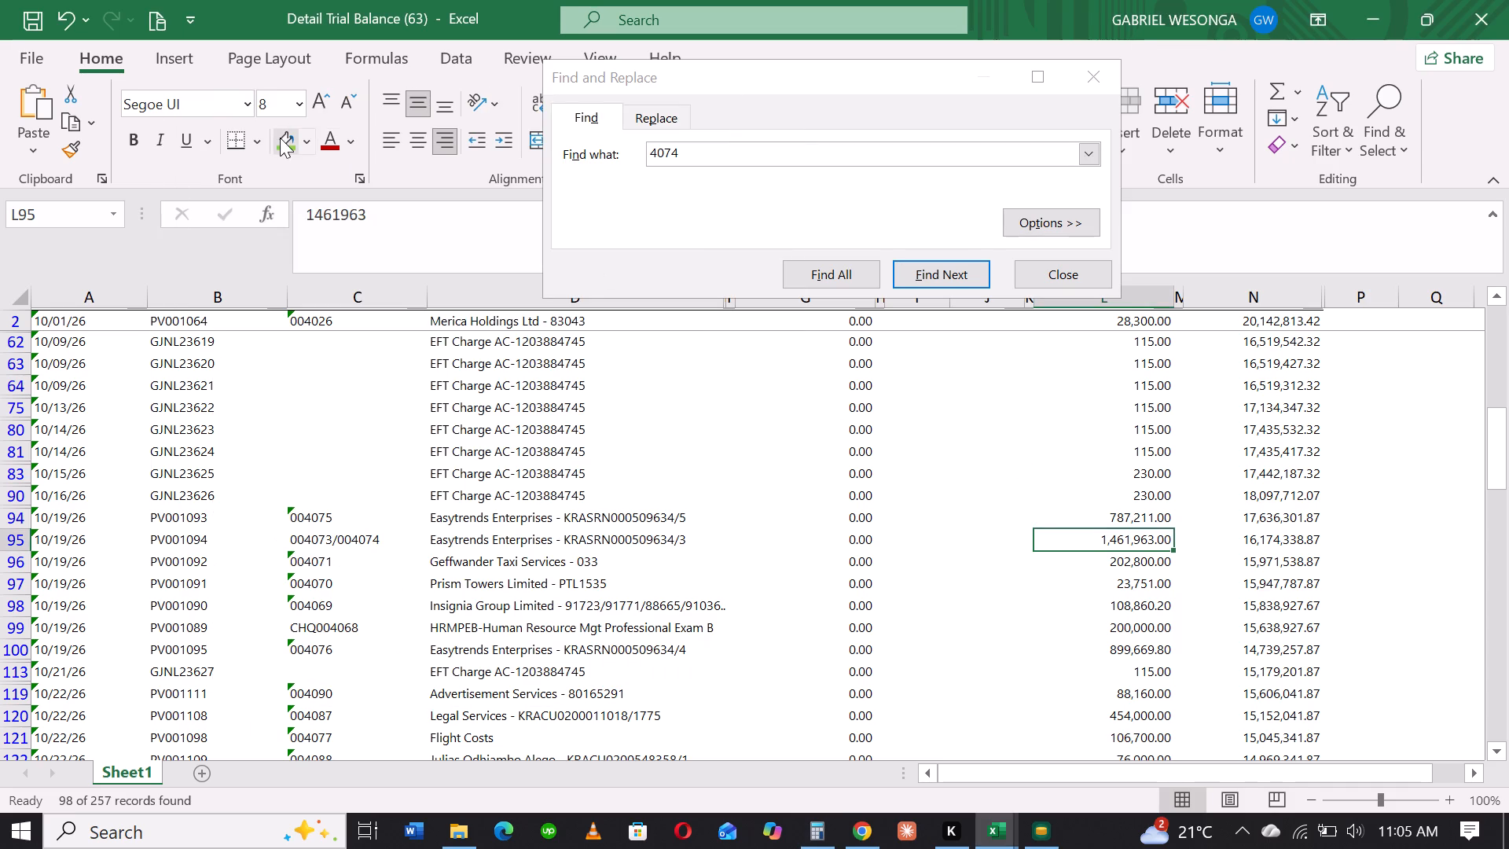
click(280, 138)
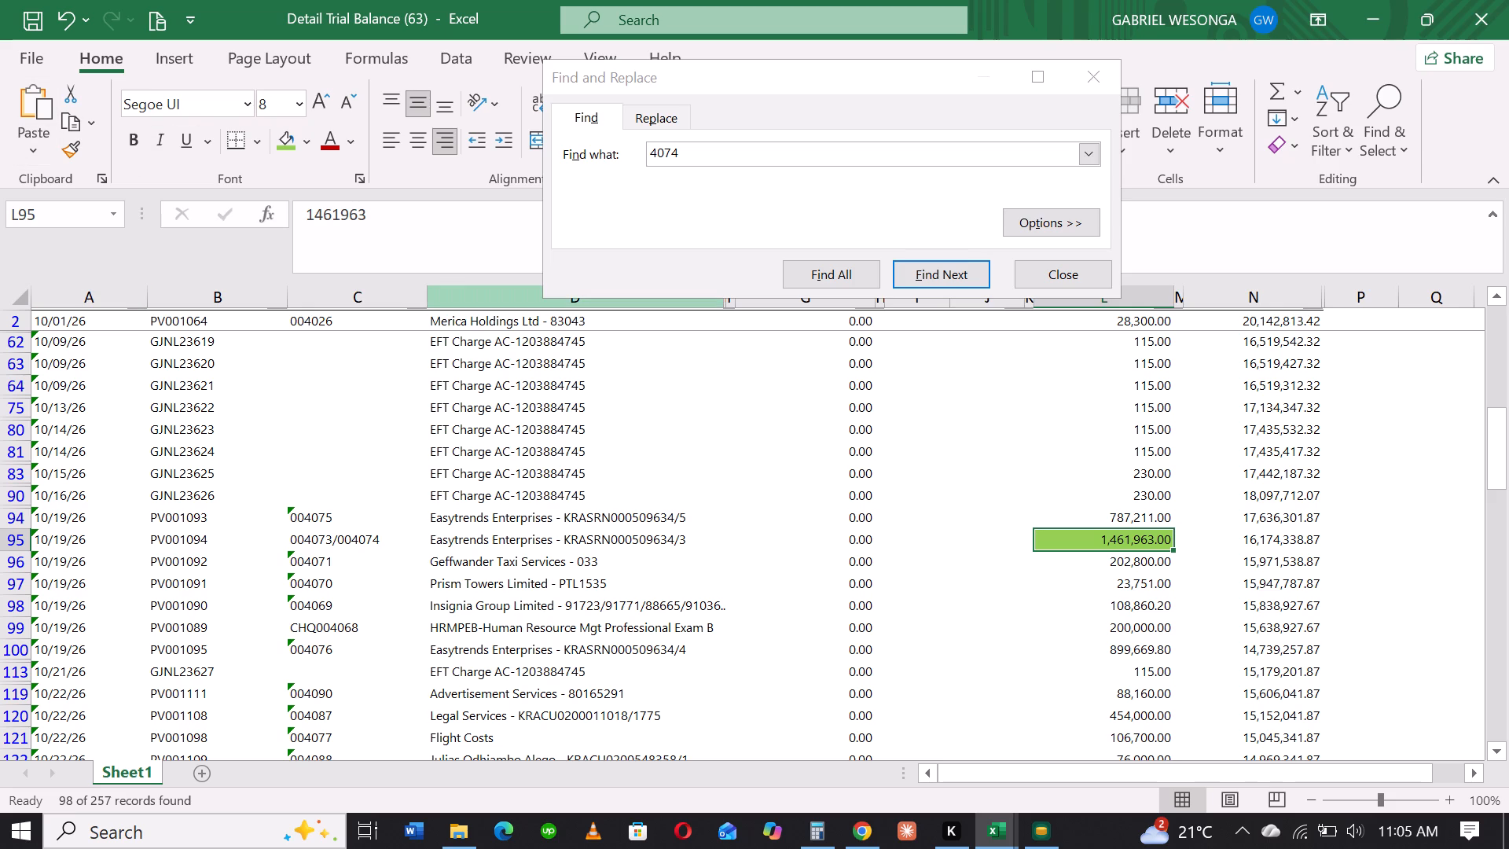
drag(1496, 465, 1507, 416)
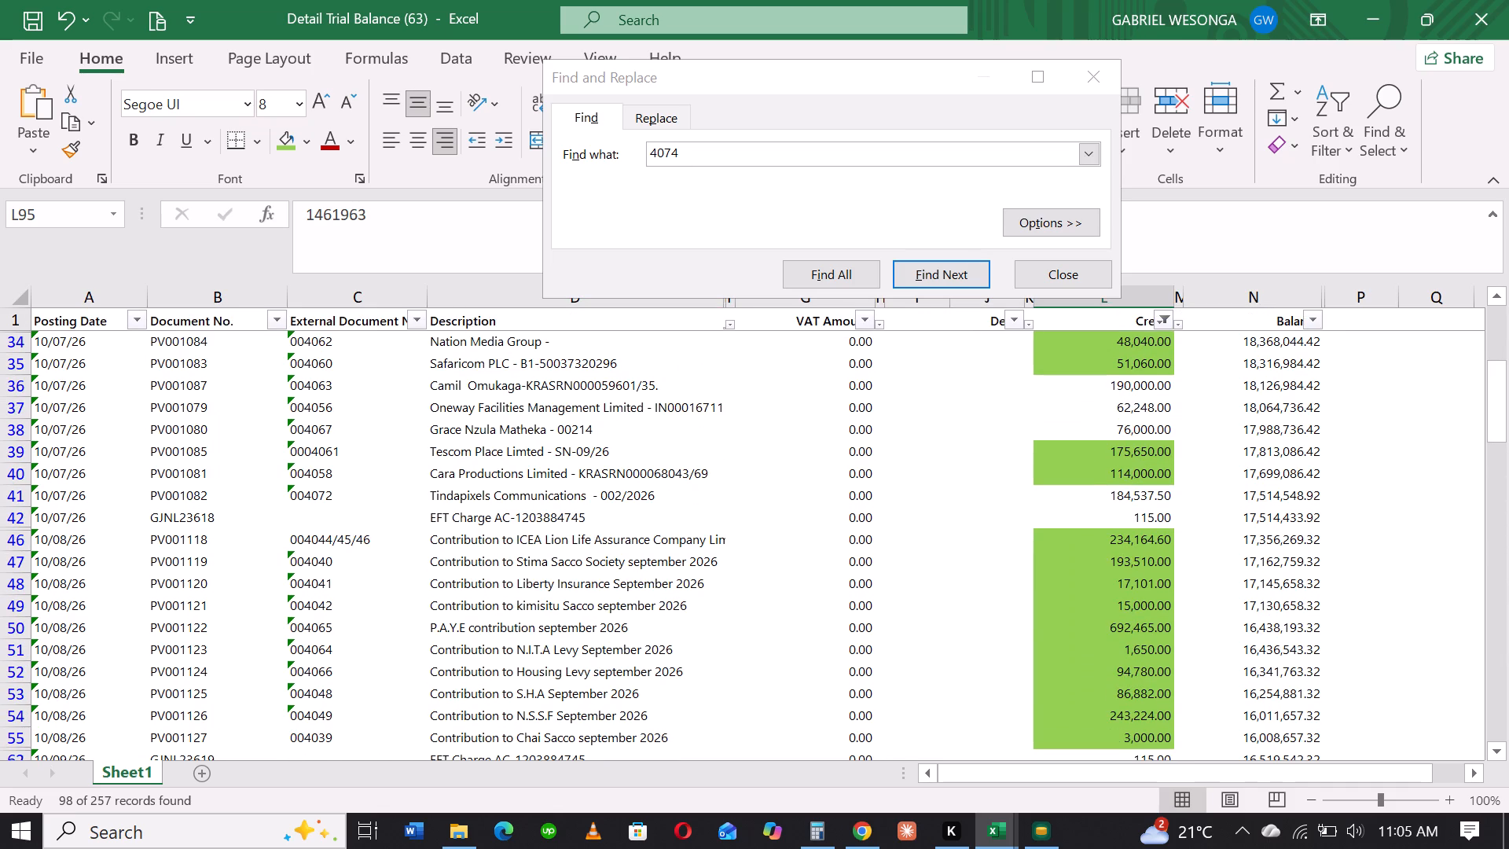
Fill the credit cell of the Tindapixels Communications payment PV001082 green.
click(1114, 501)
click(271, 137)
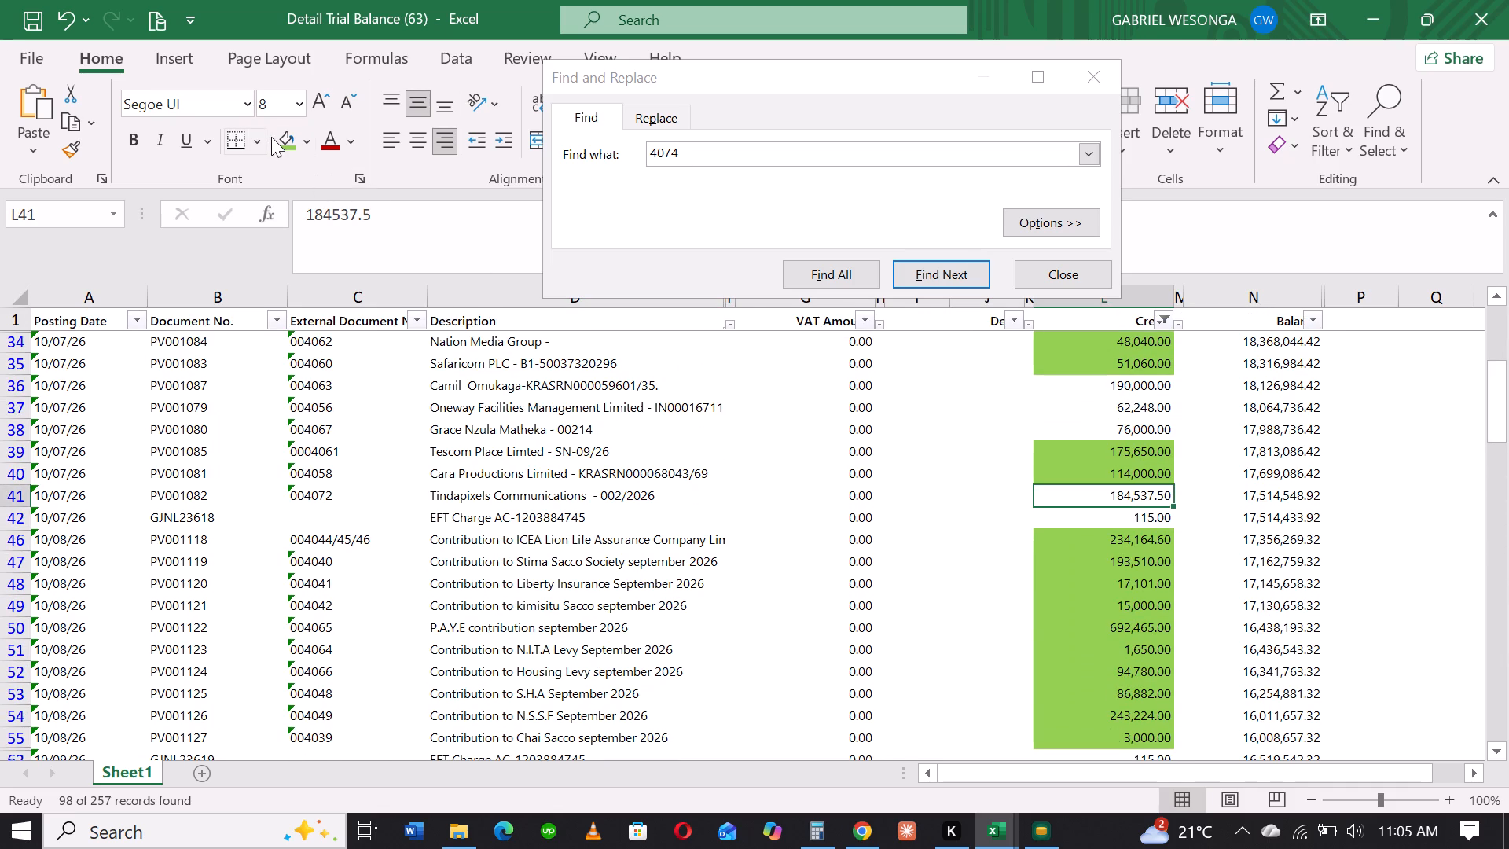
click(287, 140)
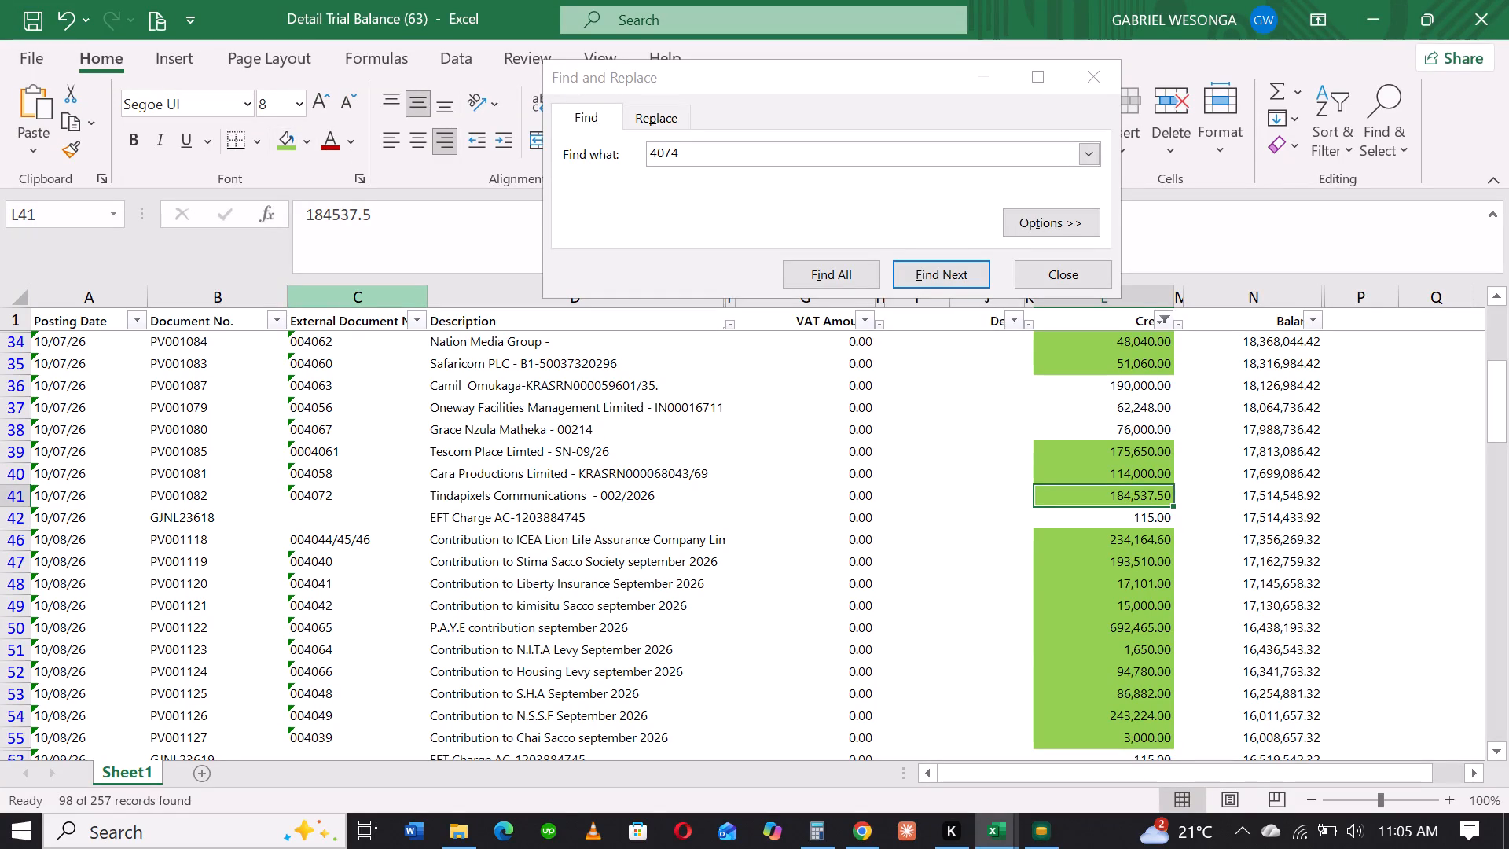
Find document number 4071 and fill the credit cell of the Geffwander Taxi Services payment PV001092 green.
click(679, 151)
key(BackSpace)
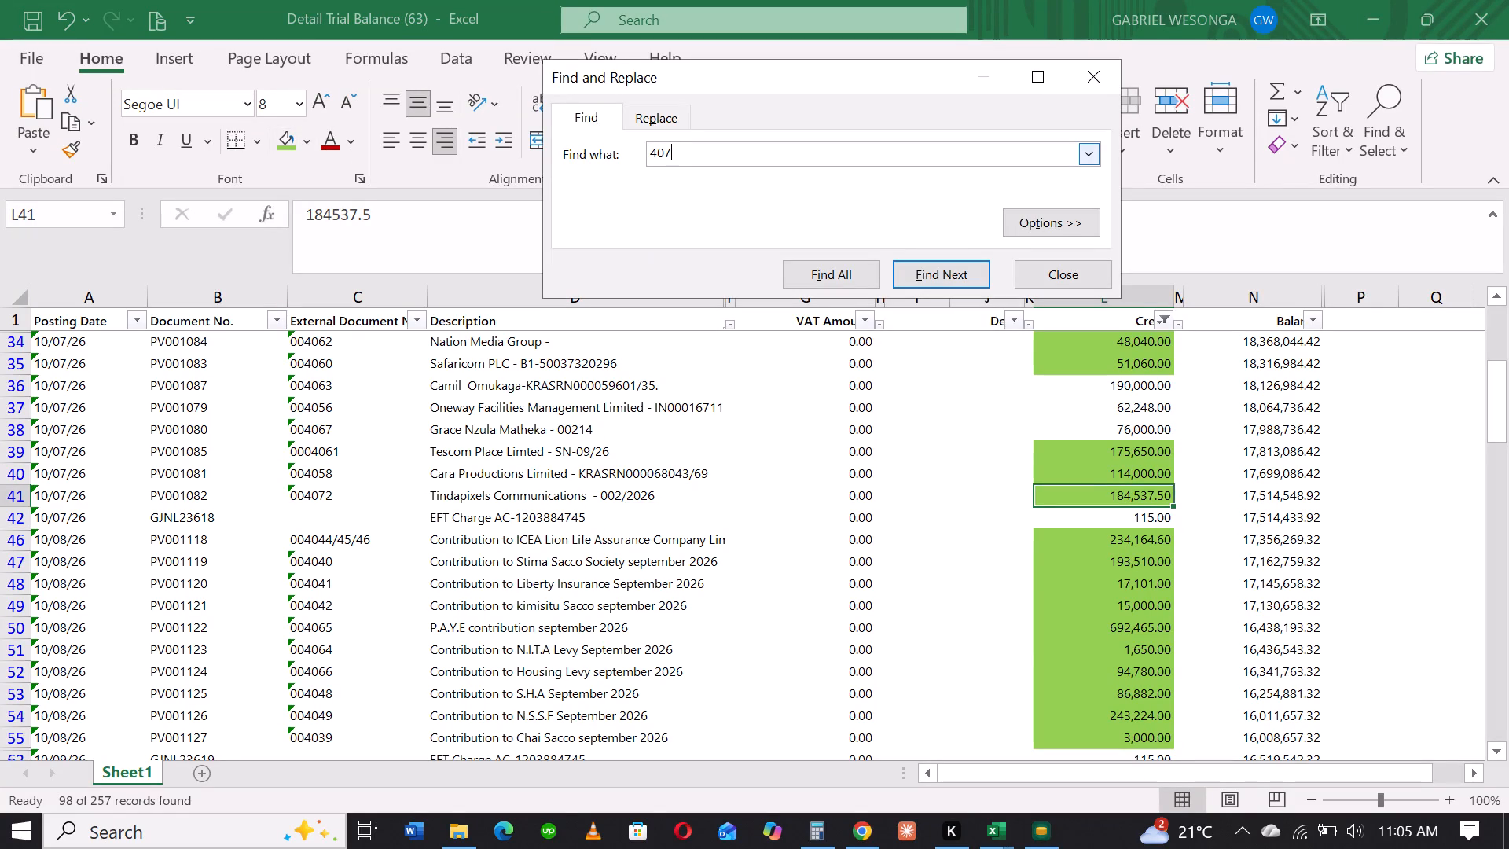
key(1)
click(941, 271)
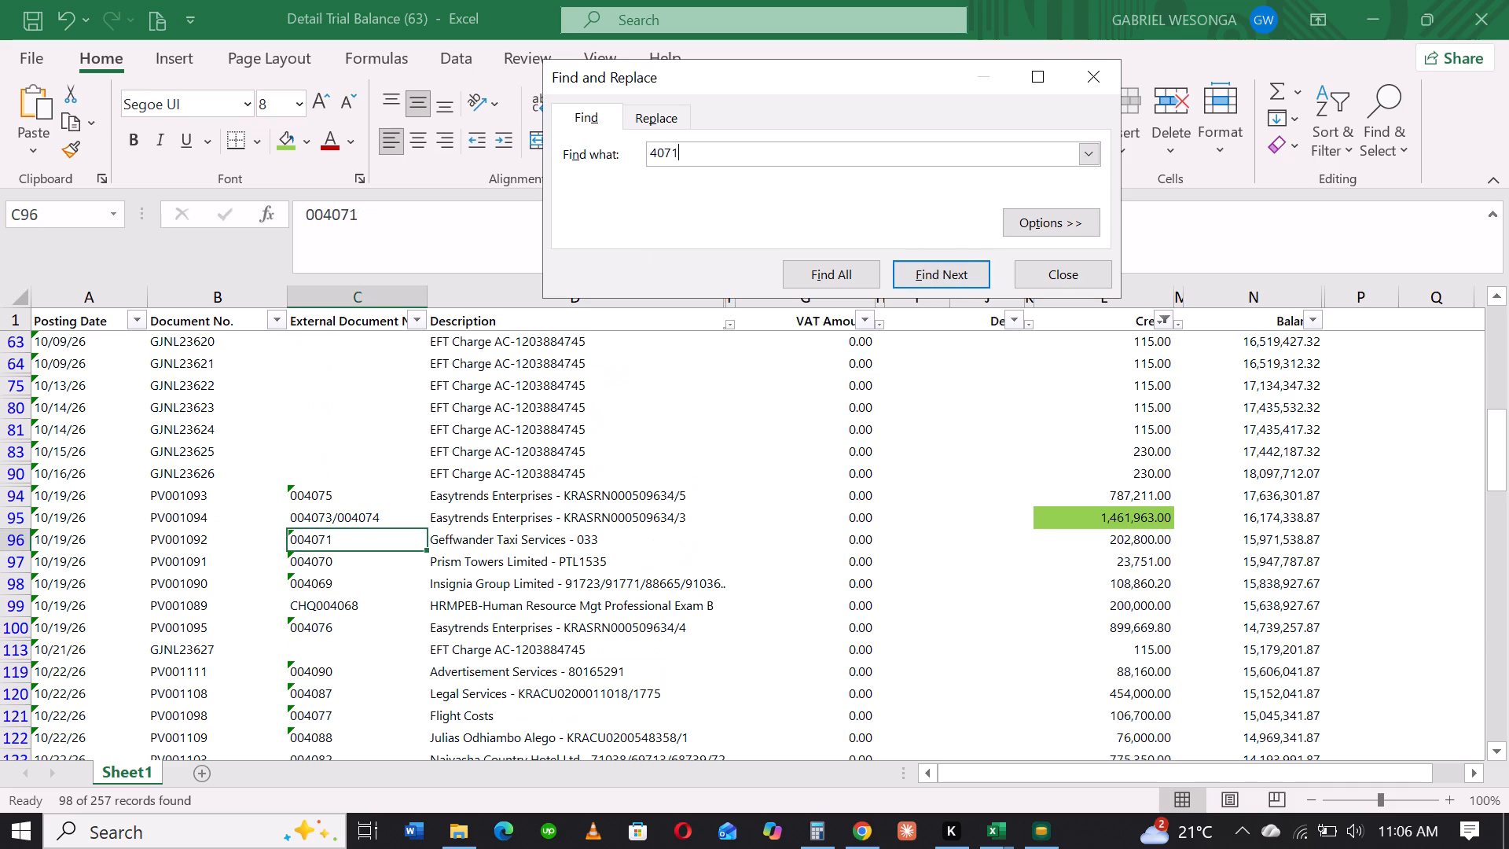
click(1114, 539)
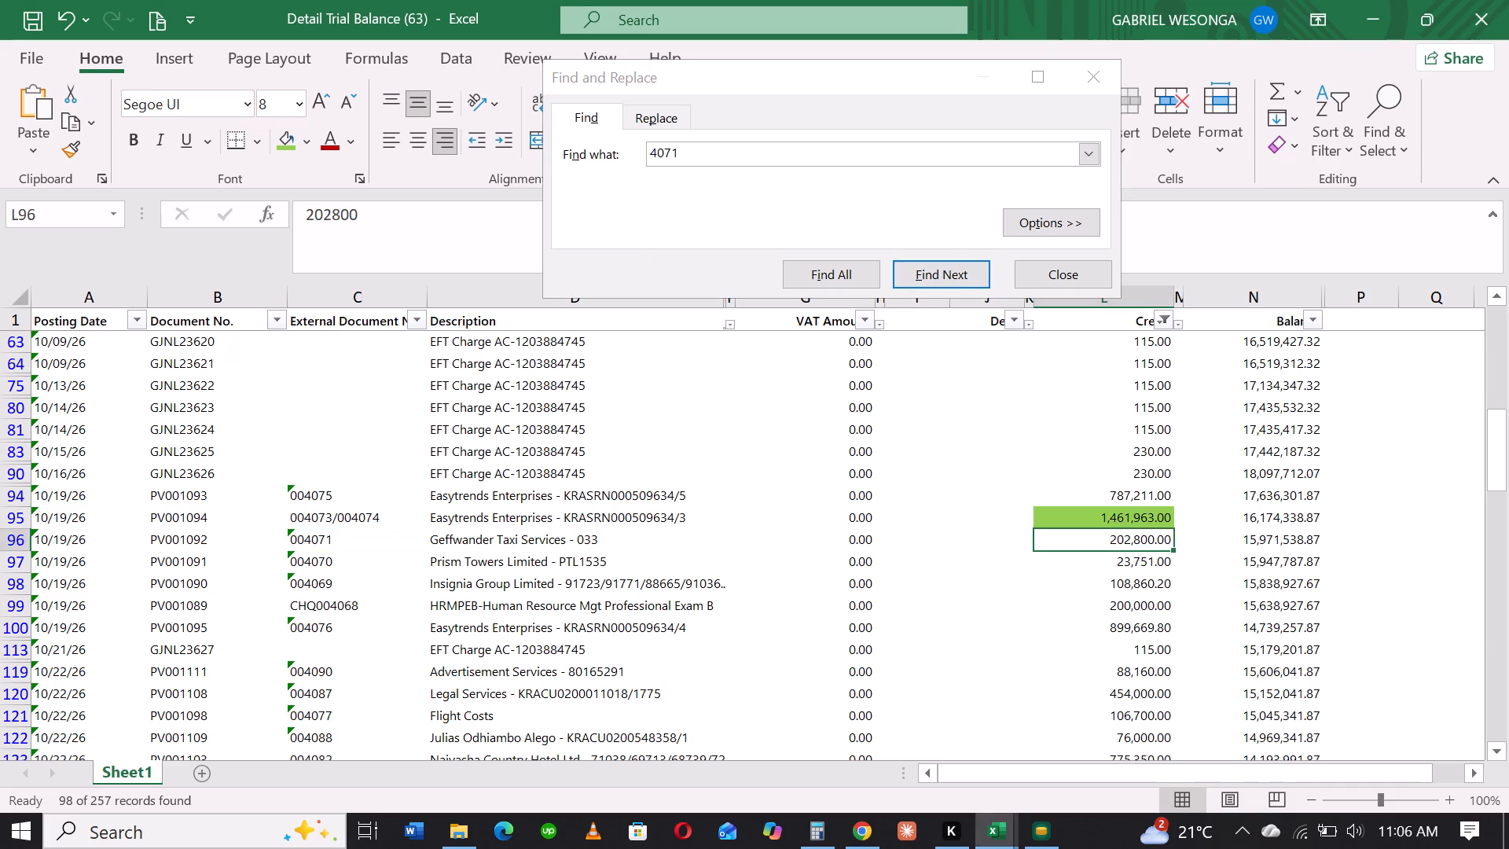
click(277, 143)
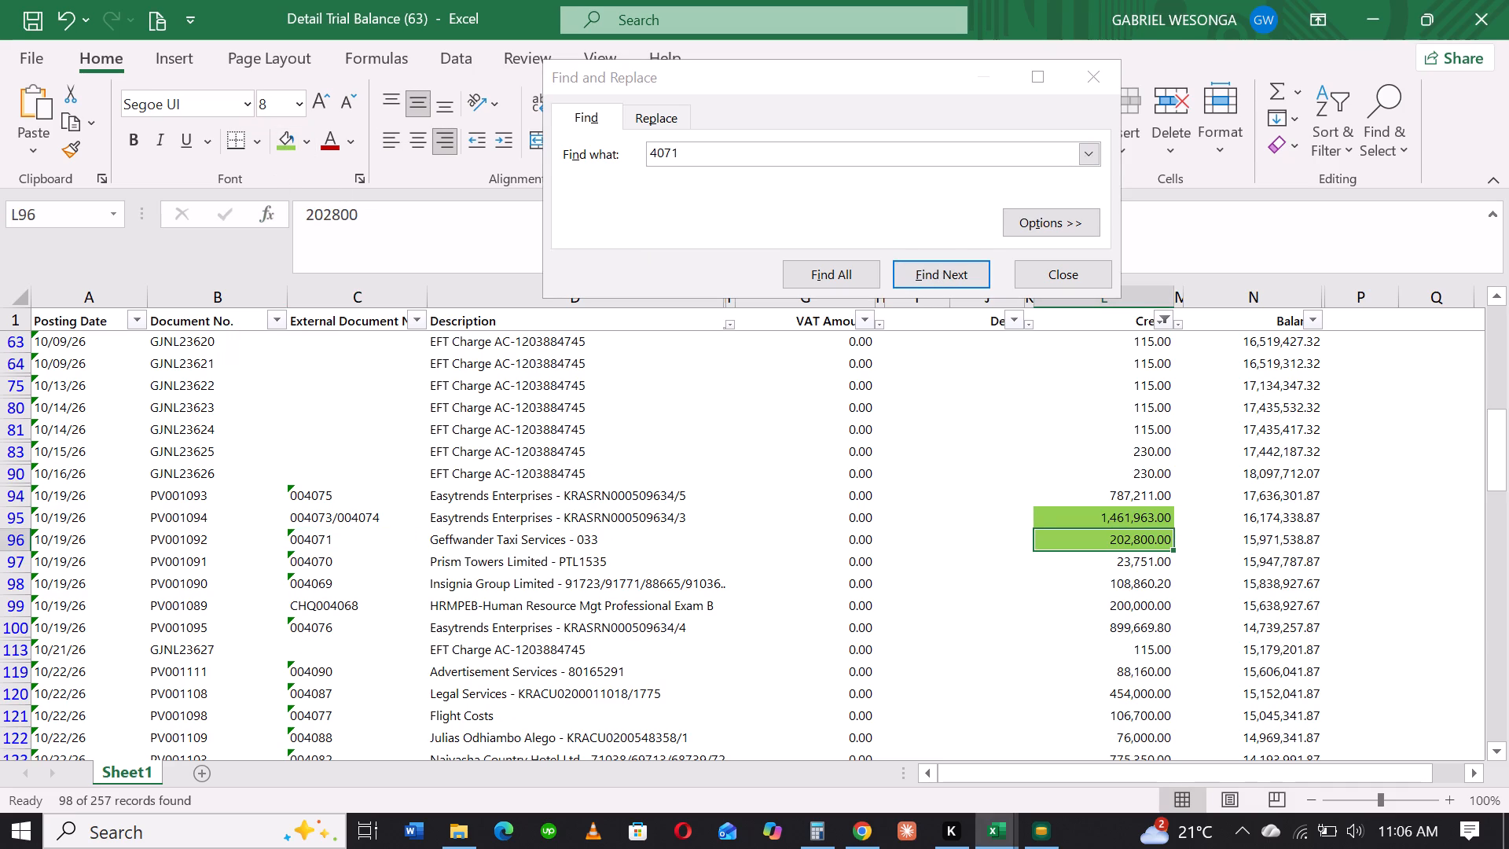
Find document number 4076 and fill the credit cell of the Easytrends Enterprises payment PV001095 green.
click(699, 154)
key(BackSpace)
key(6)
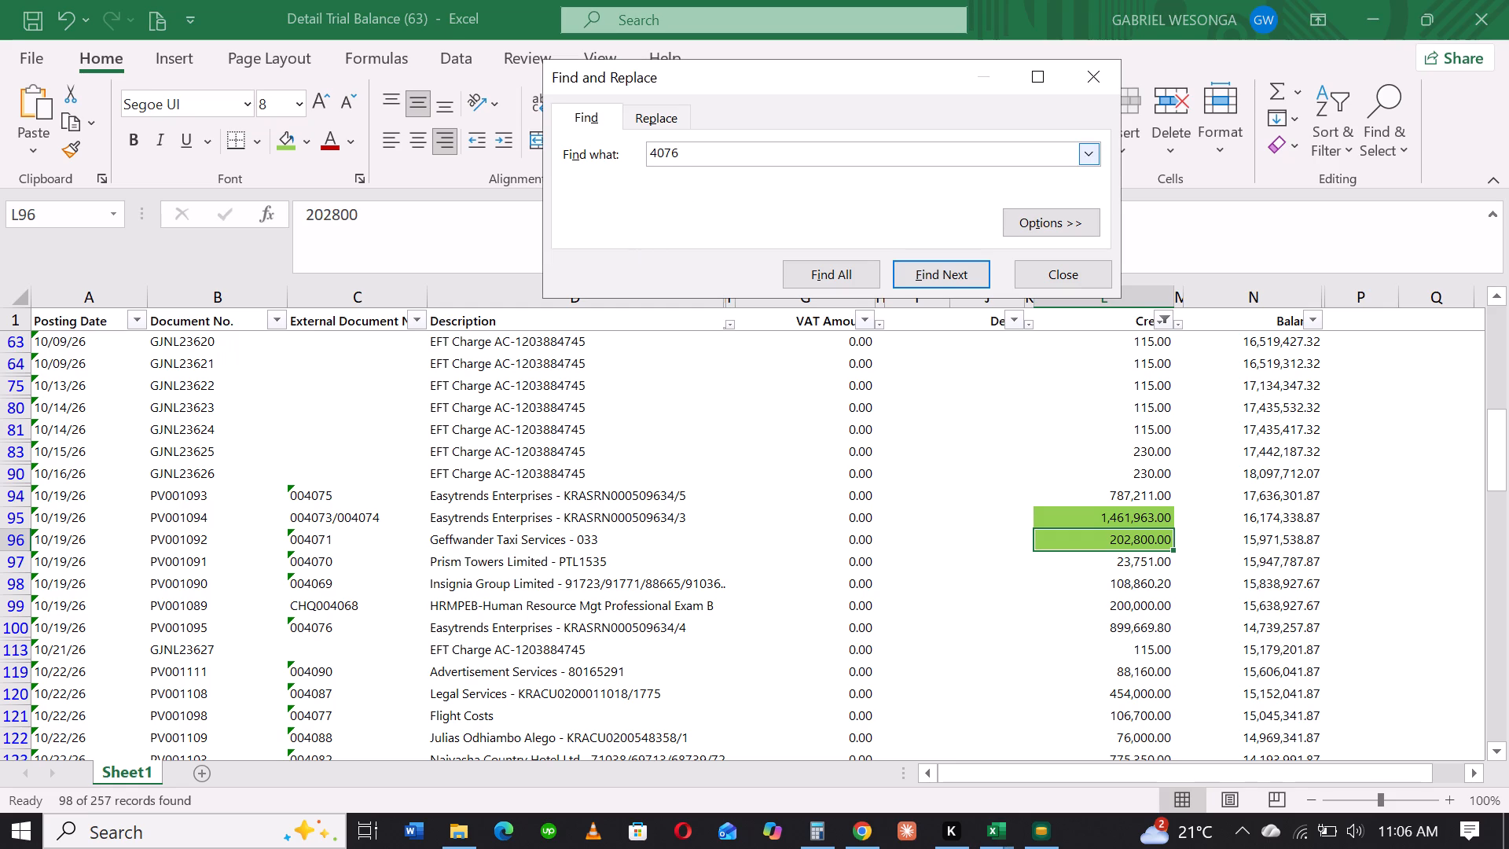
click(967, 276)
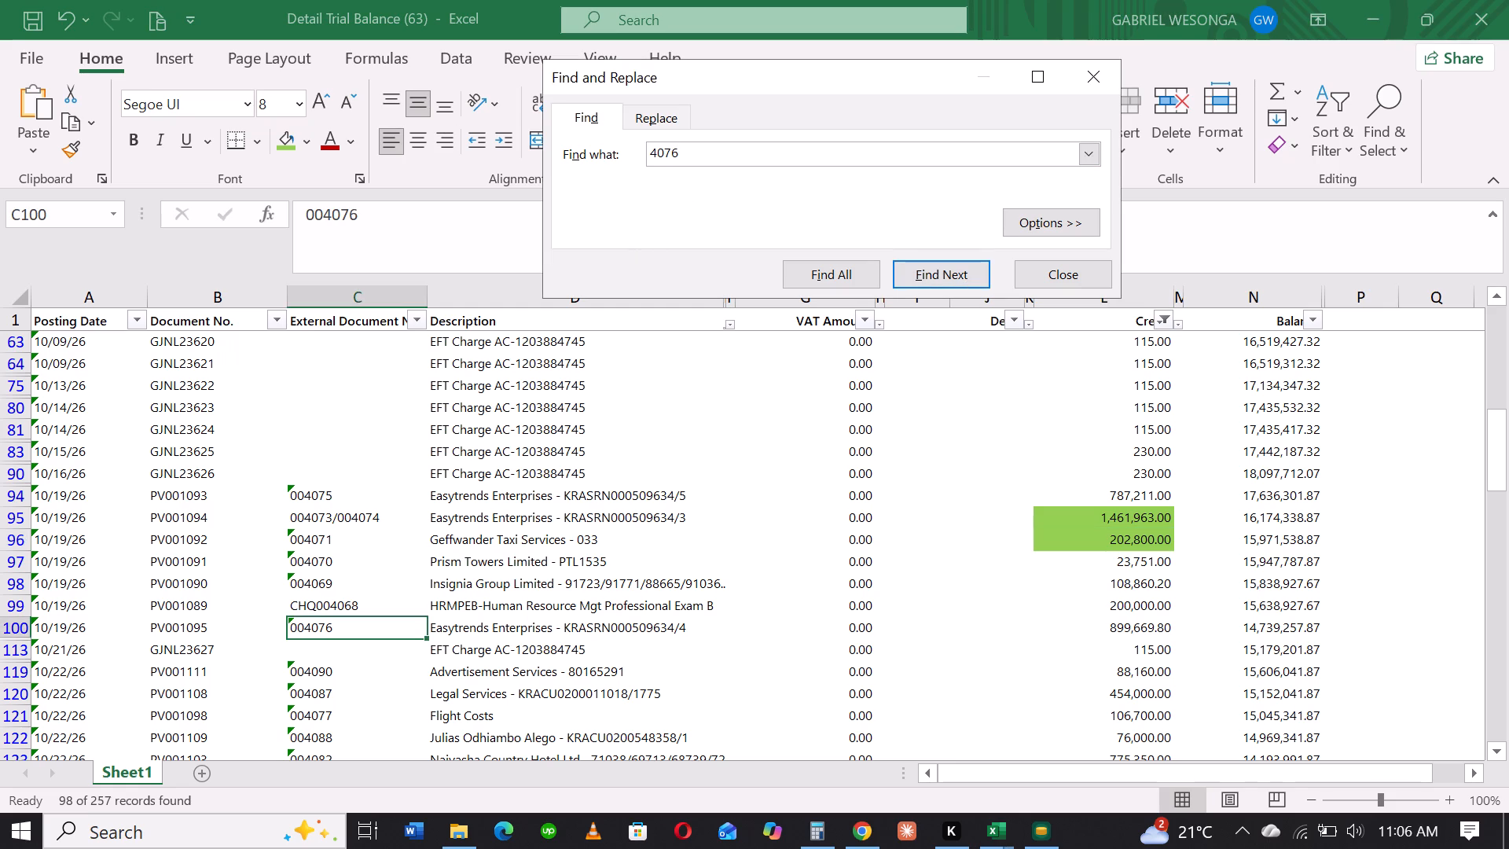
click(1134, 627)
click(277, 134)
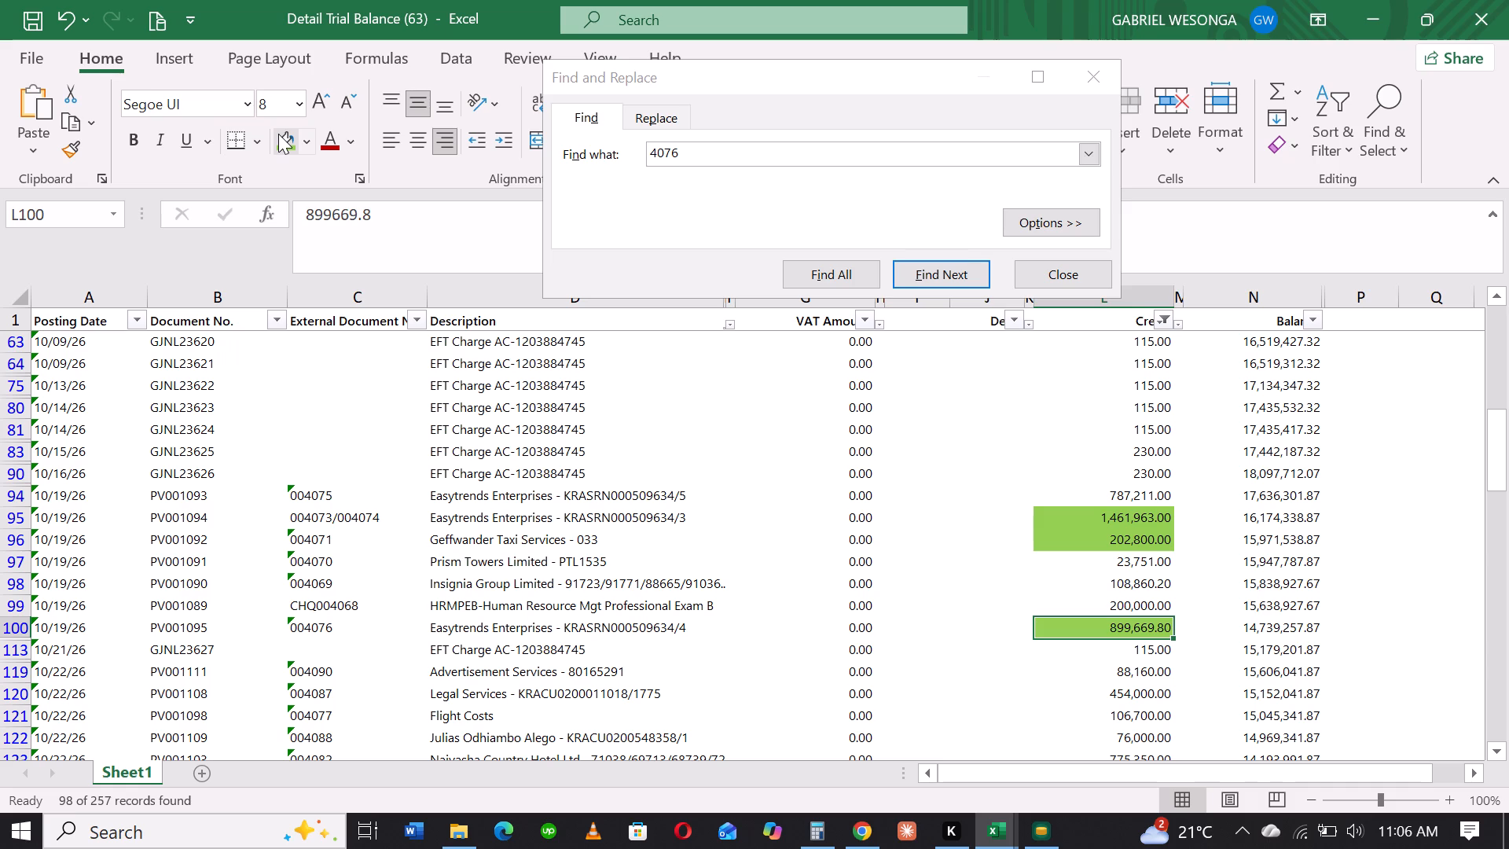
Find document number 4075 and fill the credit cell of the Easytrends Enterprises payment PV001093 green.
click(699, 161)
key(BackSpace)
key(5)
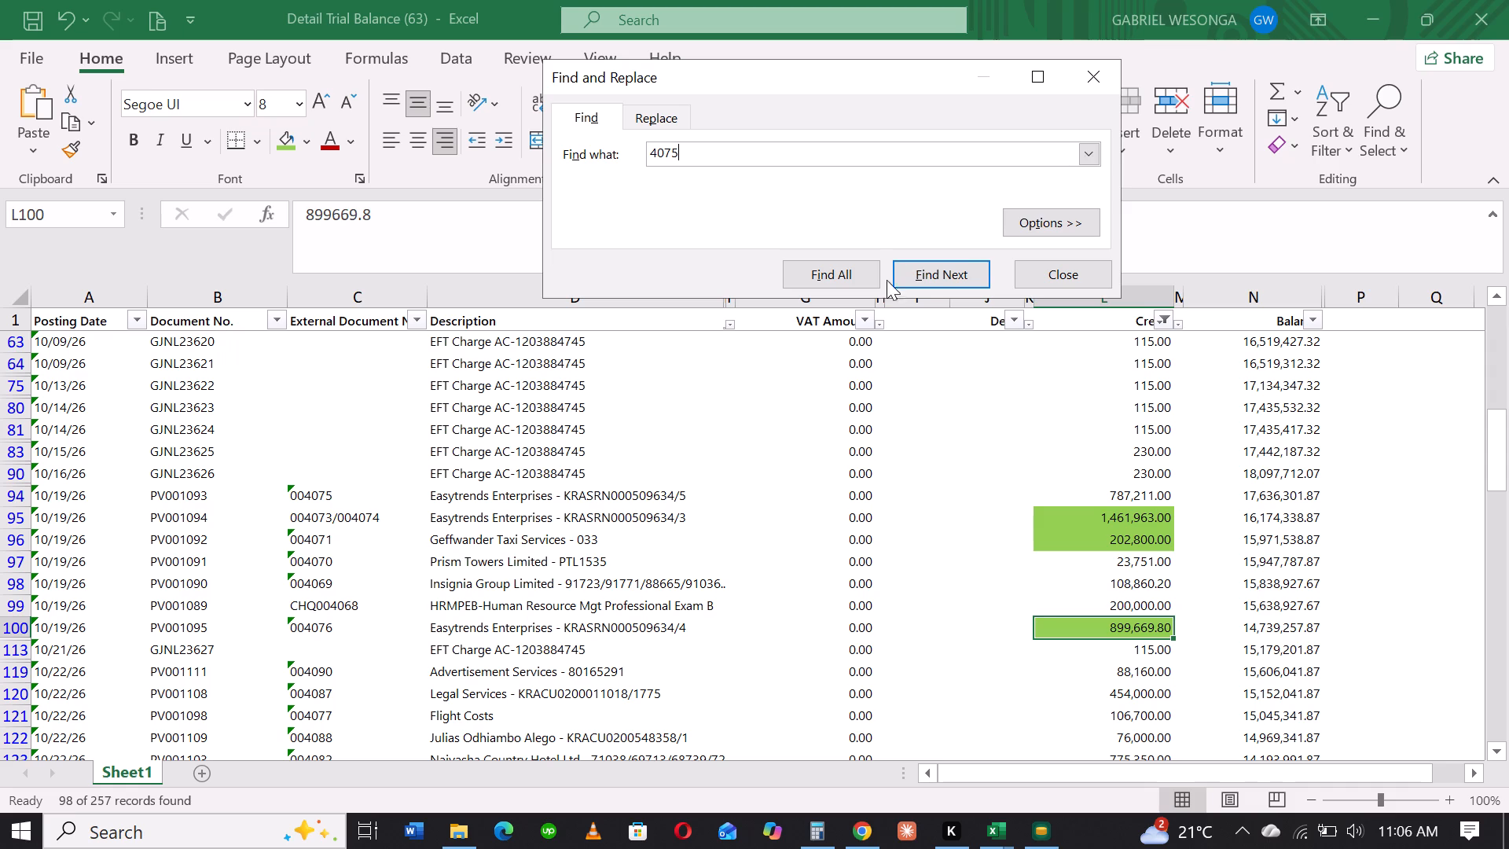
click(921, 273)
click(1136, 497)
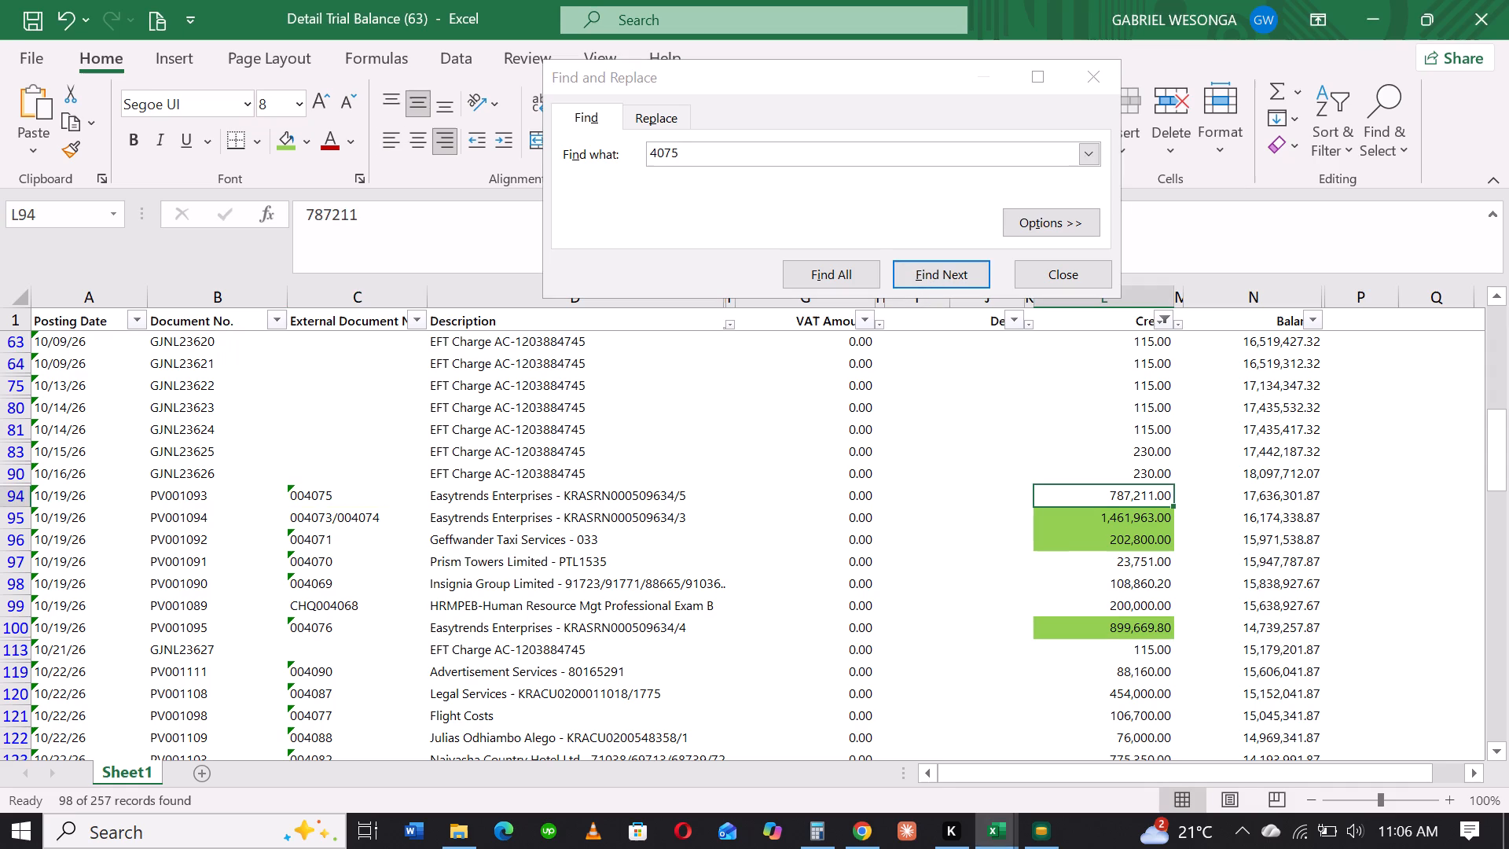
click(277, 131)
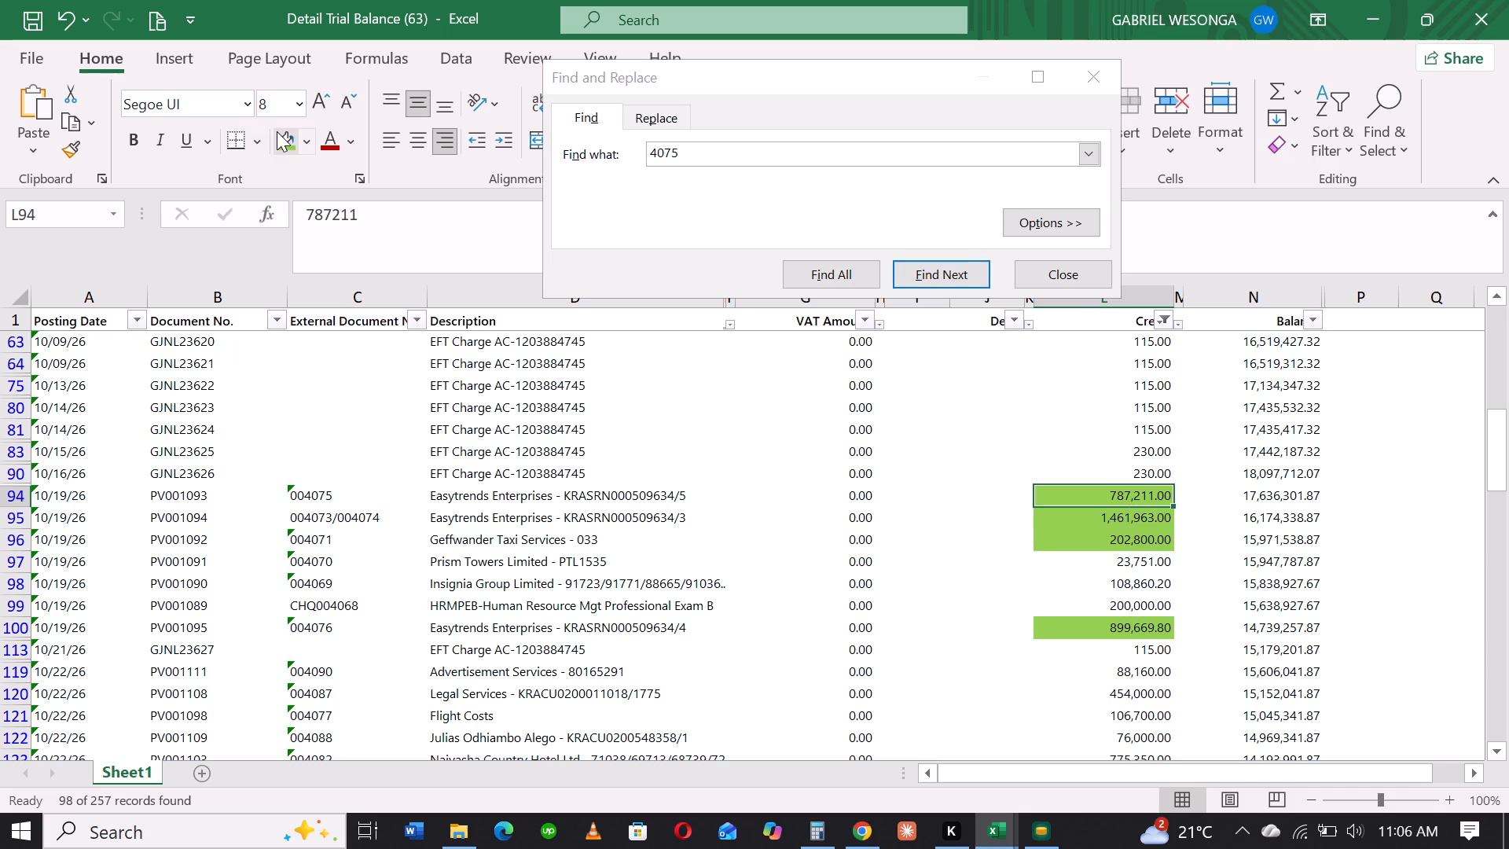
Fill the credit cell of the Insignia Group Limited payment PV001090, document number 004069, green.
click(1112, 579)
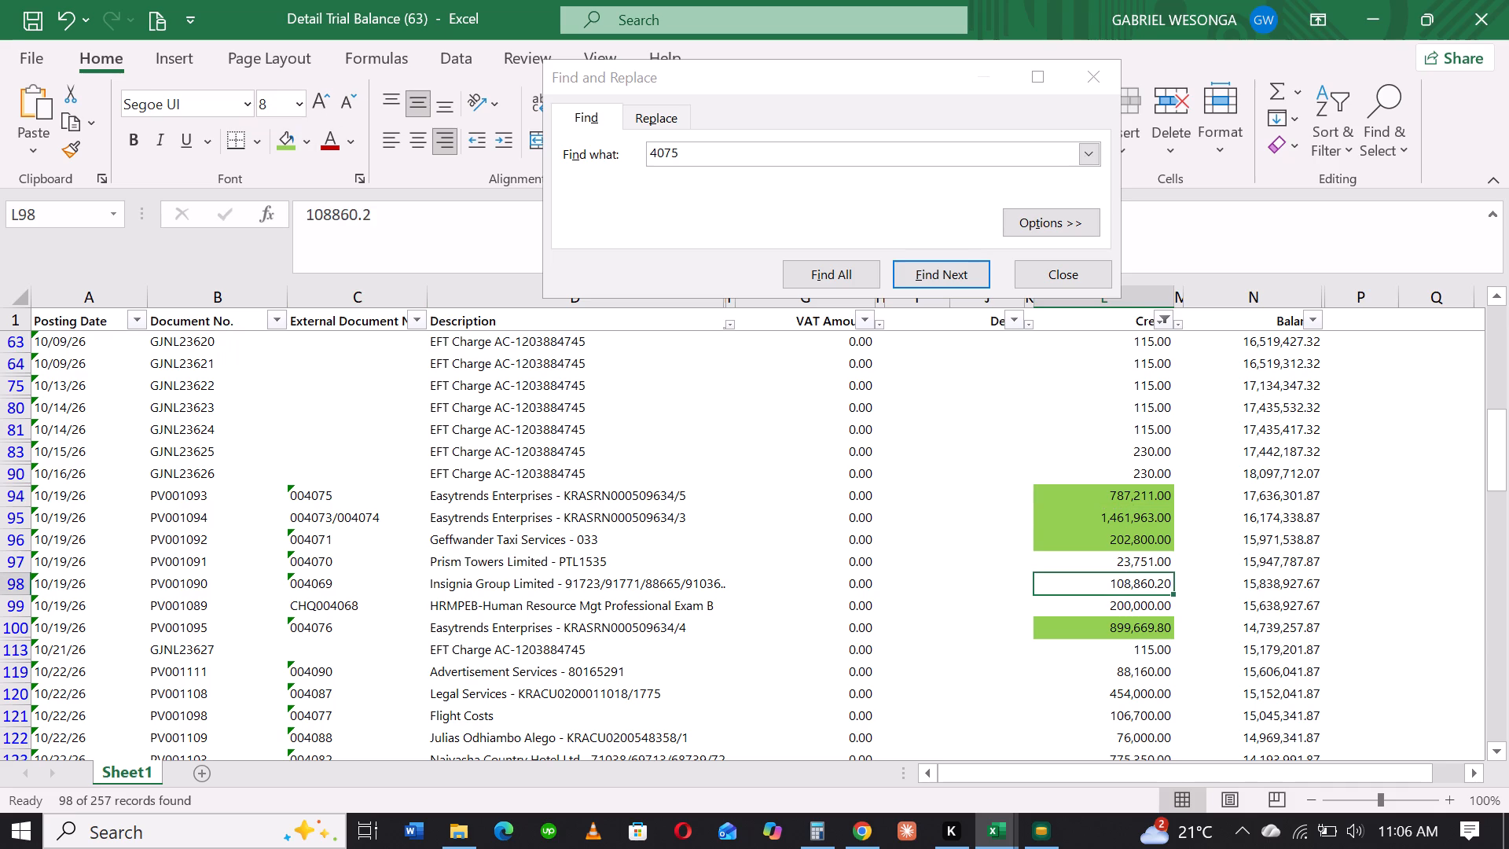
click(290, 141)
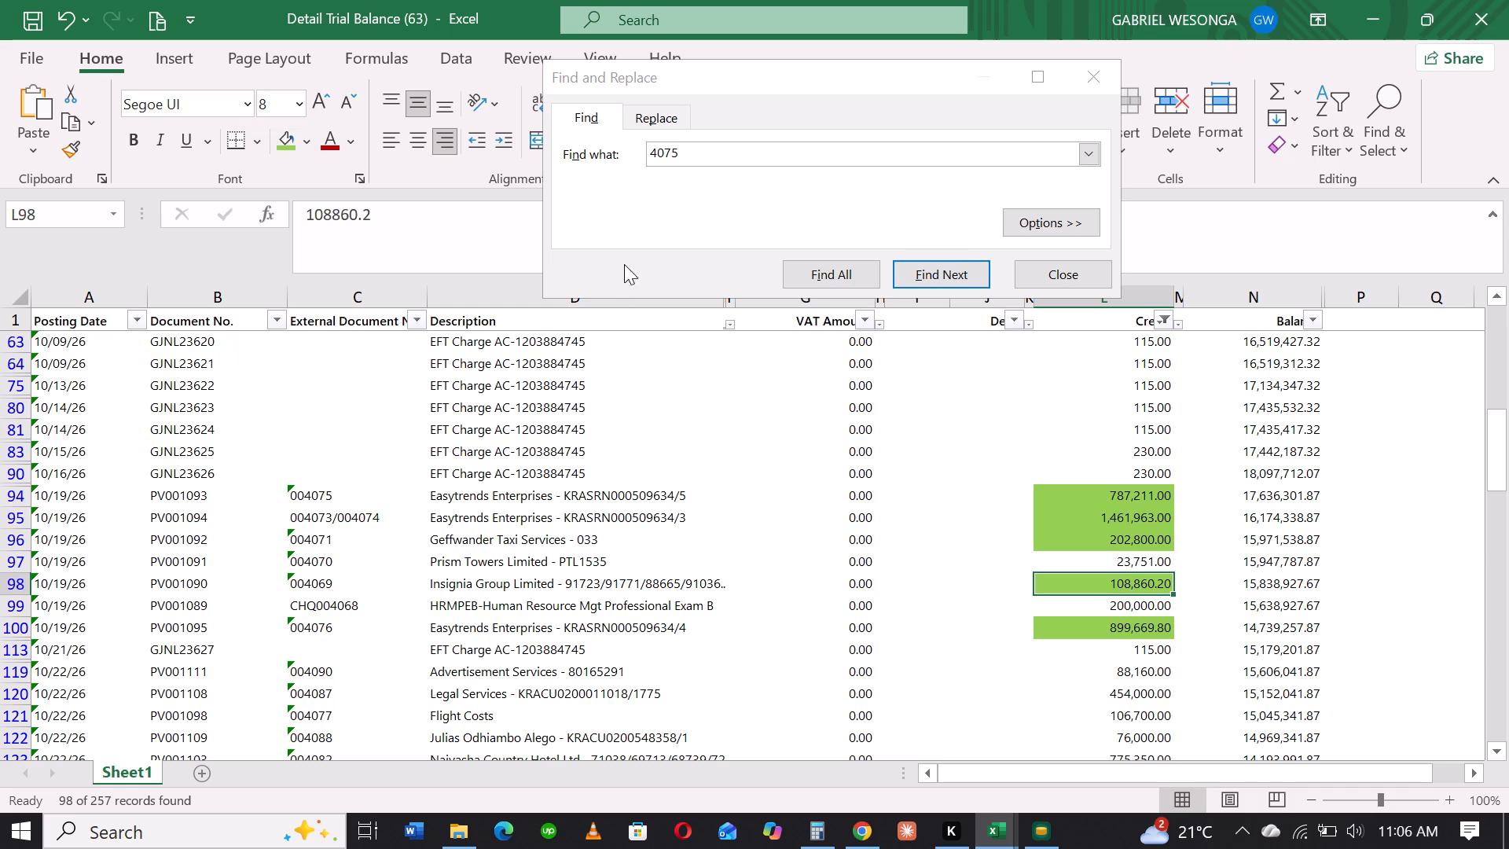
Find document number 4068 and fill the credit cell of the HRMPEB professional exam payment PV001089 green.
click(688, 156)
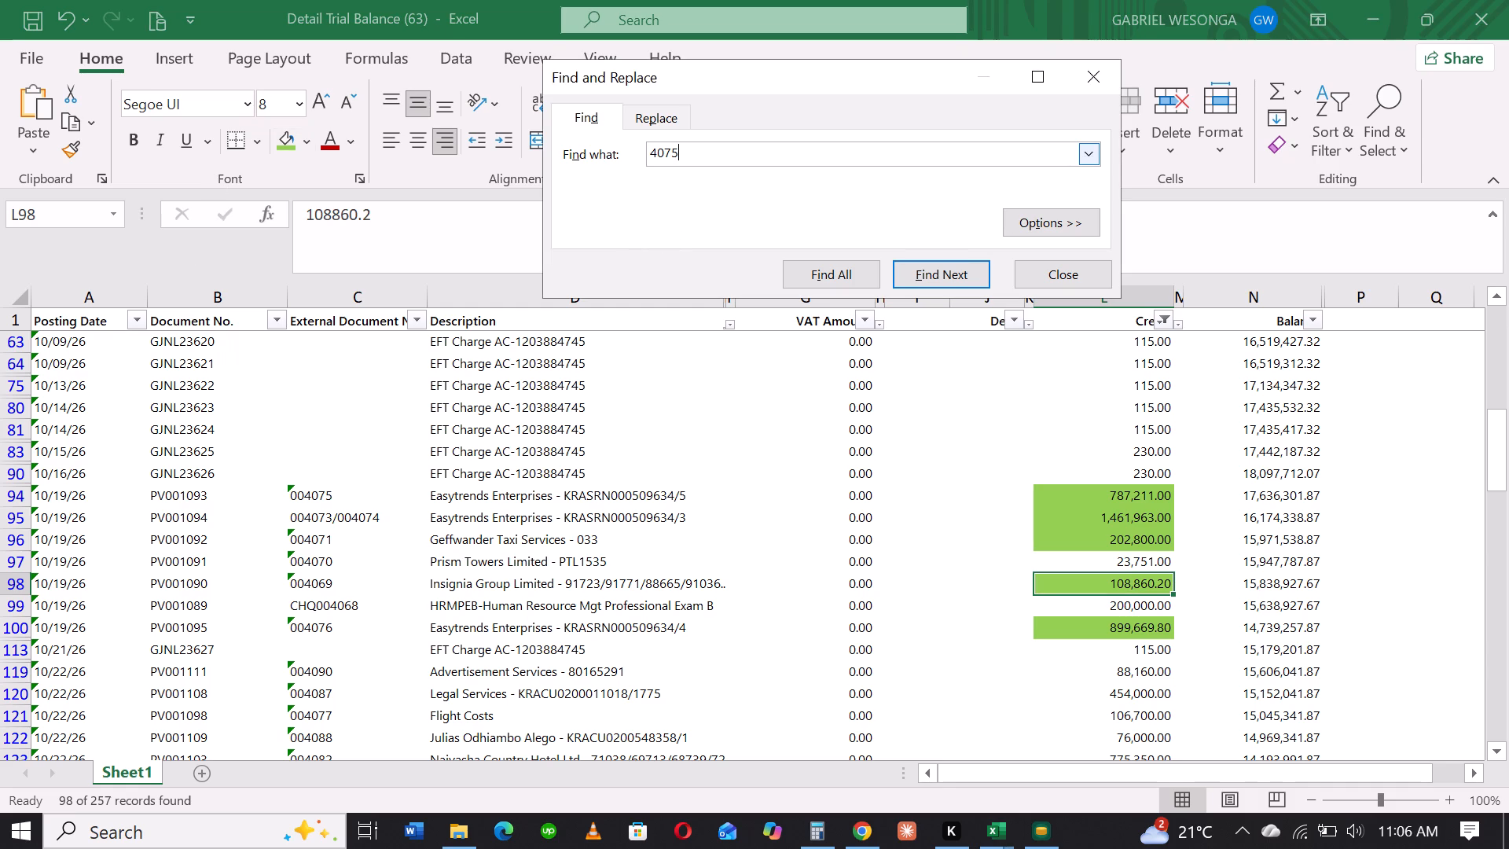
key(BackSpace)
key(BackSpace)
key(3)
key(BackSpace)
text(68)
click(912, 273)
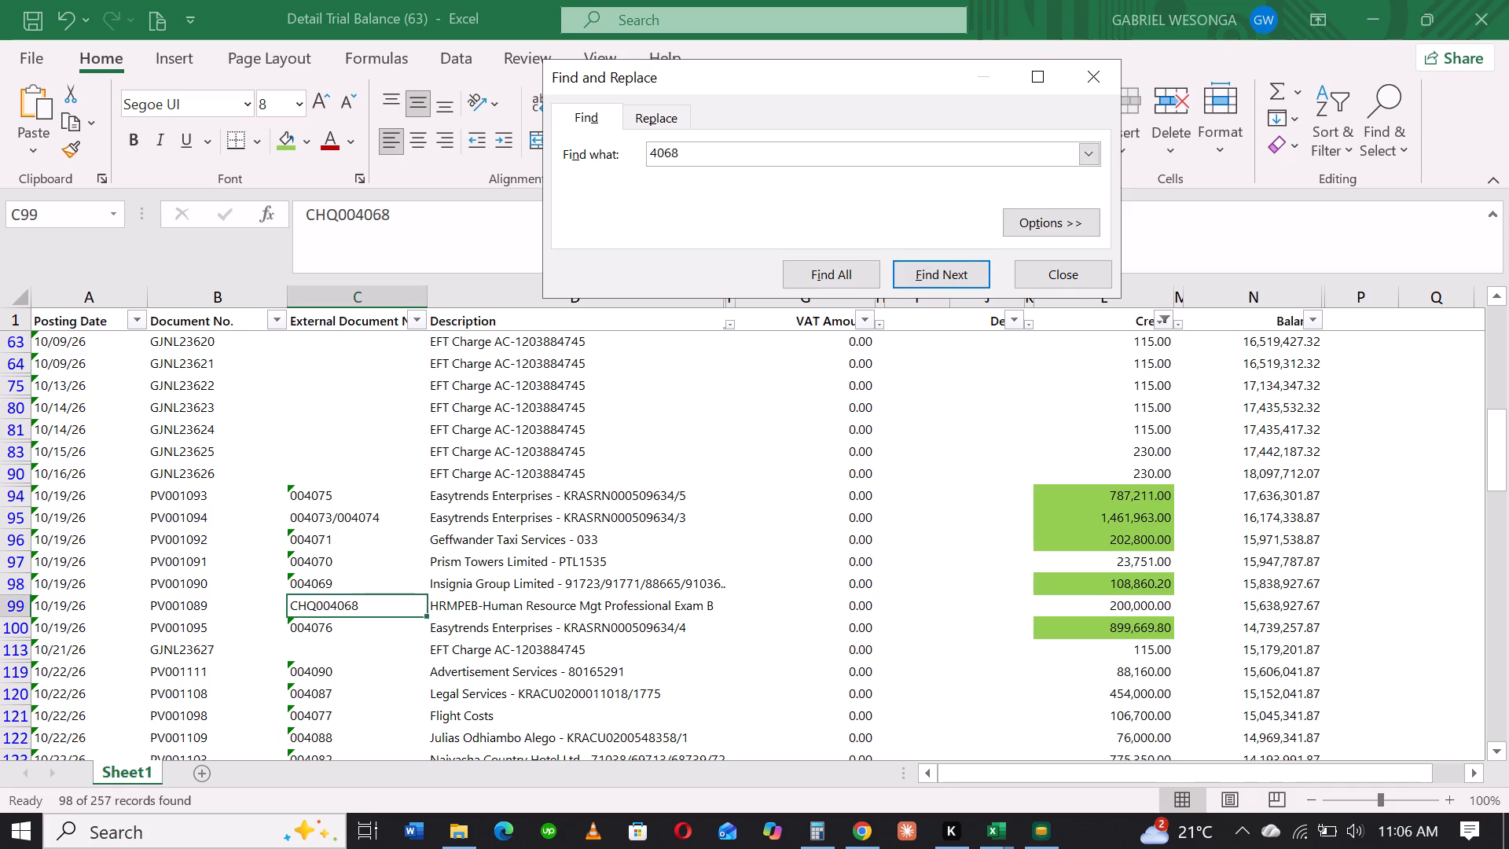
click(1103, 597)
click(283, 141)
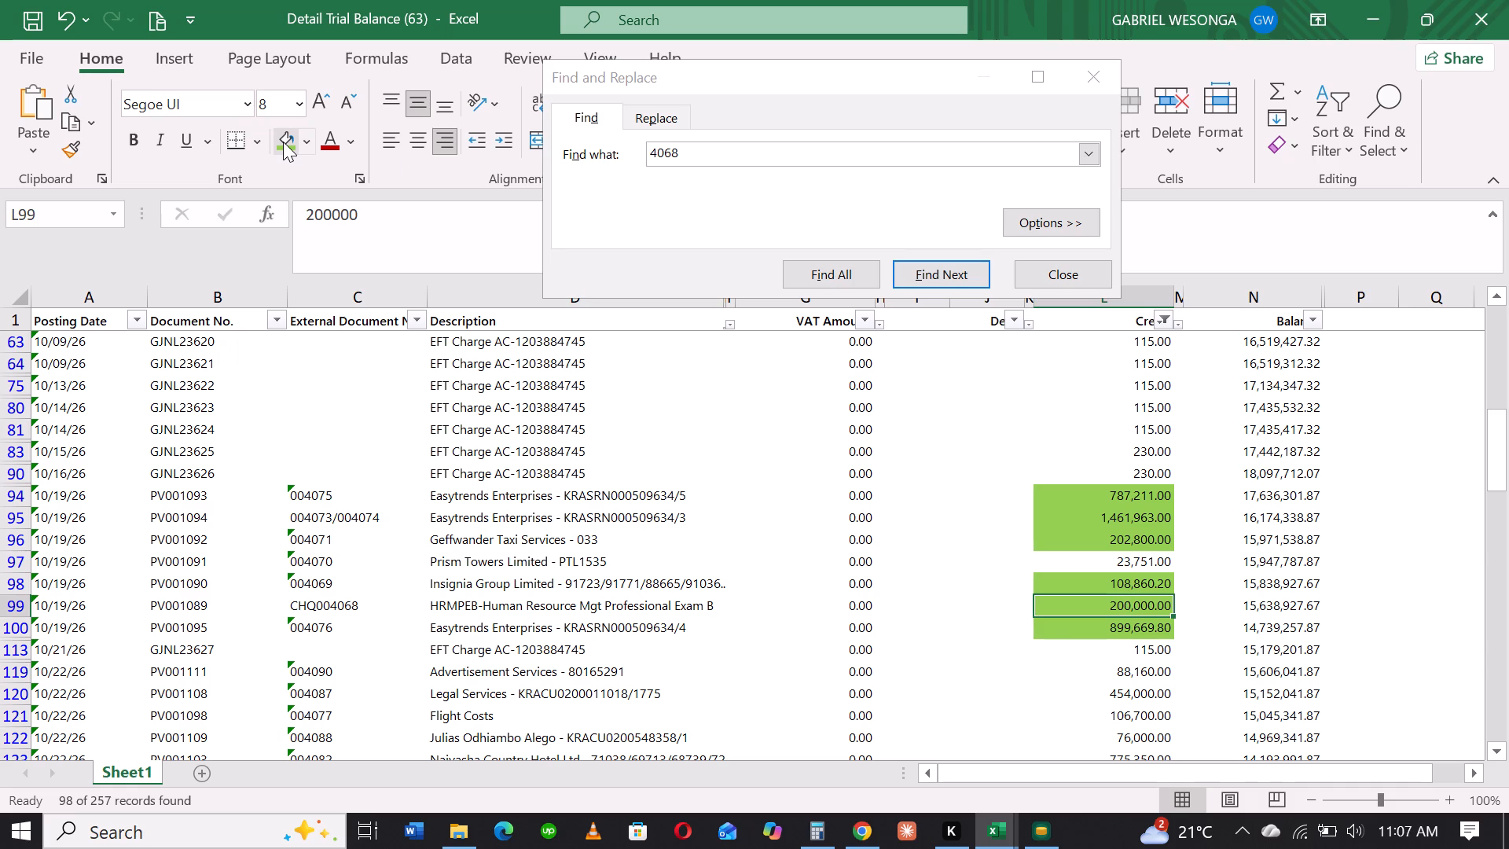
Search the trial balance for document number 4095.
scroll(283, 141, up, 1)
drag(685, 148, 670, 138)
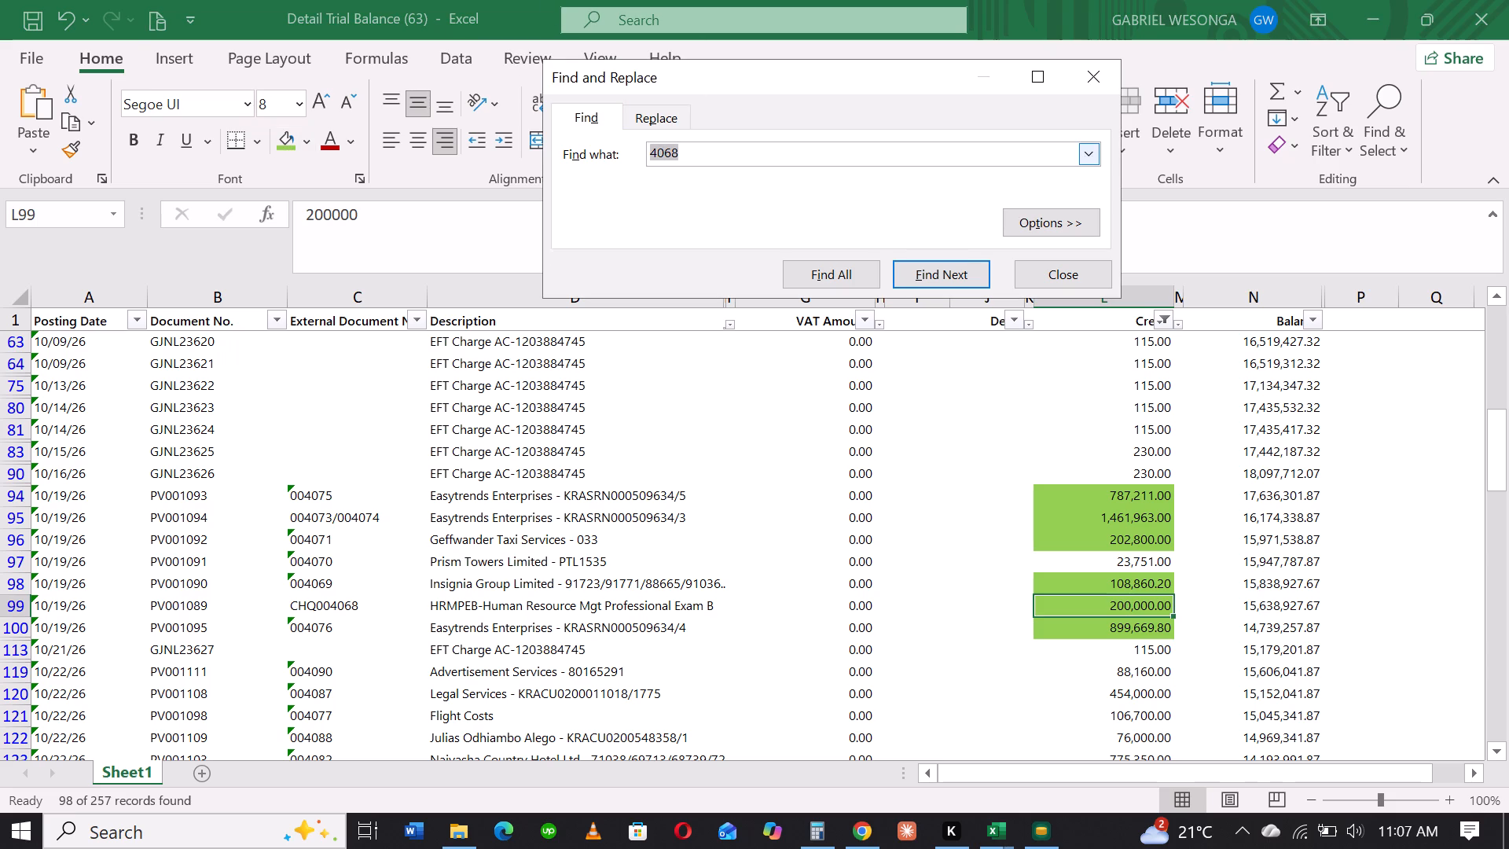
drag(670, 138, 661, 155)
text(95)
click(912, 269)
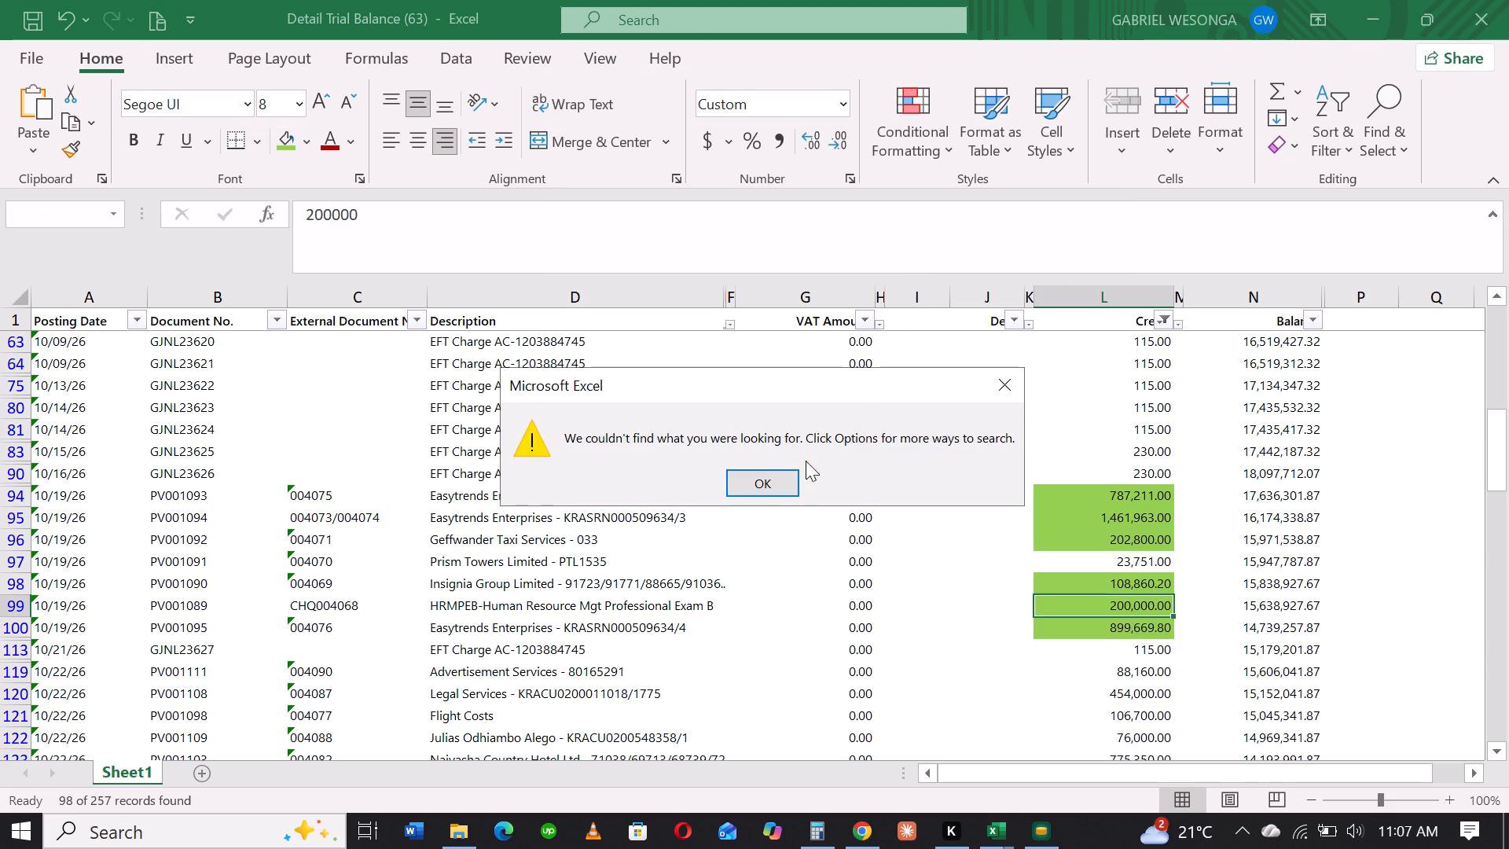
click(772, 489)
click(1144, 525)
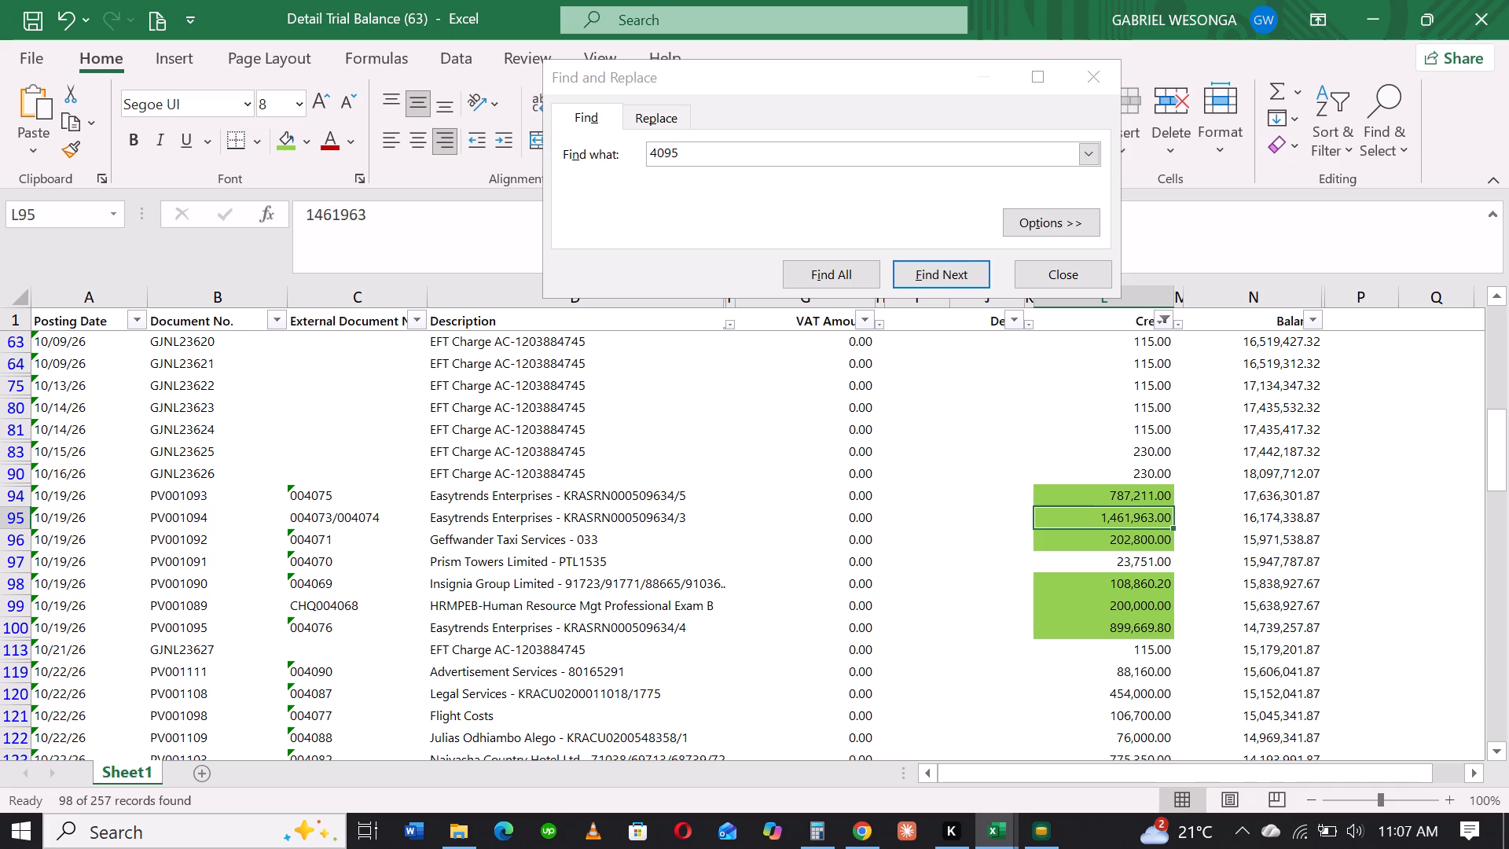
Fill the credit cell of the Legal Services payment PV001108, document number 004087, green.
click(1165, 702)
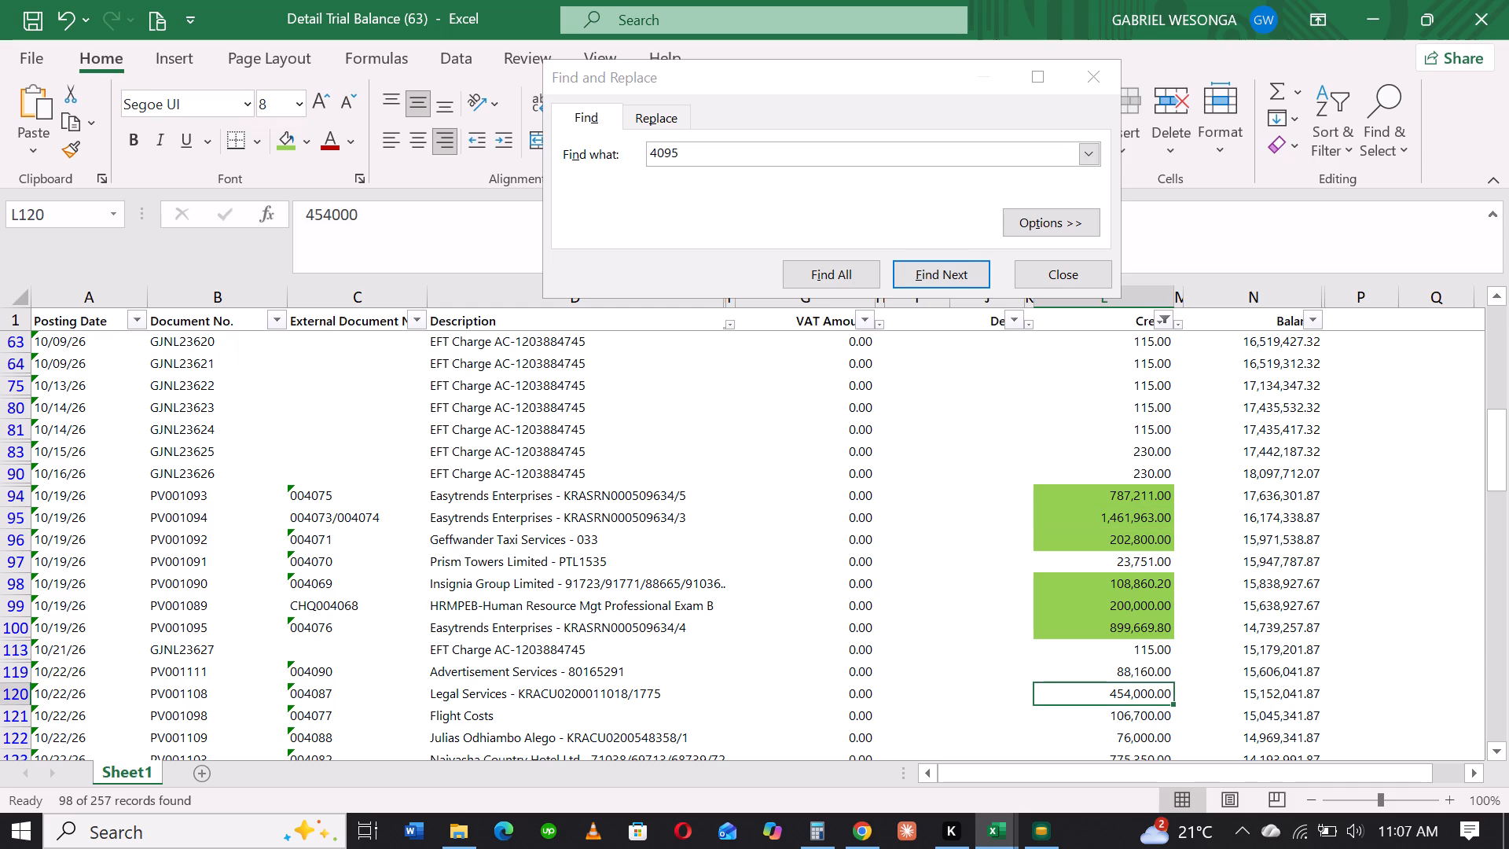
click(287, 144)
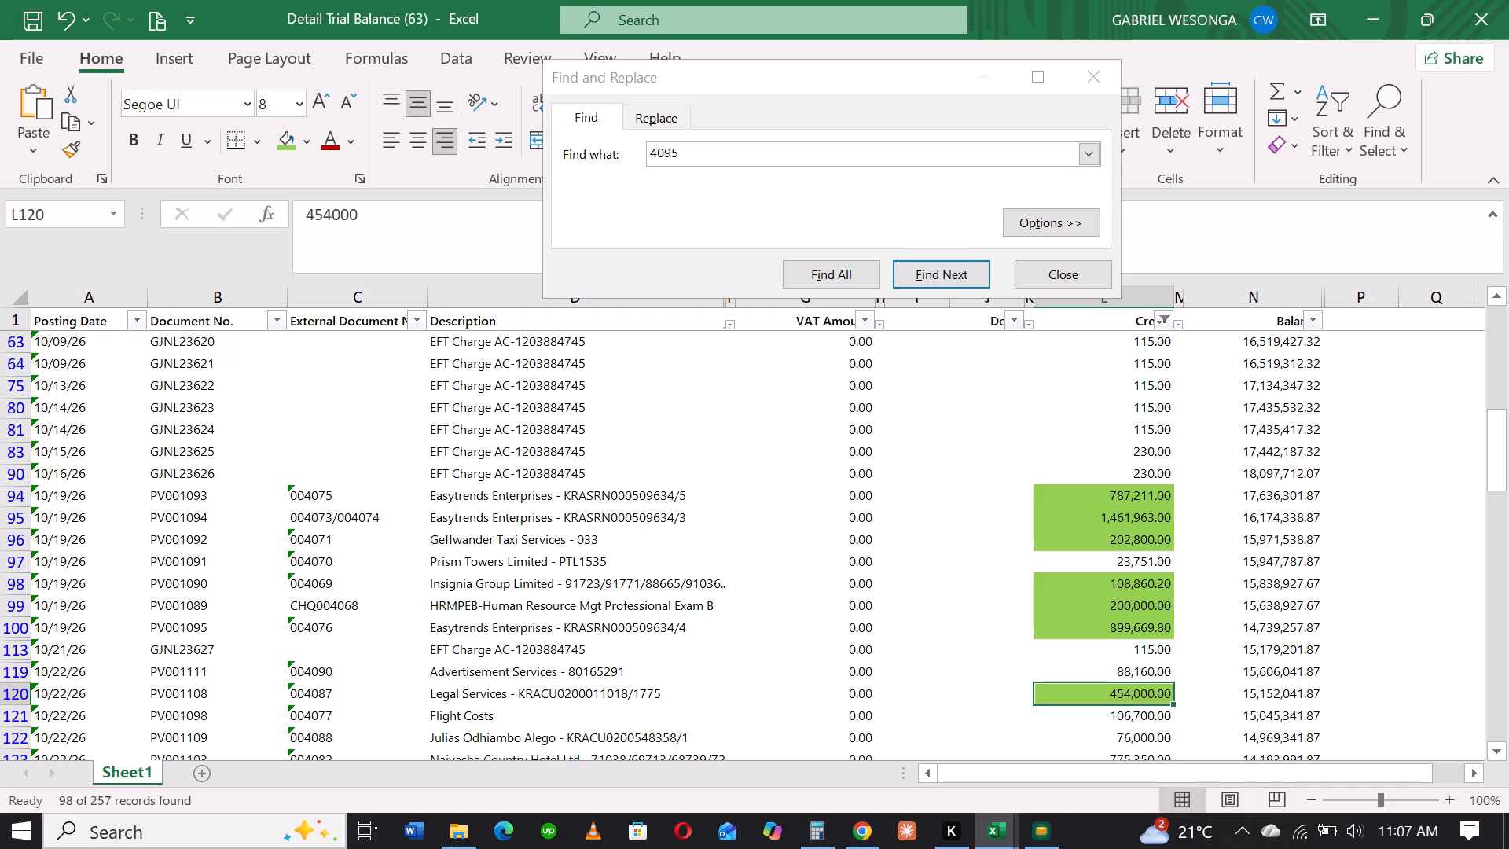
Fill the credit cell of the Prism Towers Limited payment PV001091, document number 004070, green.
click(1149, 562)
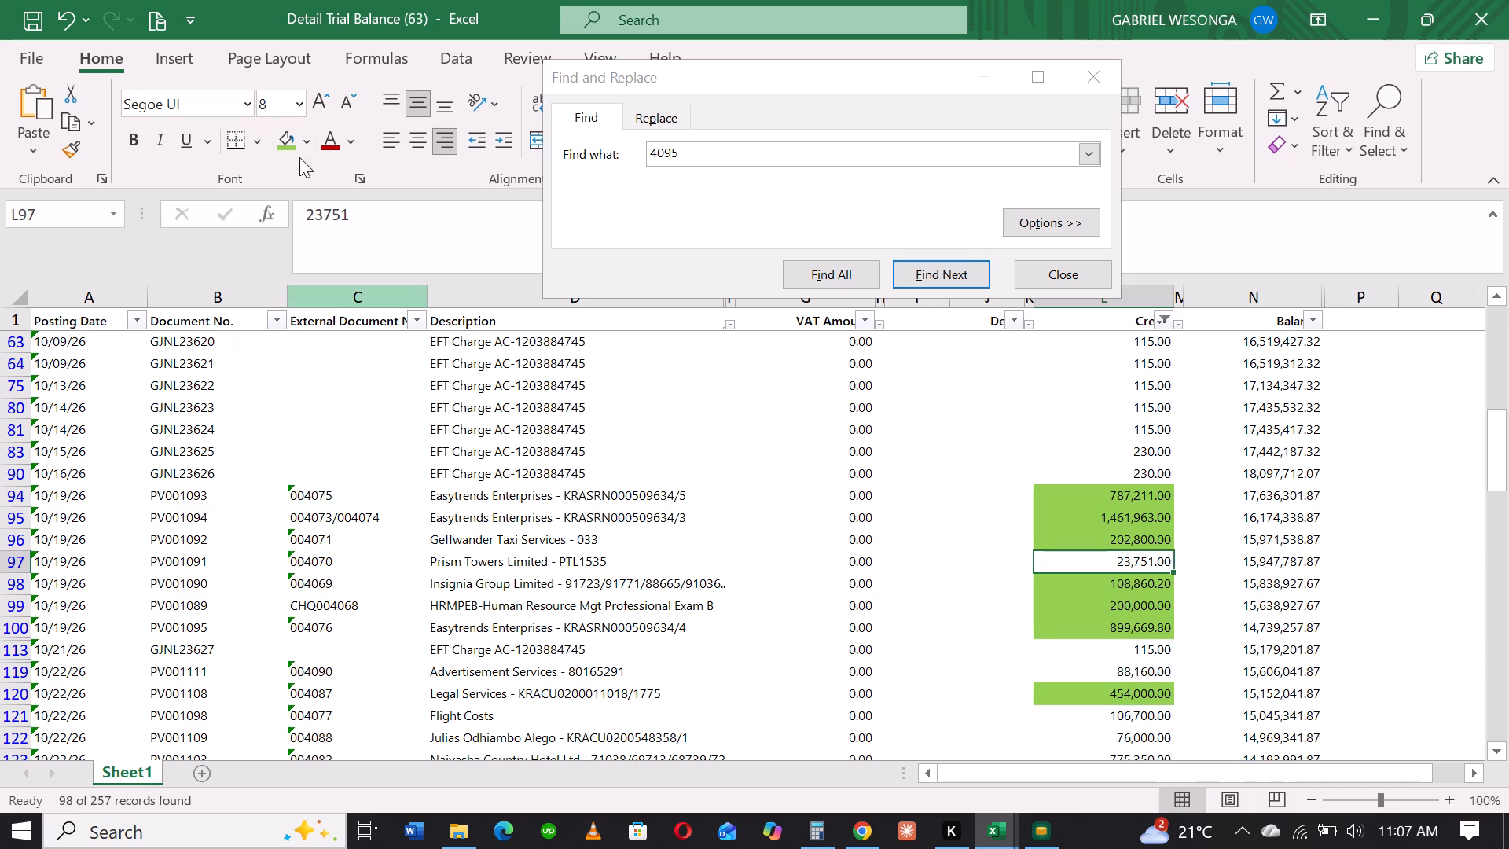
click(277, 138)
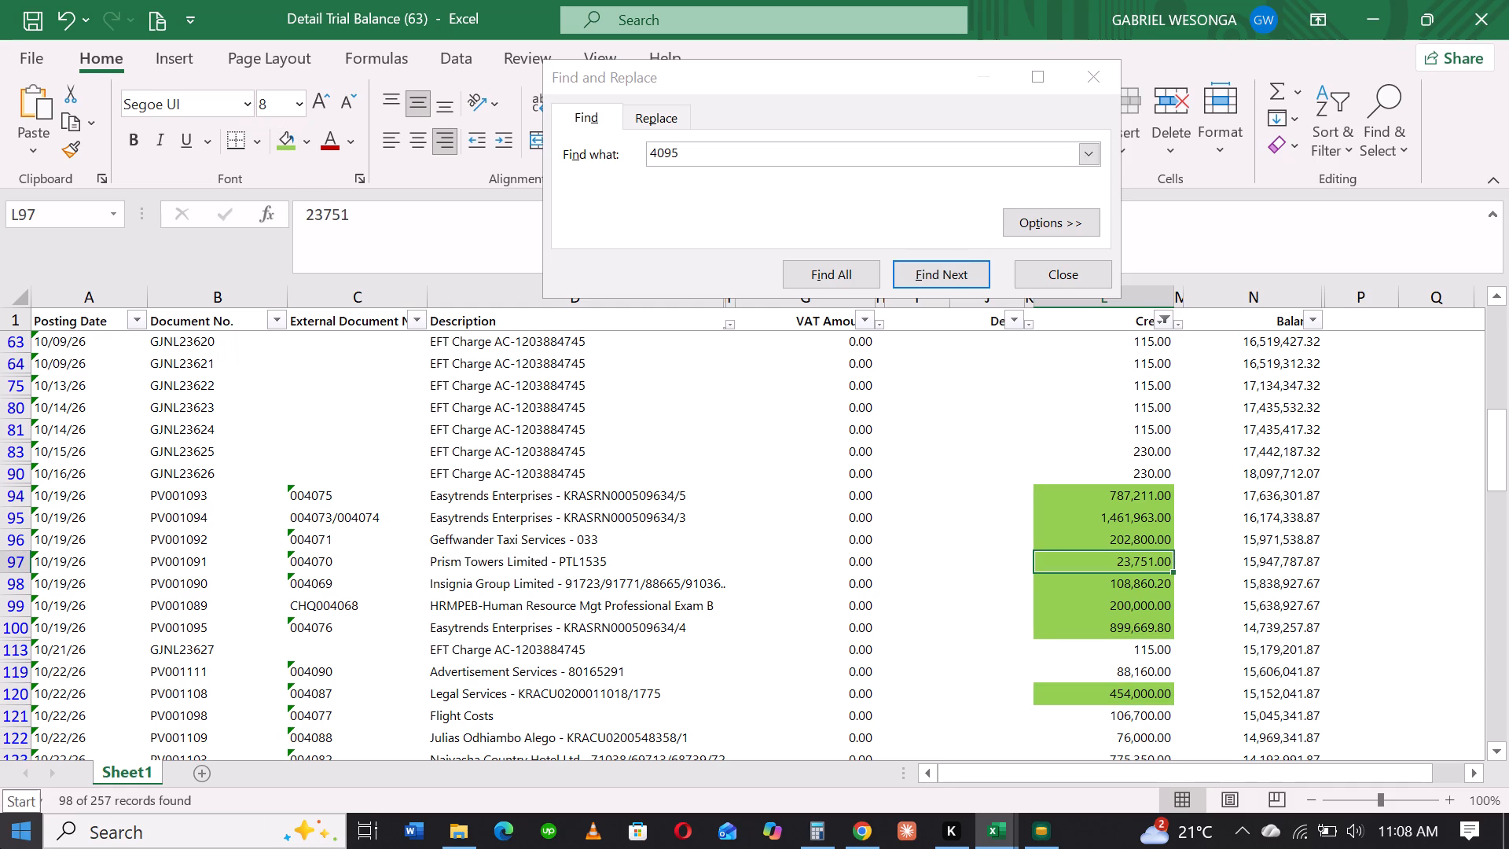
Locate the Curtmag Auto Services payment PV001107, document number 004086, and fill its credit cell green.
drag(1503, 752, 1503, 764)
triple_click(1498, 763)
triple_click(1495, 752)
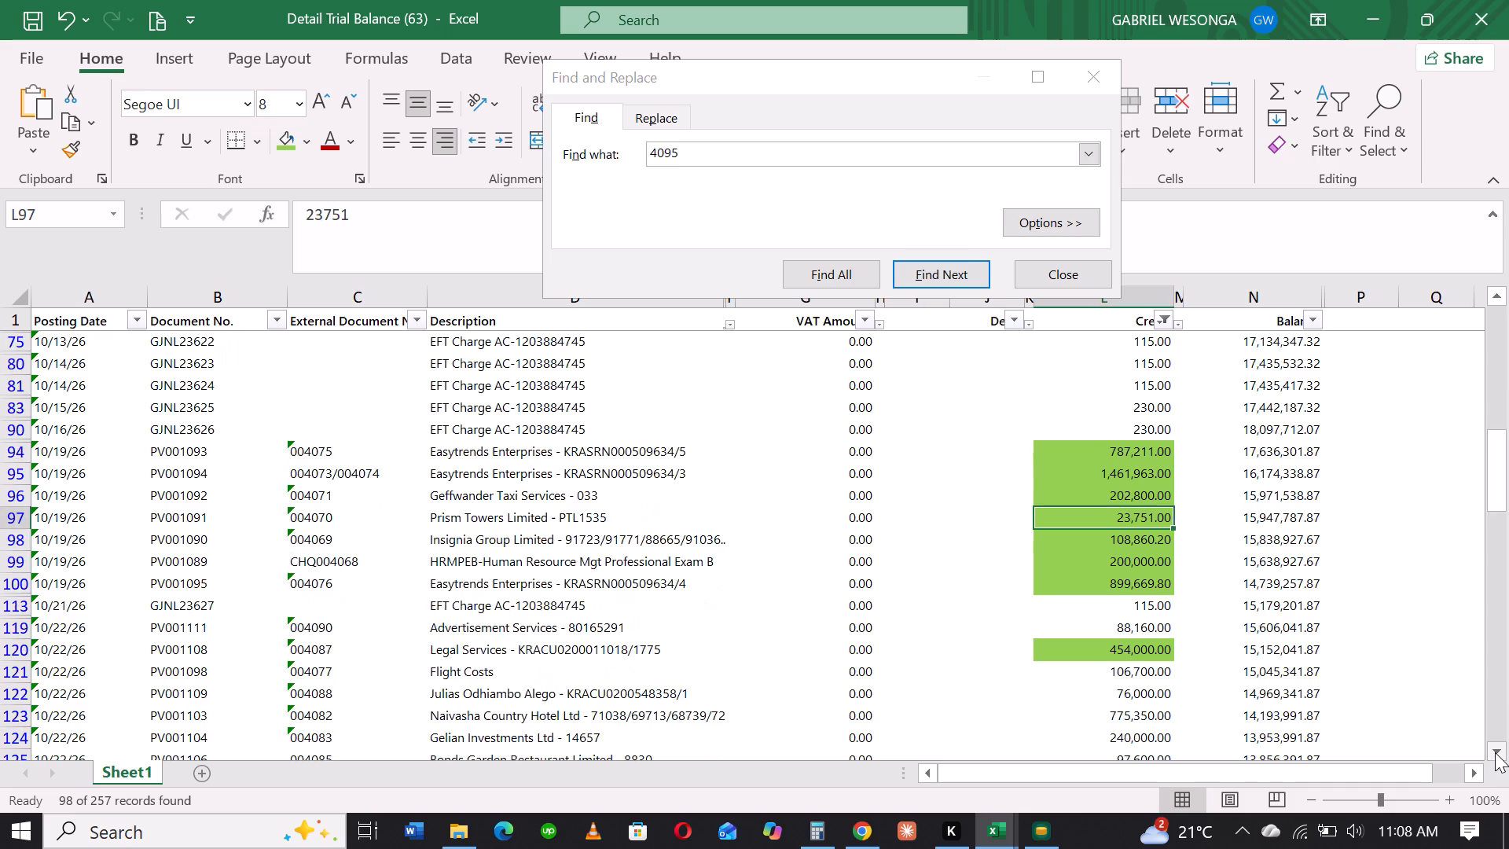
double_click(1495, 752)
click(1123, 693)
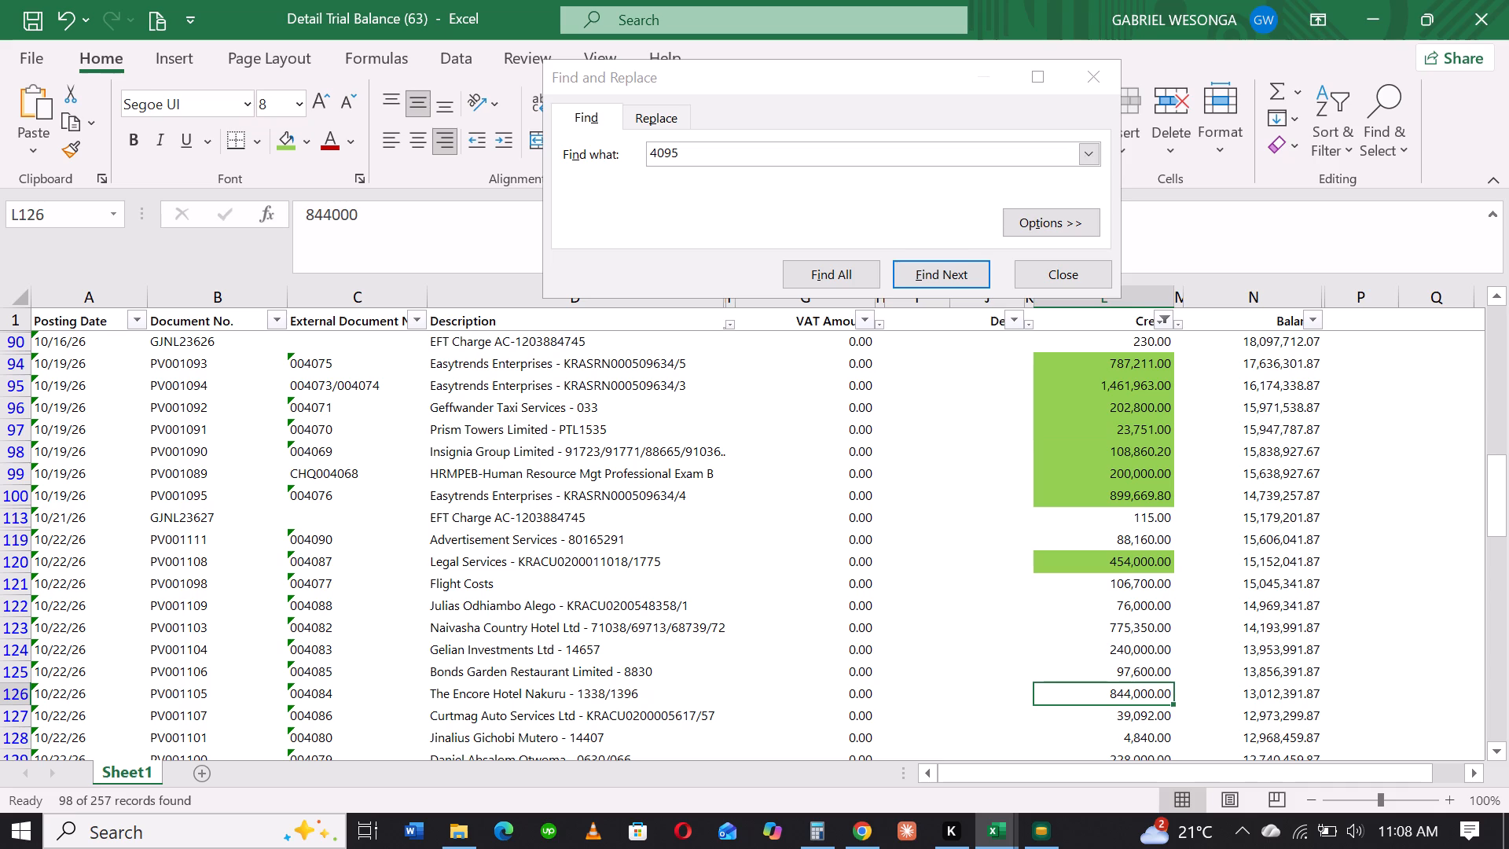
click(1136, 719)
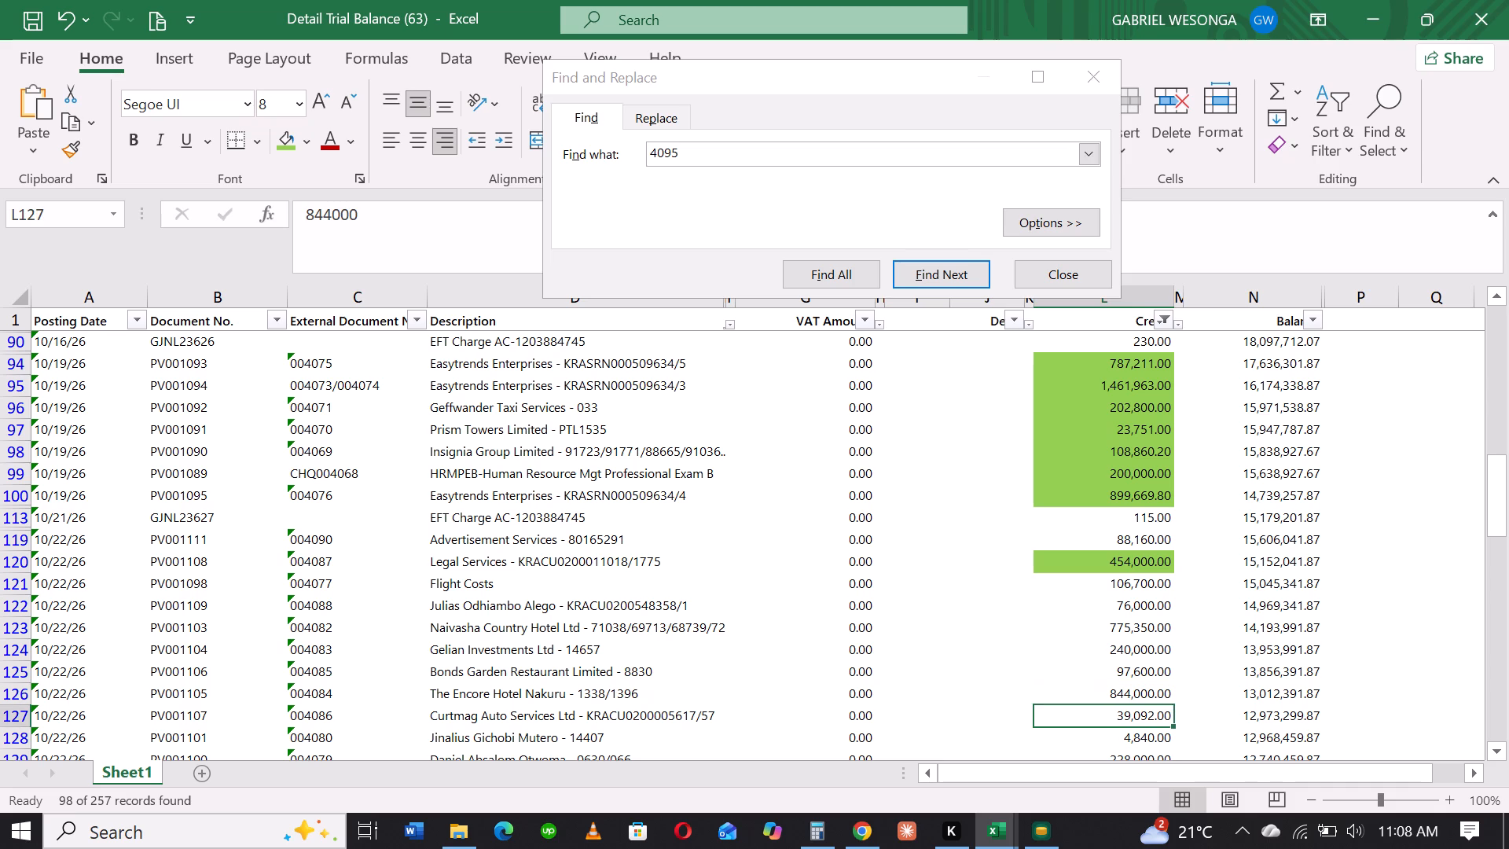
click(292, 134)
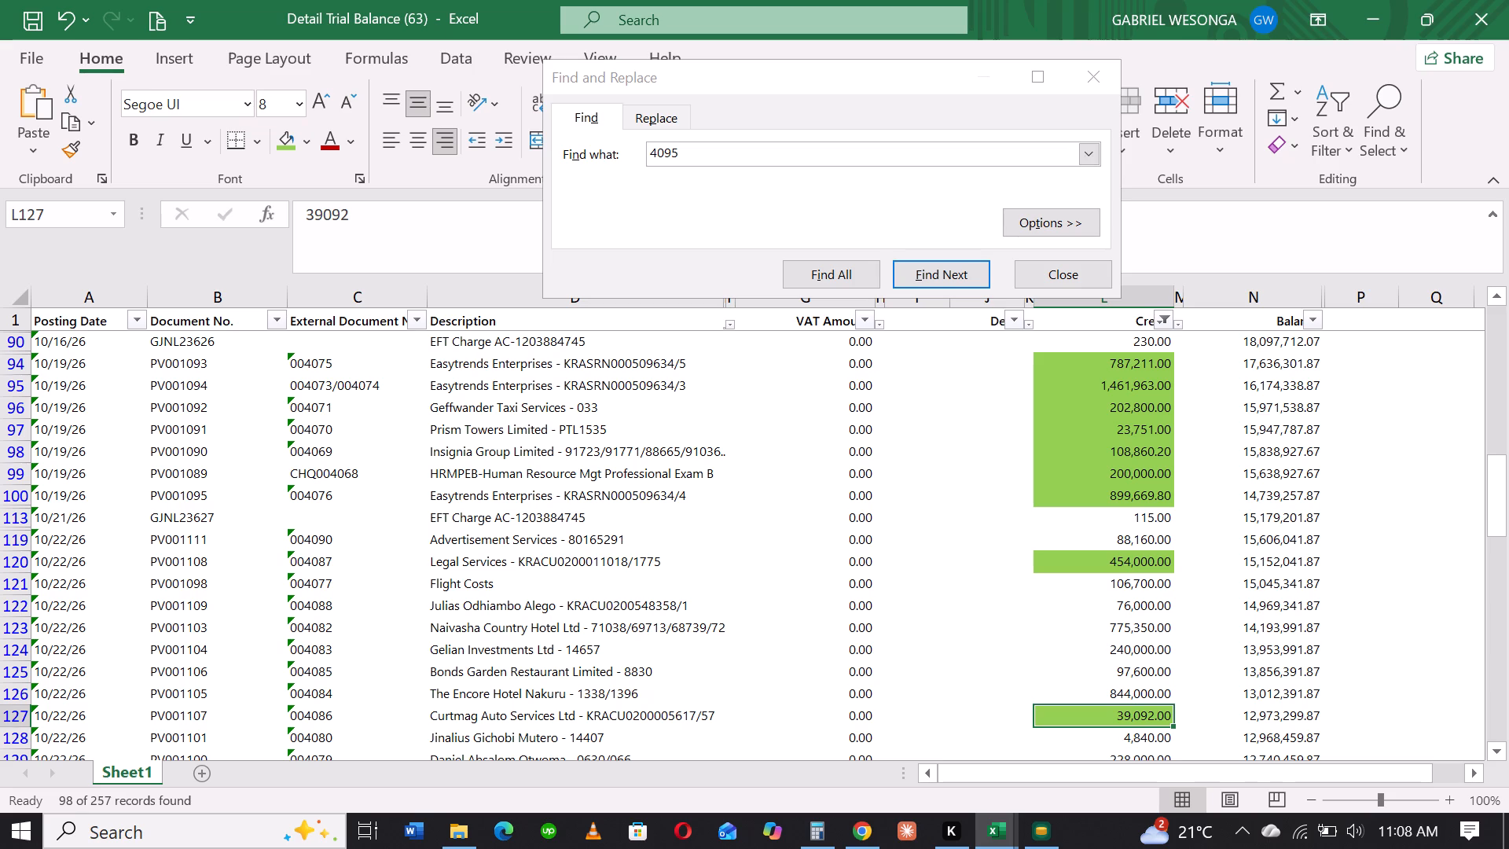
Find document number 4010 and fill the credit cell of the cost-of-meals payment PV001045 green.
drag(696, 154, 575, 143)
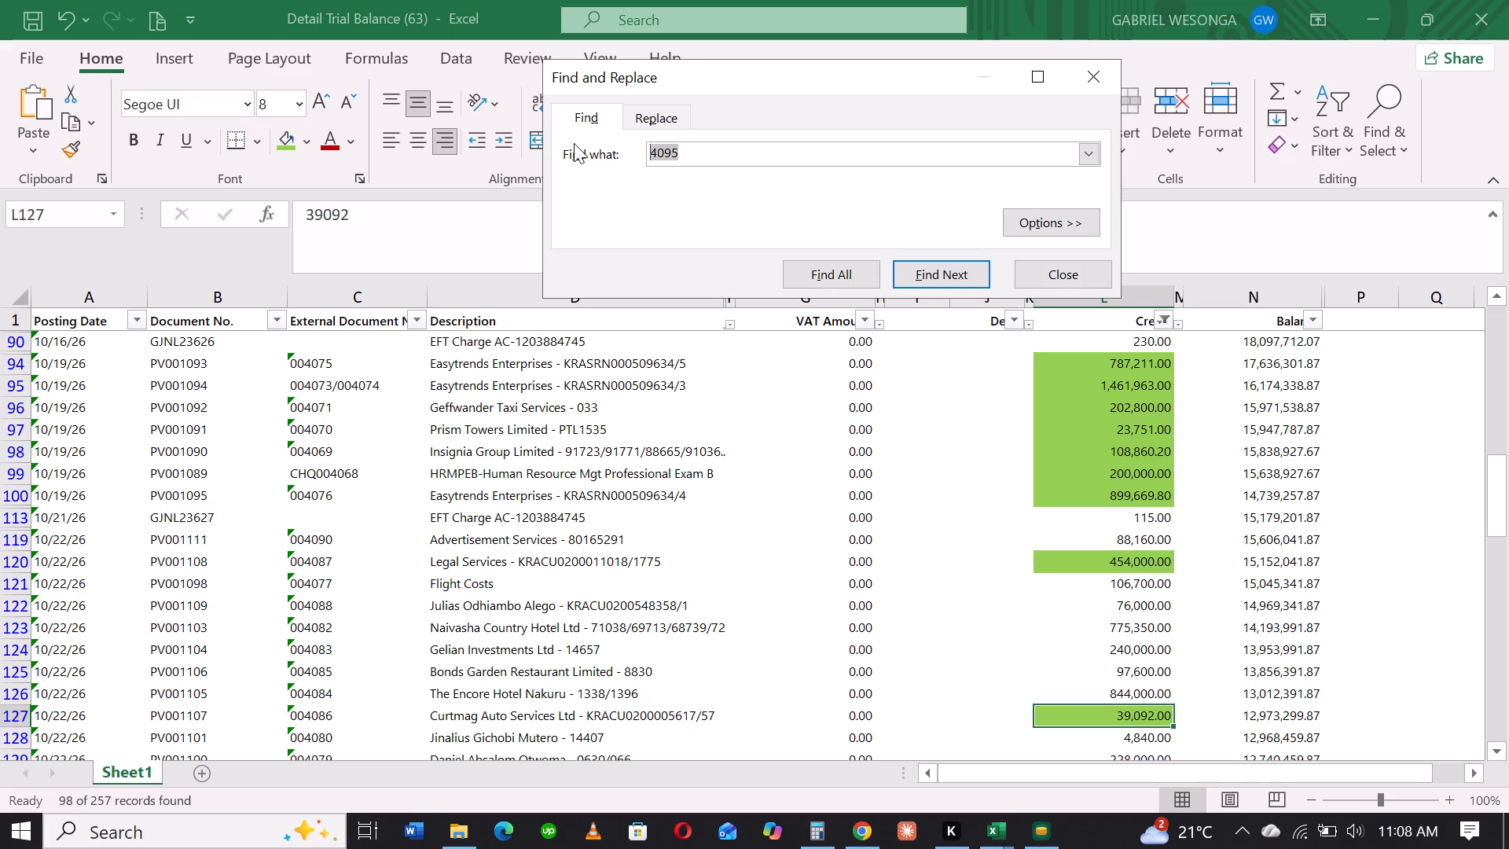
text(4010)
click(958, 286)
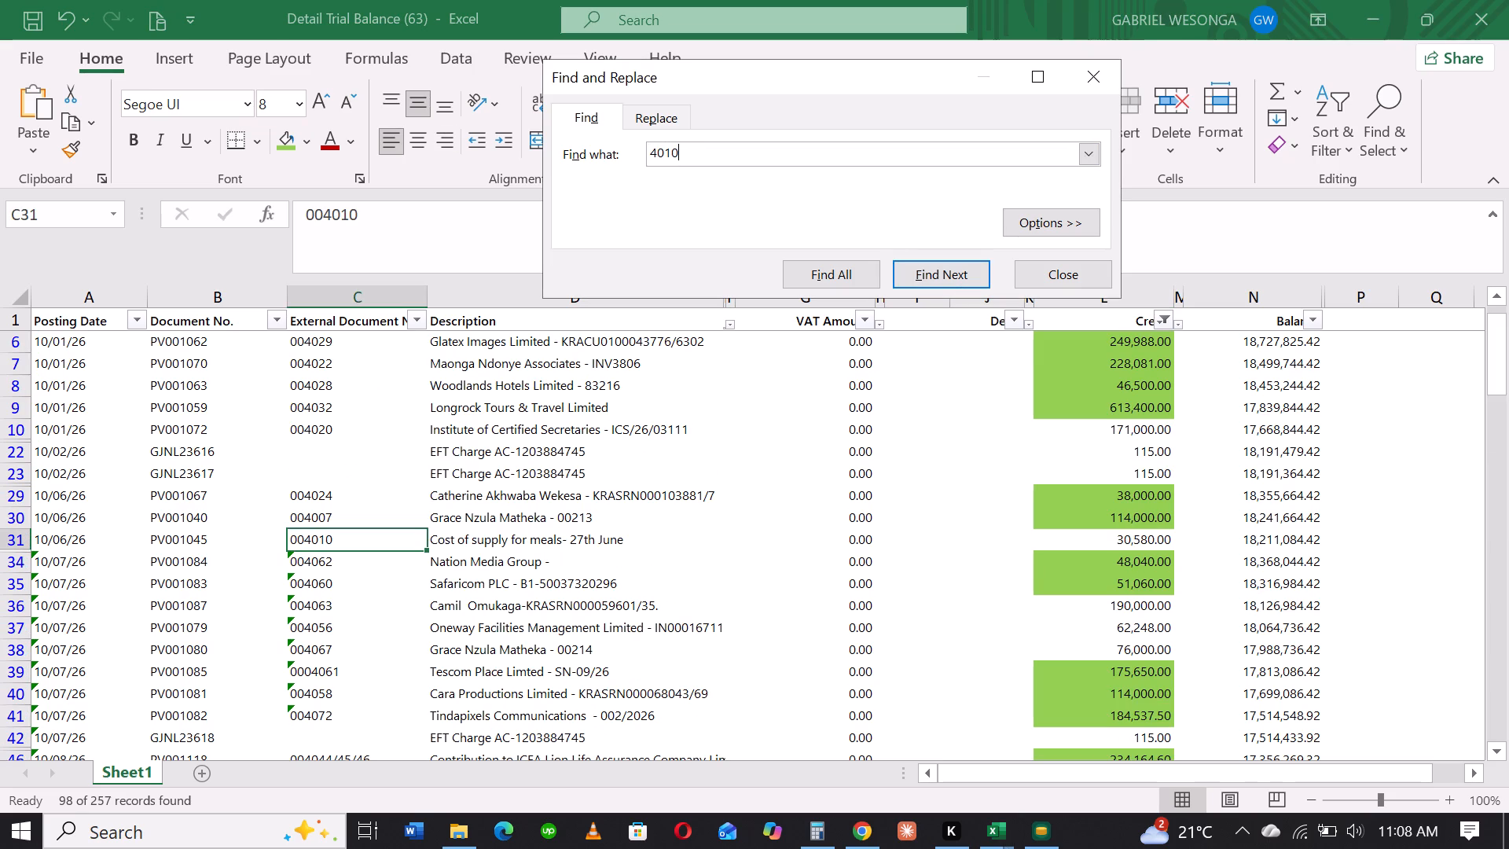
click(1120, 533)
click(279, 139)
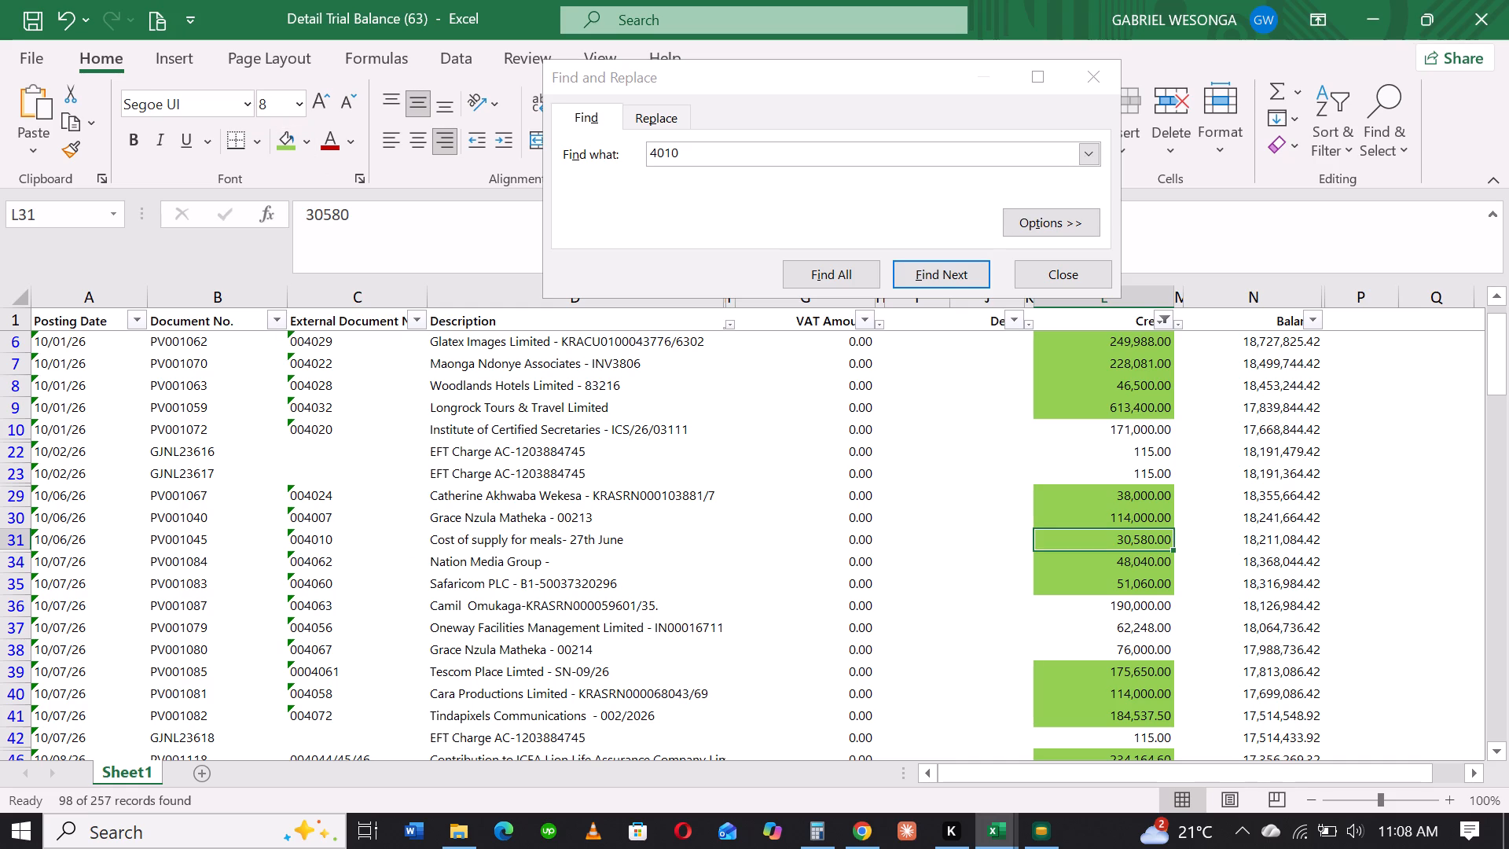
Find document number 4088 and fill the credit cell of payment PV001109 green.
click(688, 160)
key(BackSpace)
key(BackSpace)
text(88)
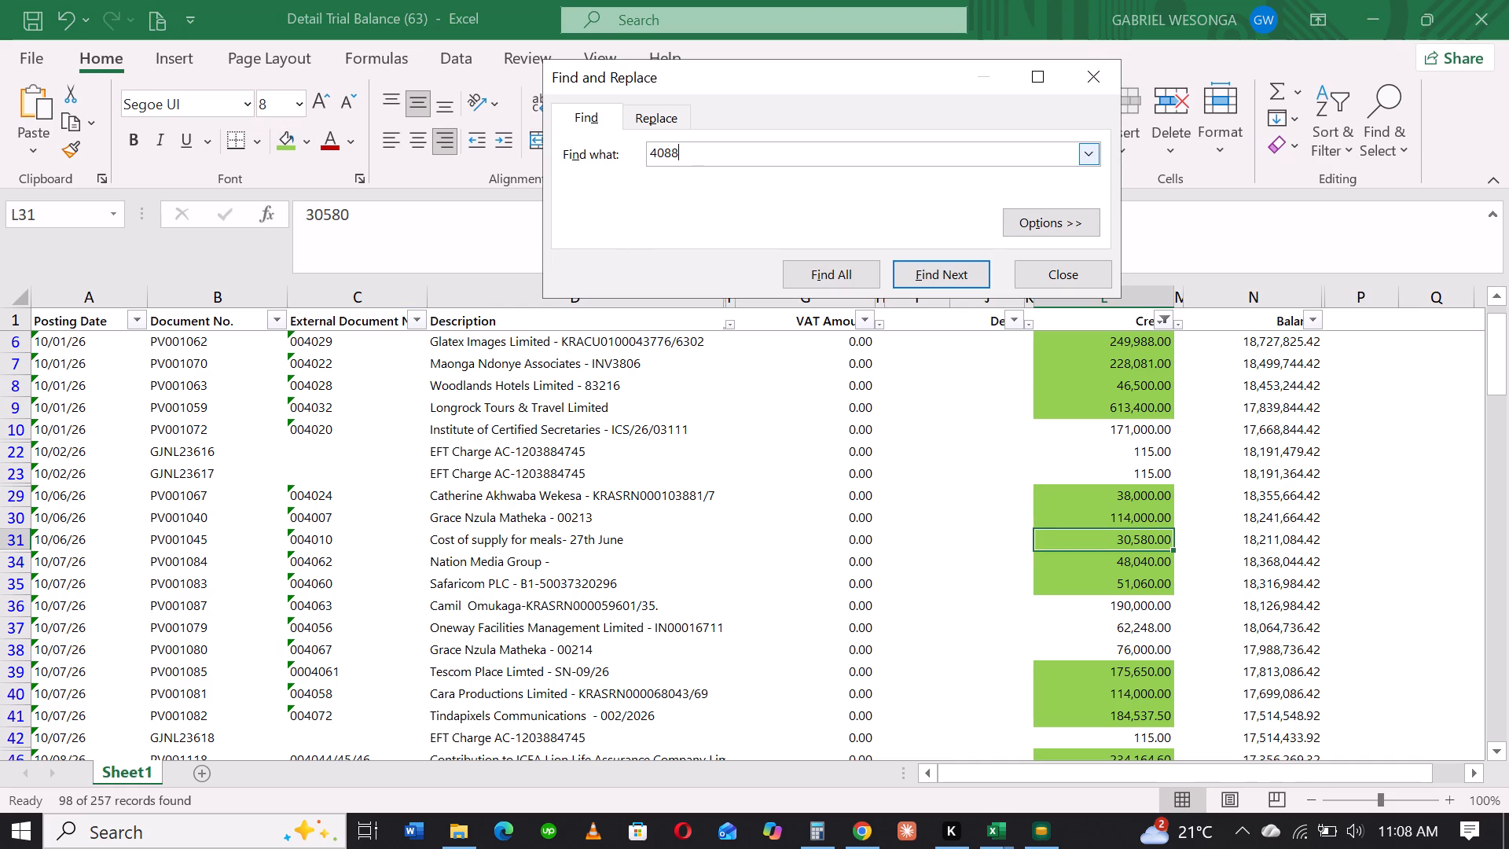
click(934, 273)
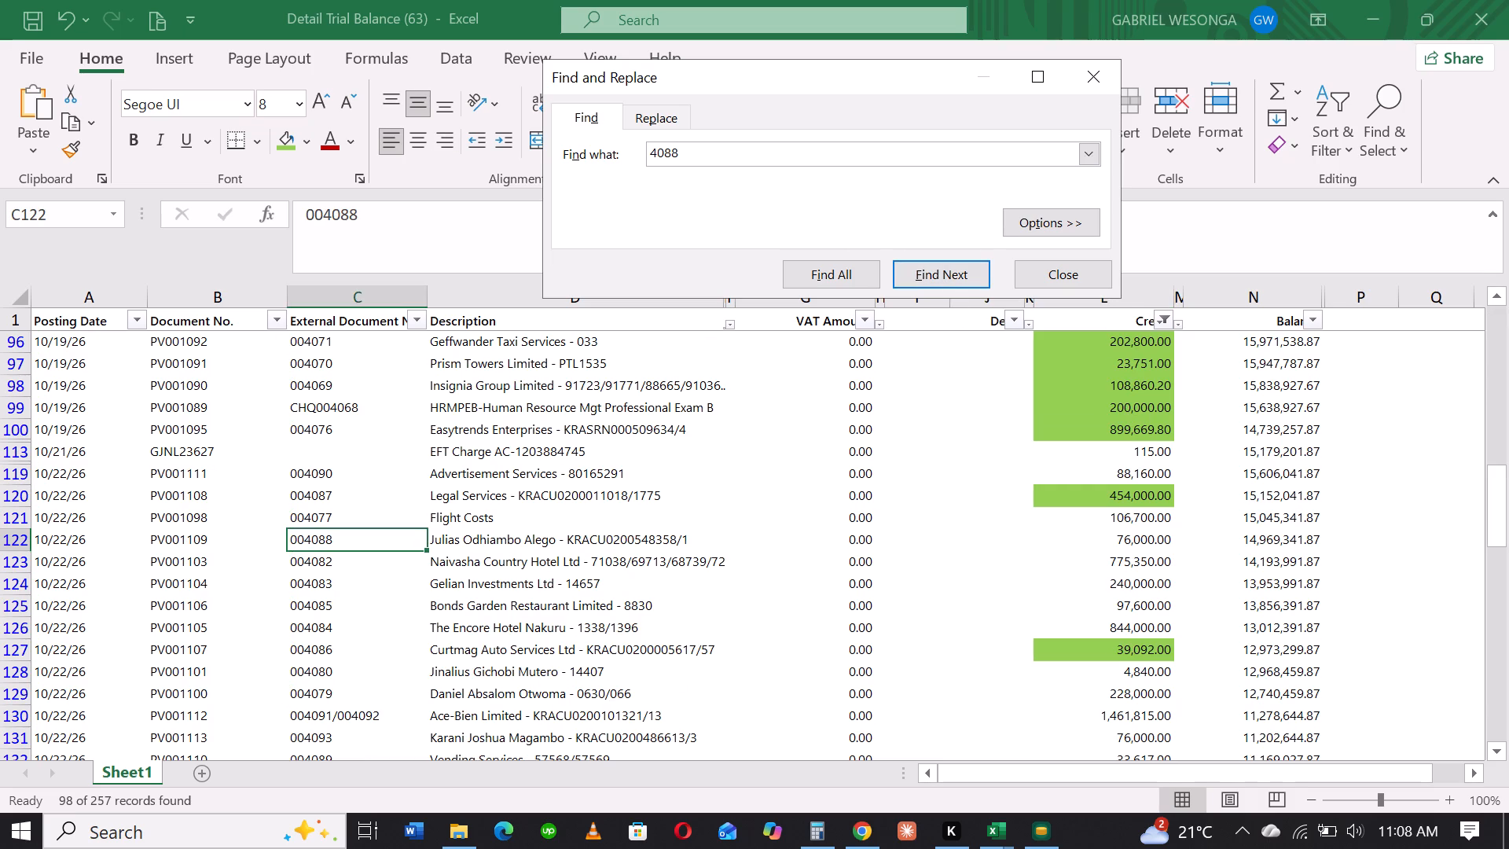
click(1138, 565)
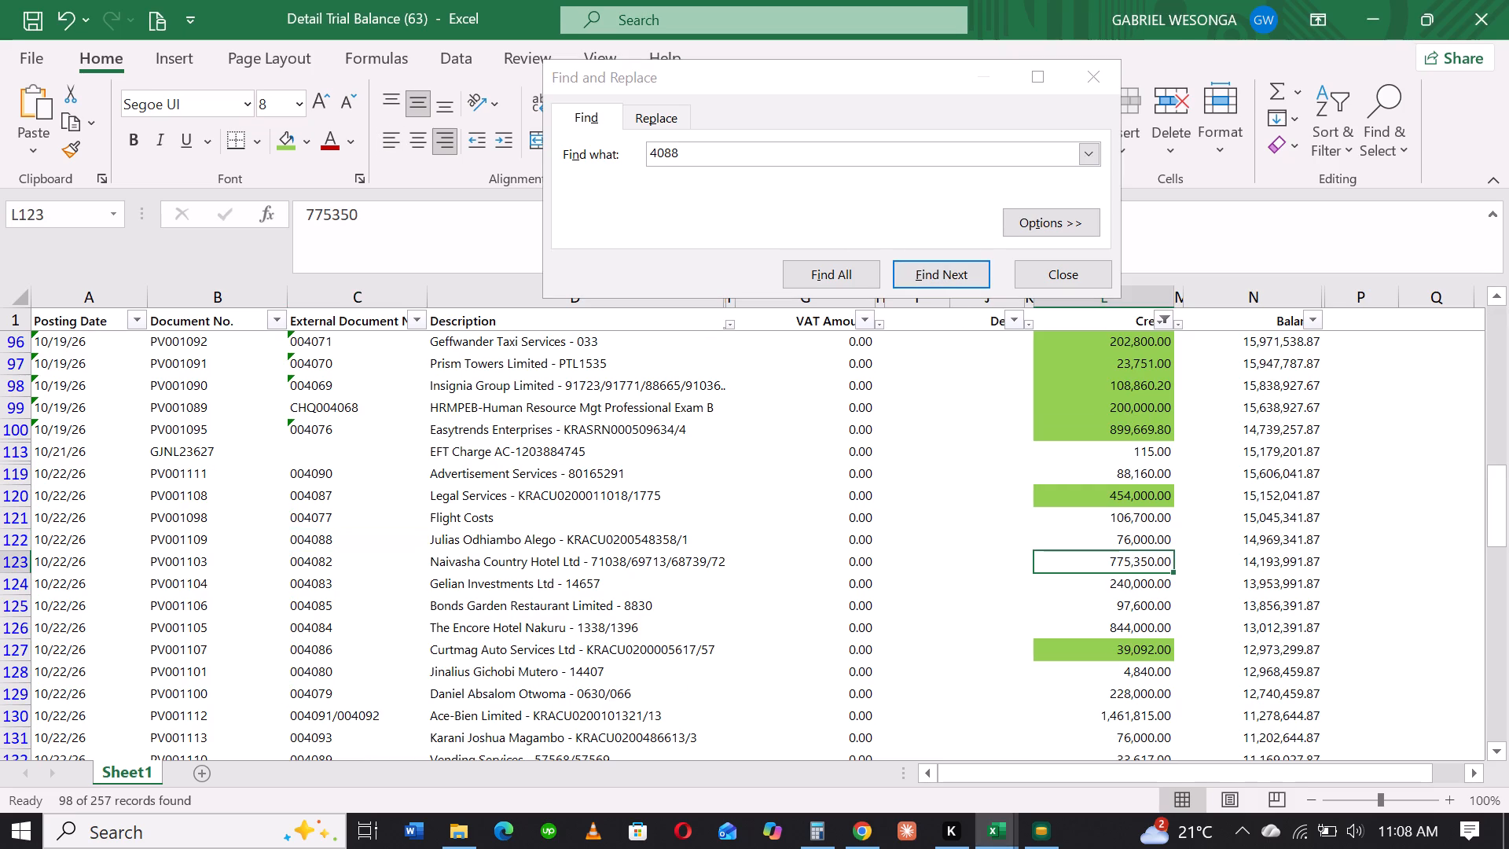
click(1139, 532)
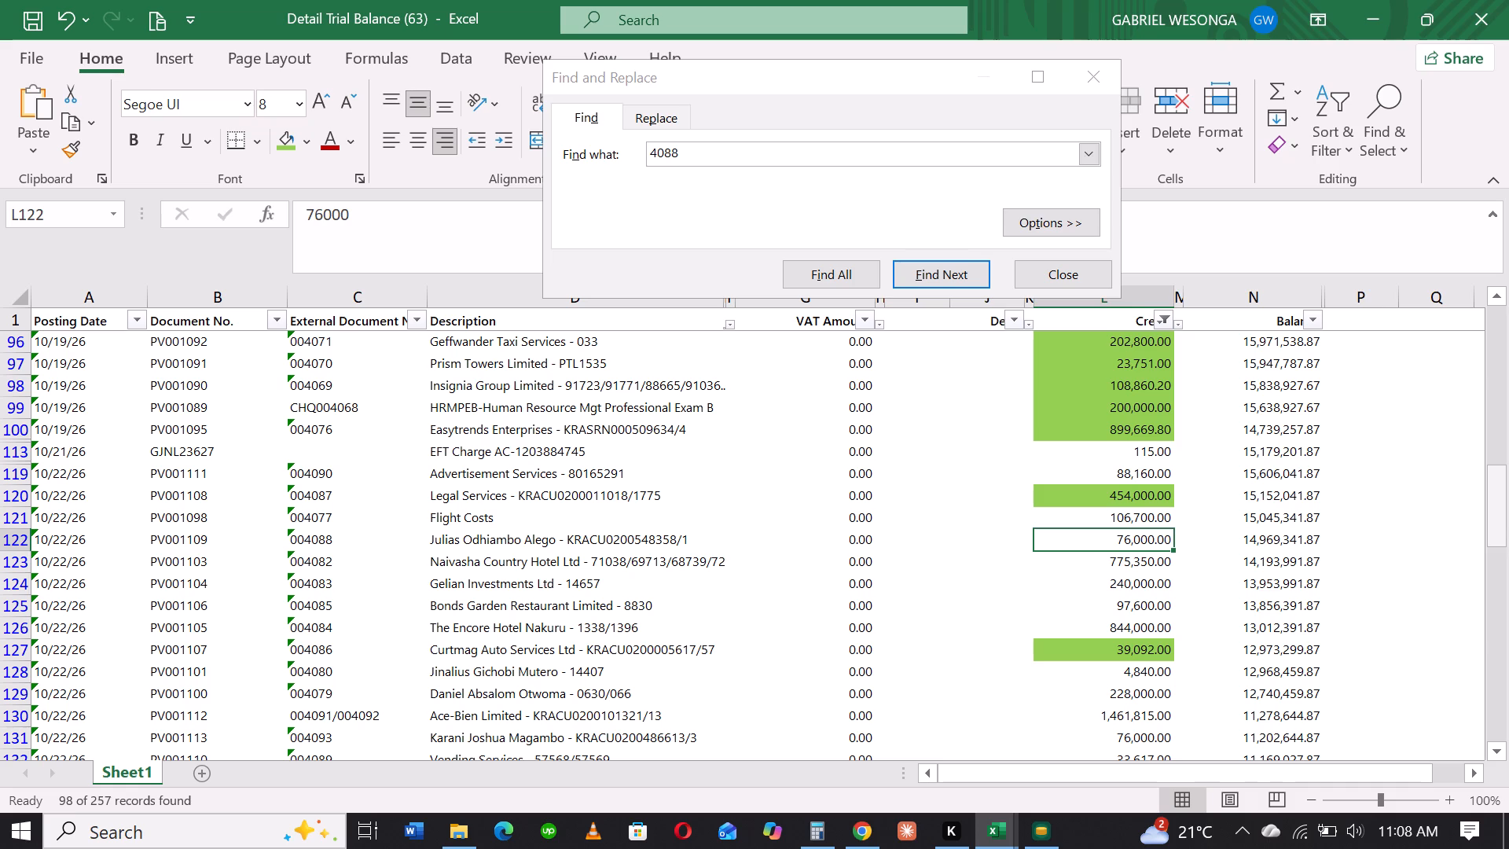
click(289, 146)
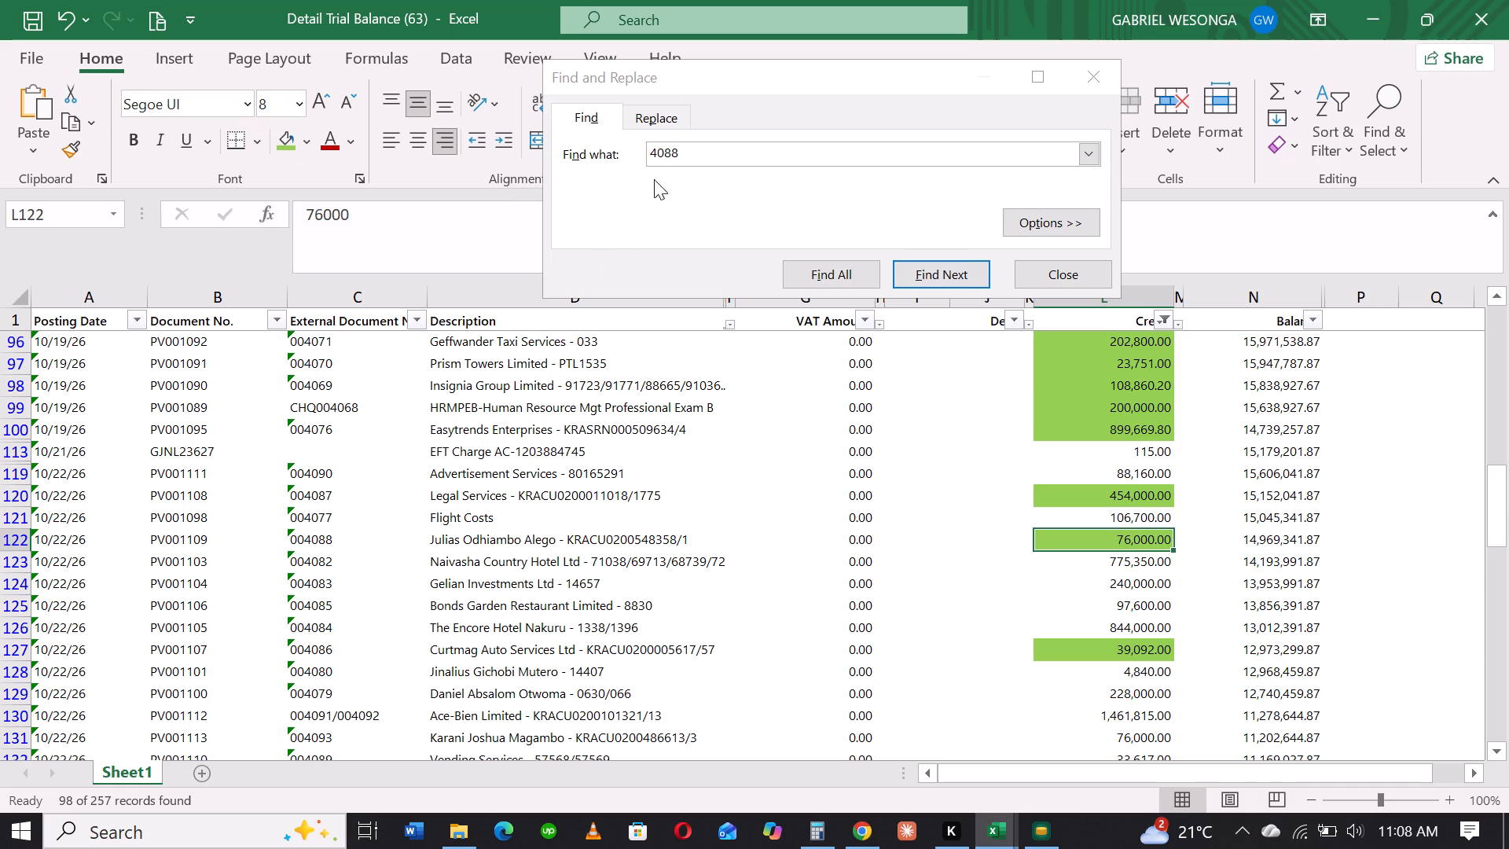
Search the trial balance for document number 4096.
click(695, 153)
key(BackSpace)
key(BackSpace)
text(96)
click(960, 276)
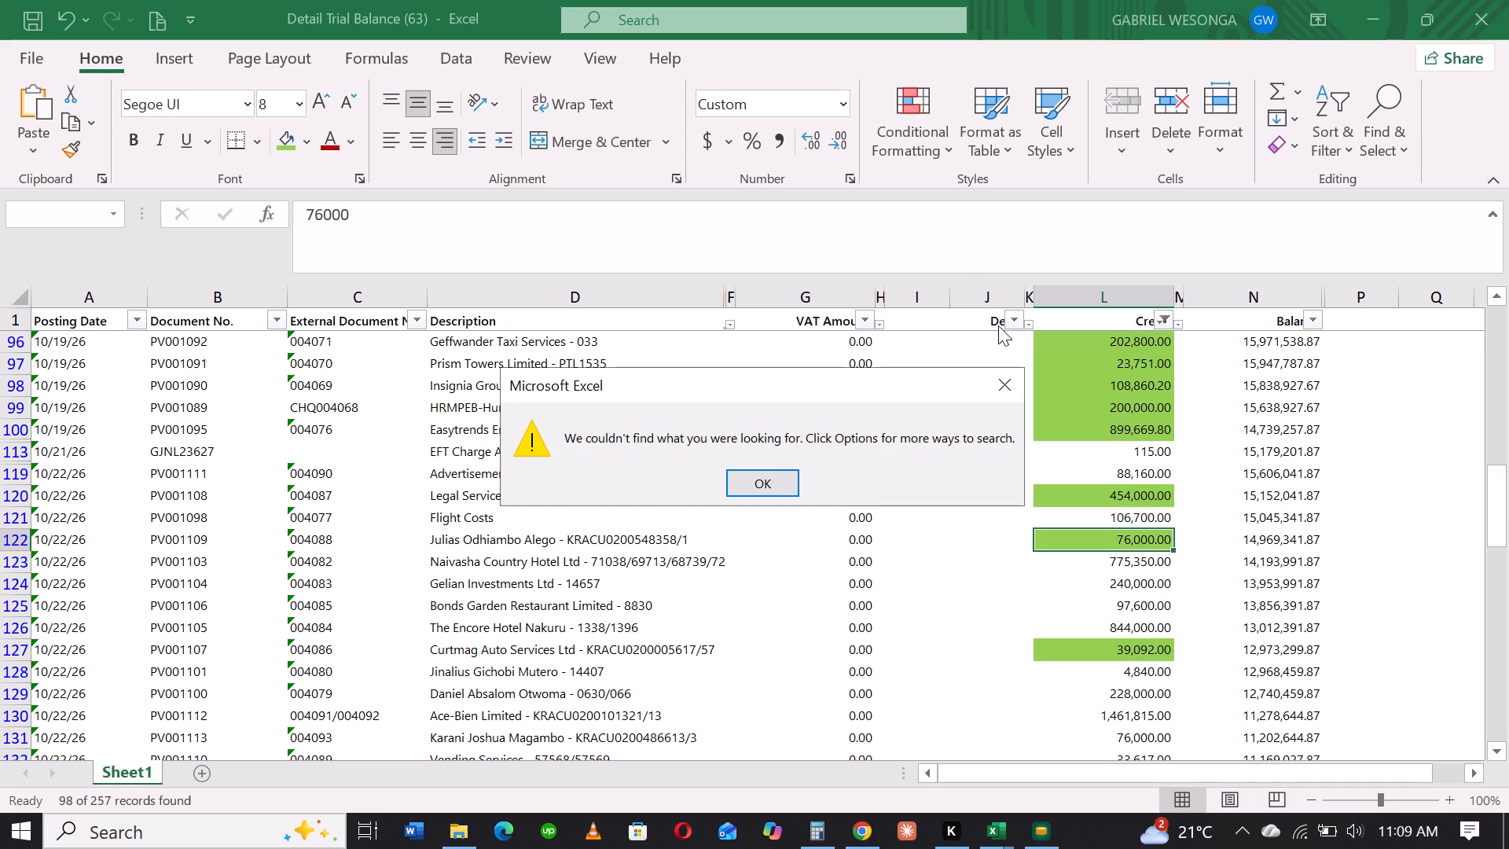
click(773, 478)
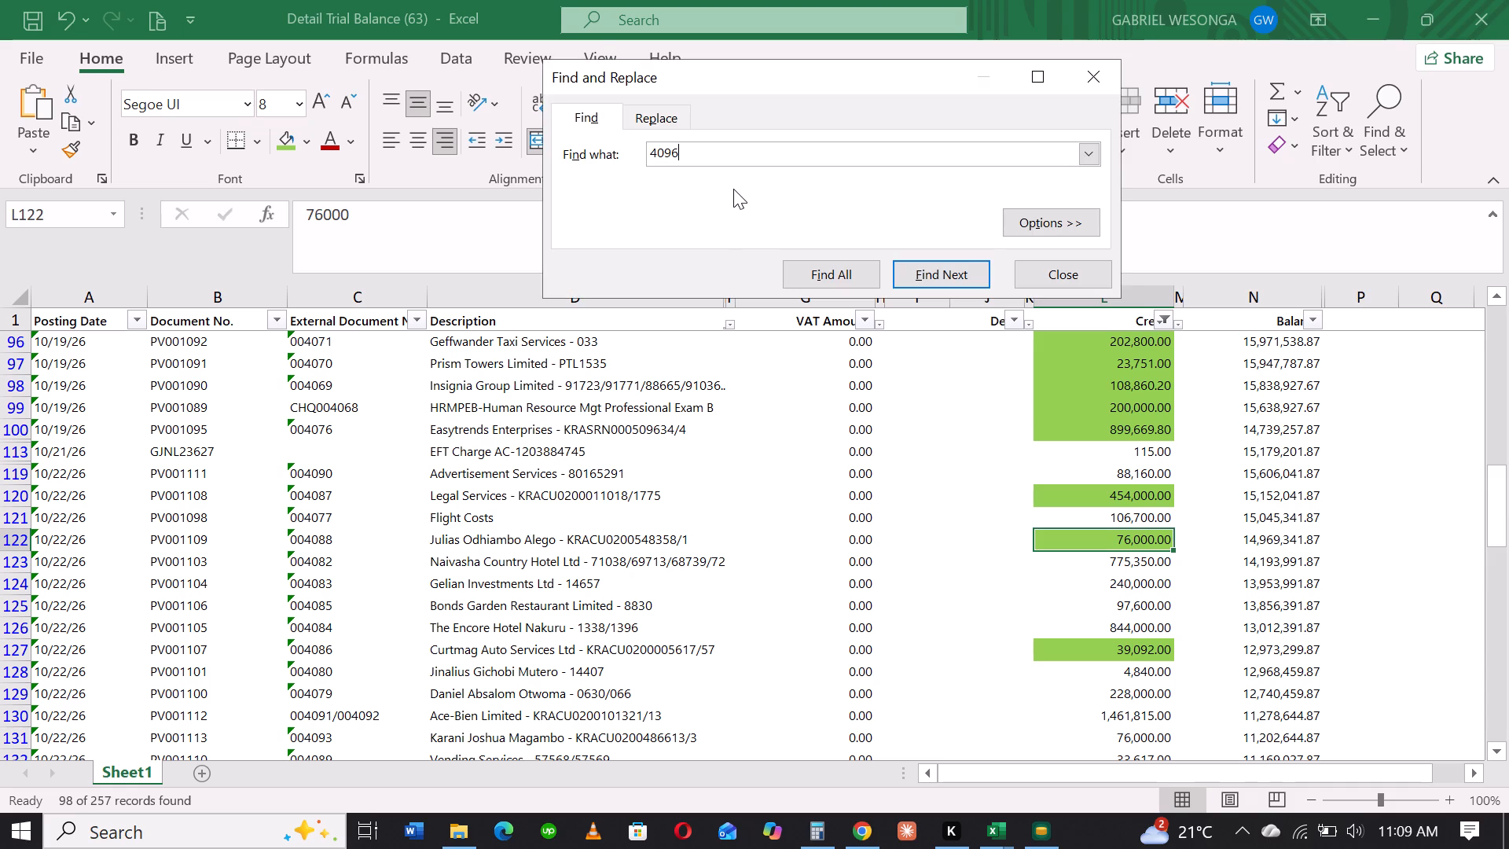
Search the trial balance for document number 4097.
key(BackSpace)
key(7)
click(941, 277)
click(774, 474)
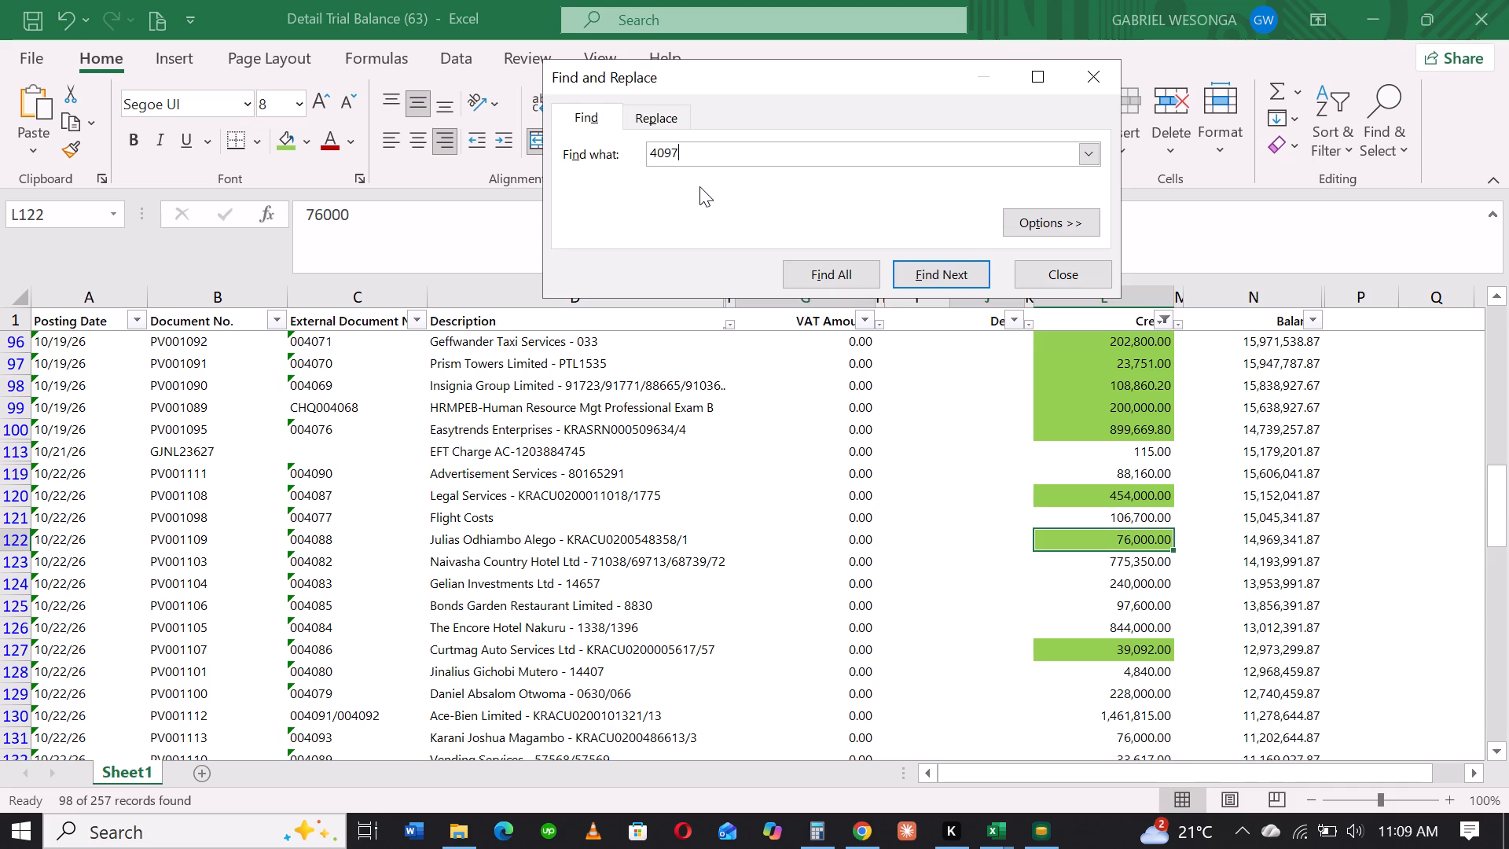
Find document number 4091 and fill the credit cell of the Ace-Bien Limited payment PV001112 green.
key(BackSpace)
key(1)
click(916, 272)
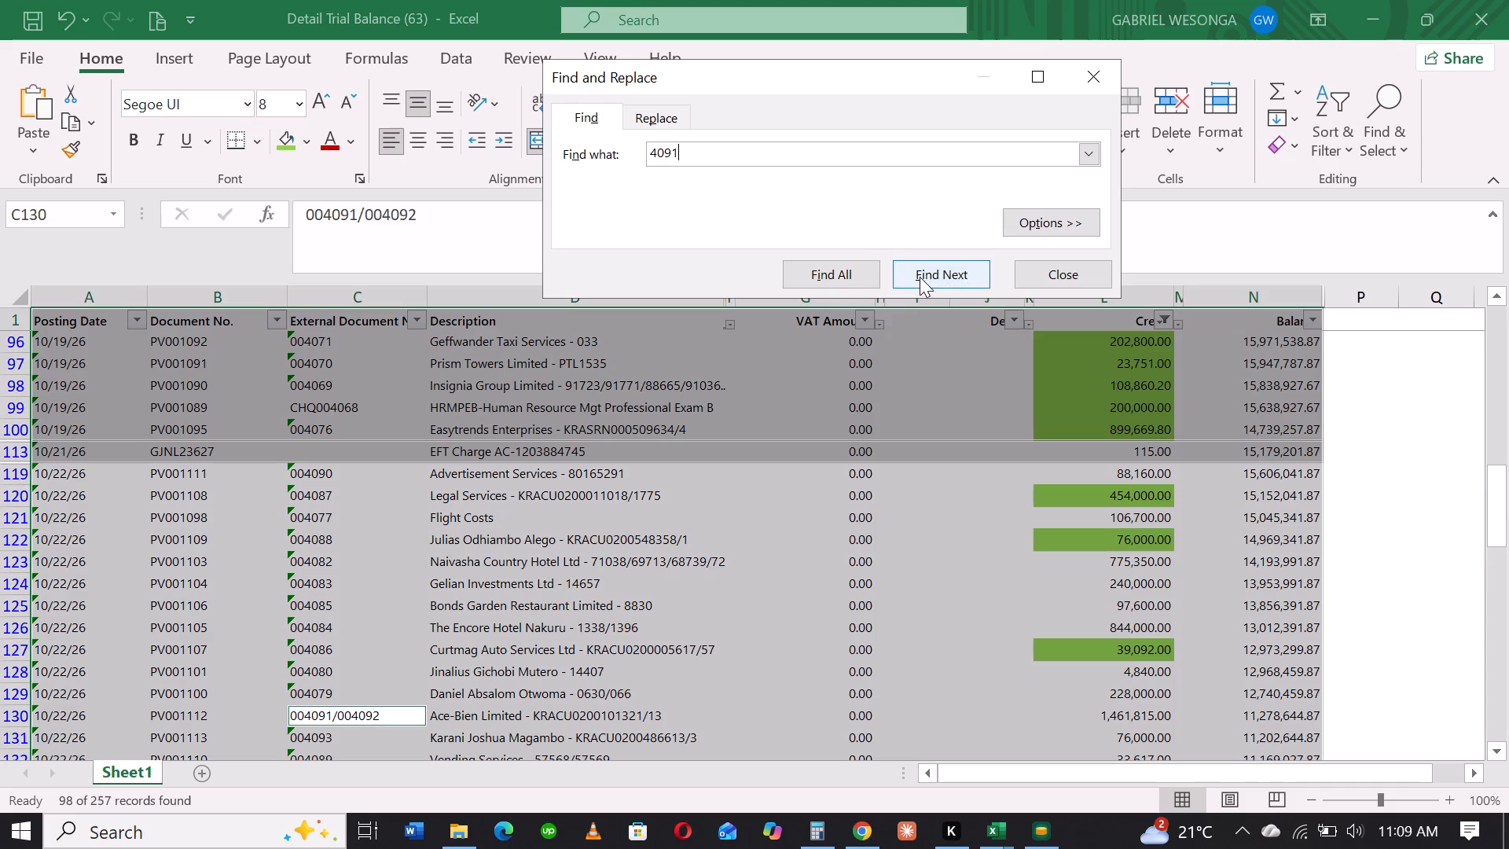
click(589, 716)
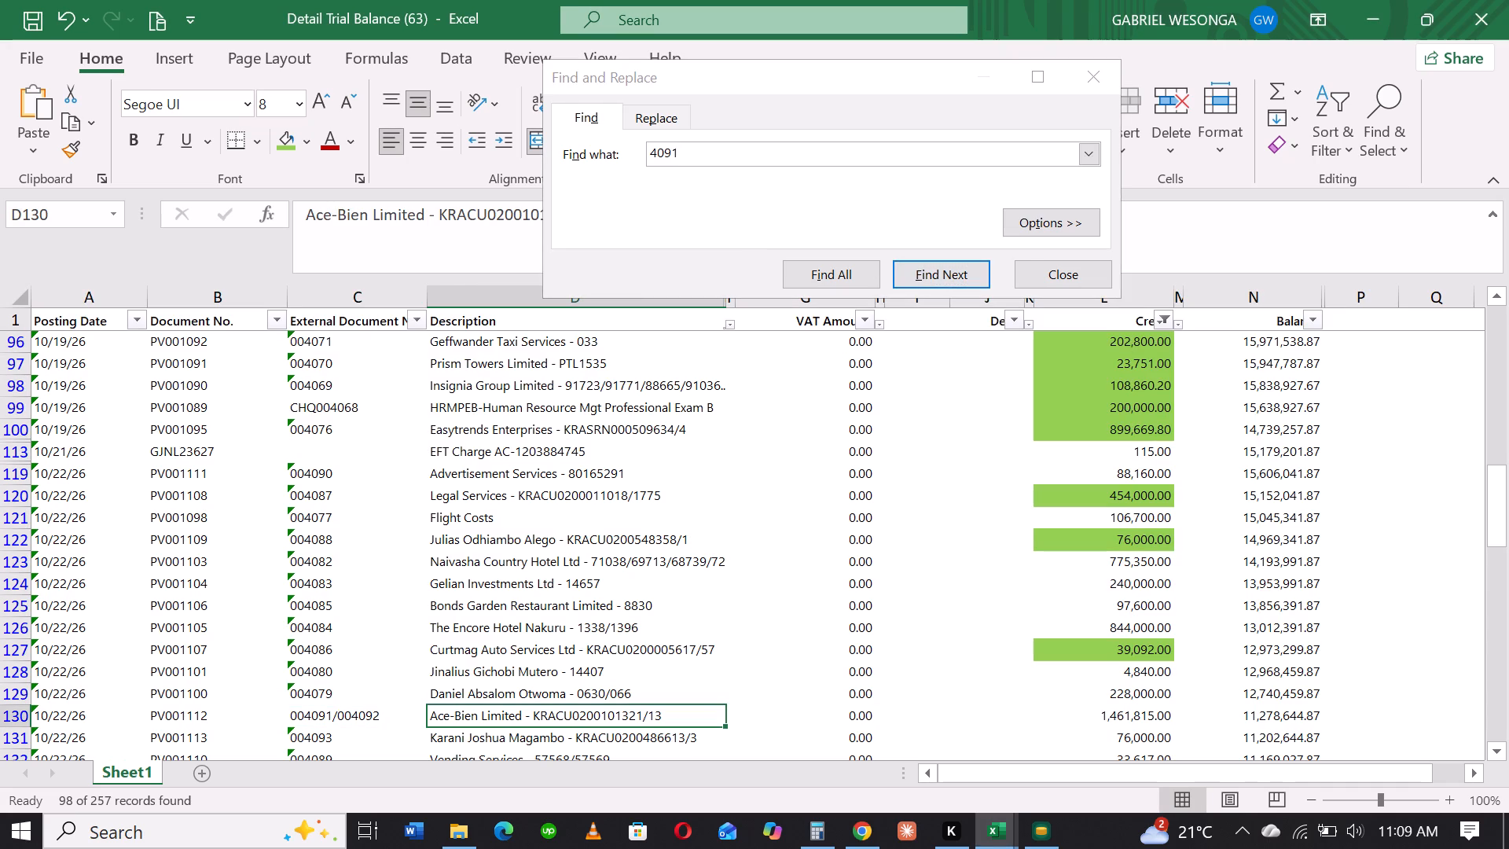
click(1110, 719)
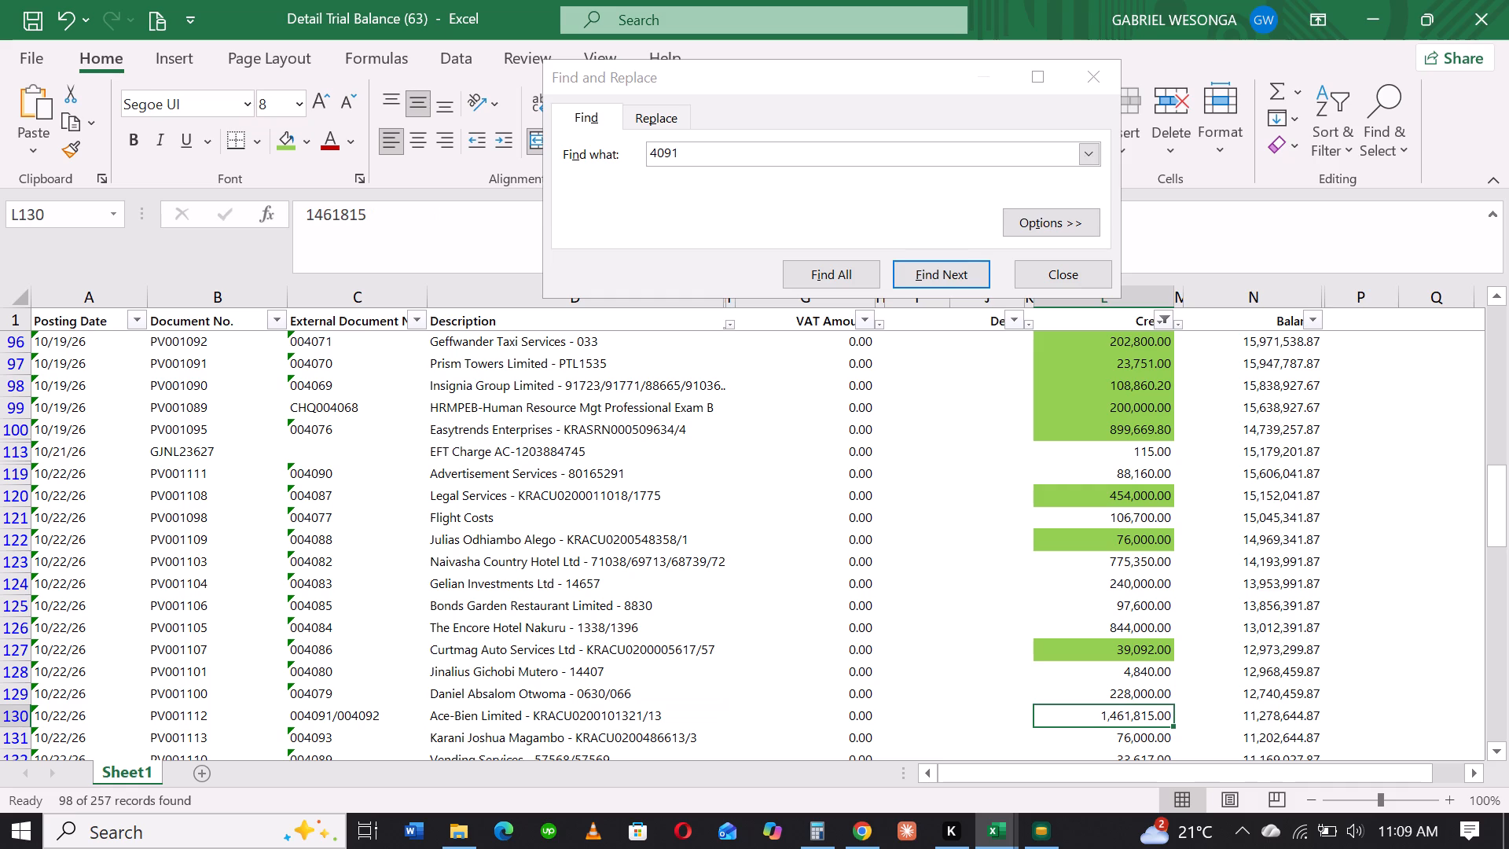
click(288, 142)
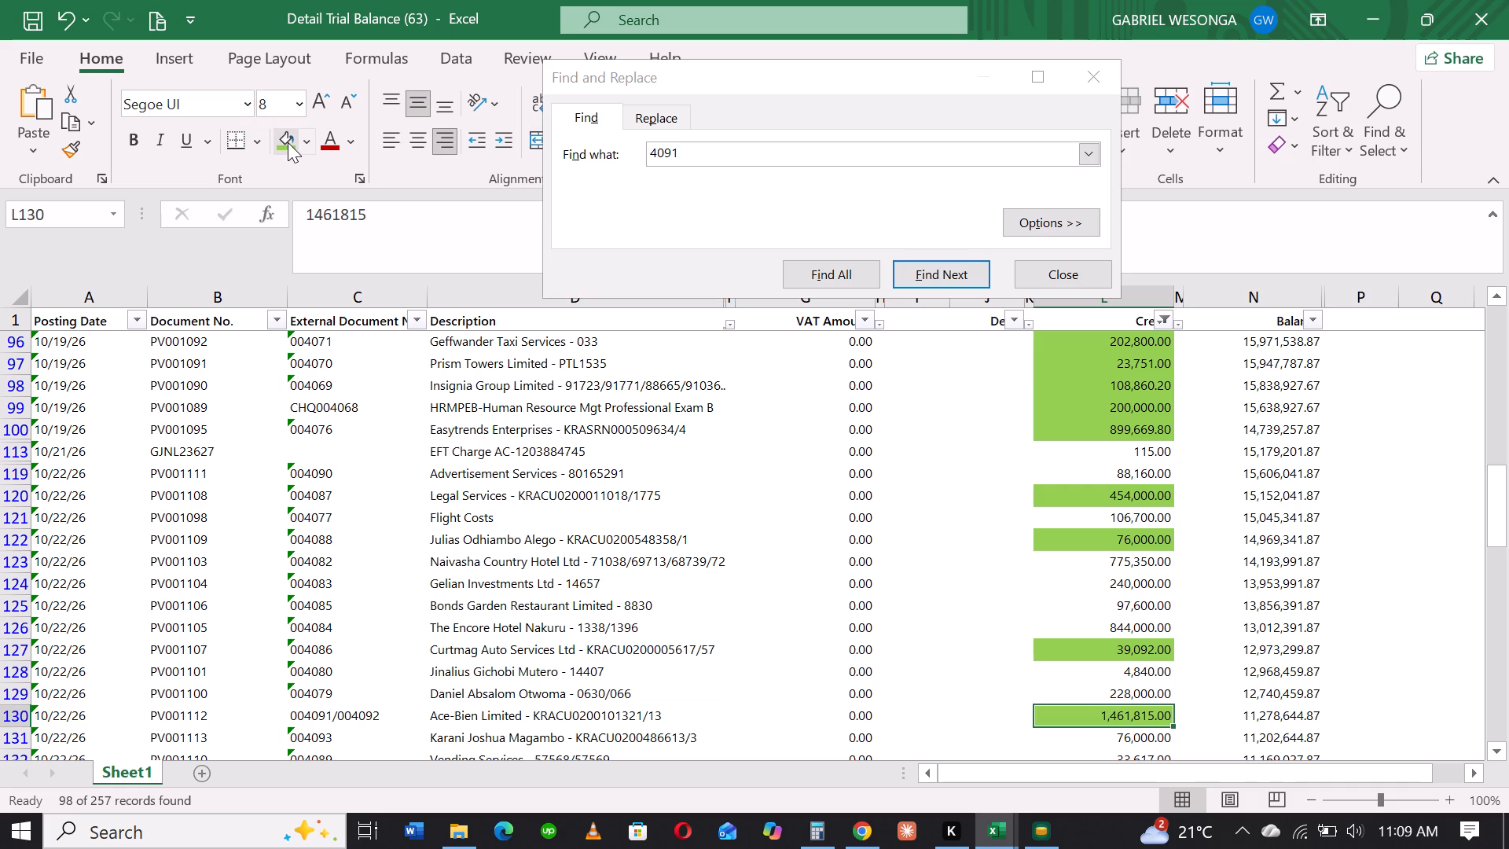
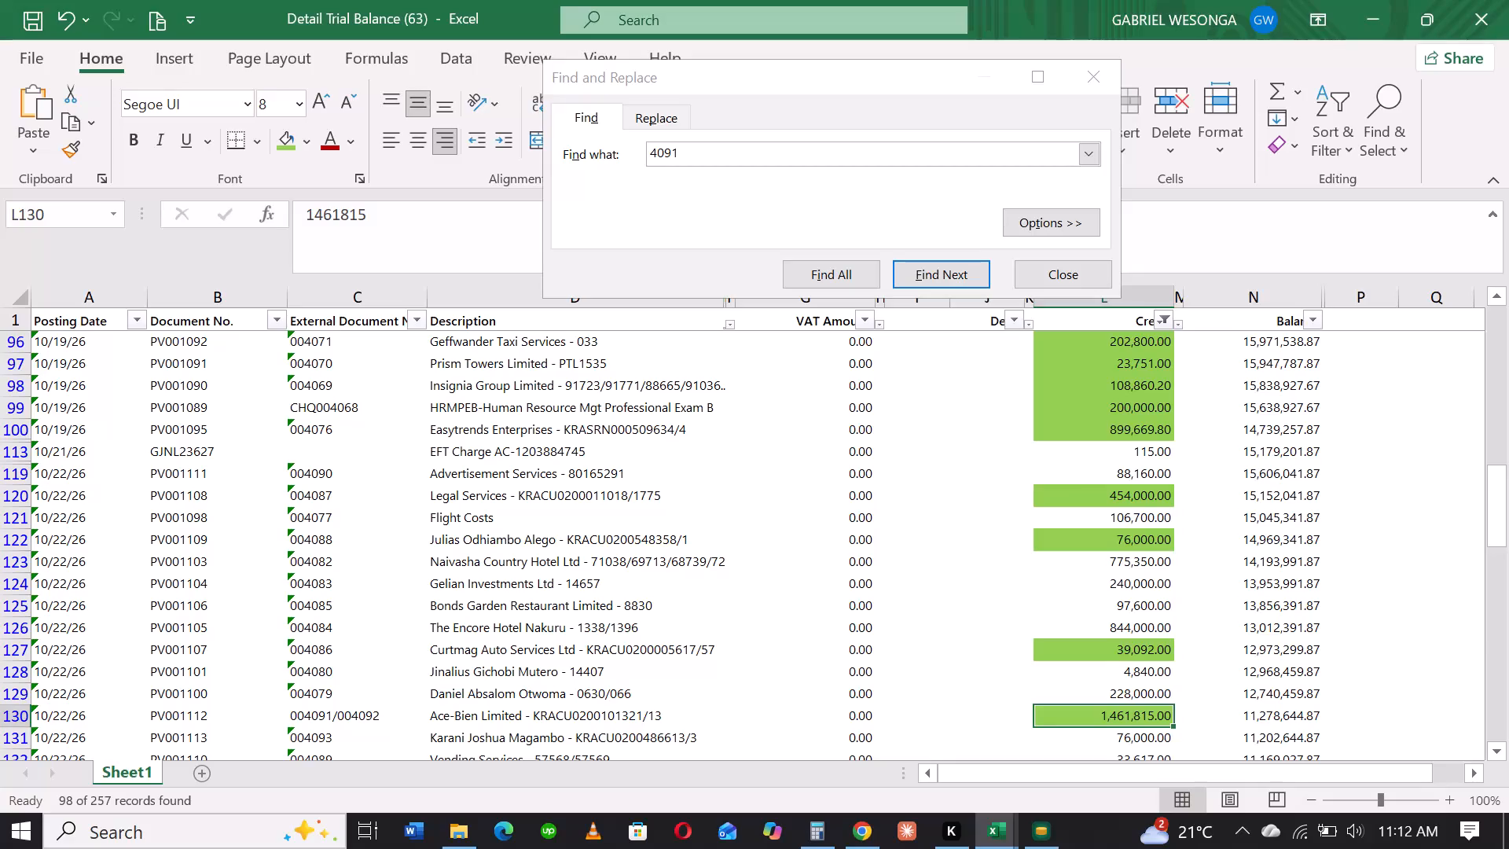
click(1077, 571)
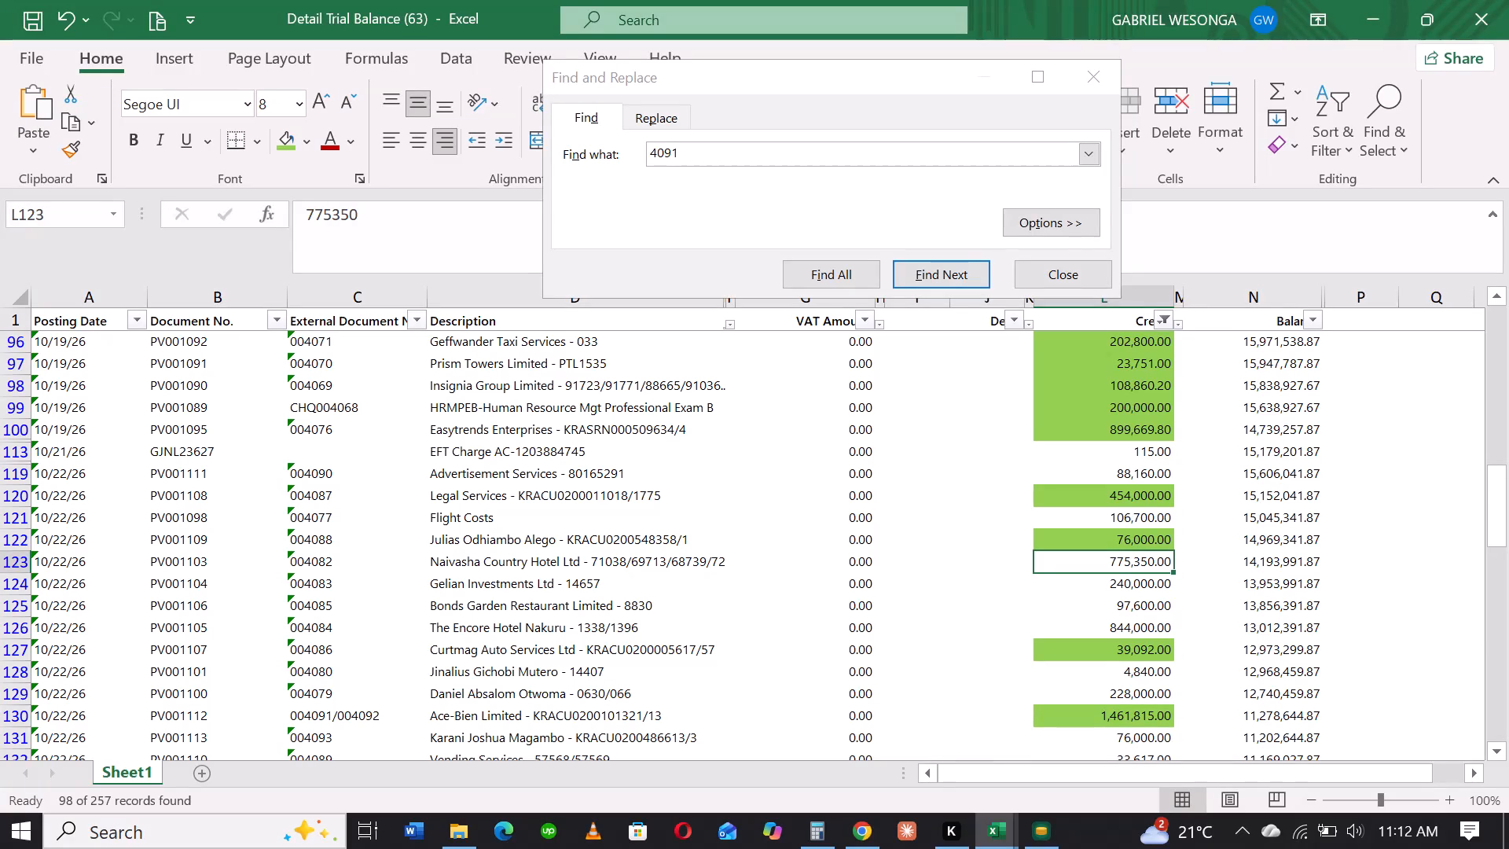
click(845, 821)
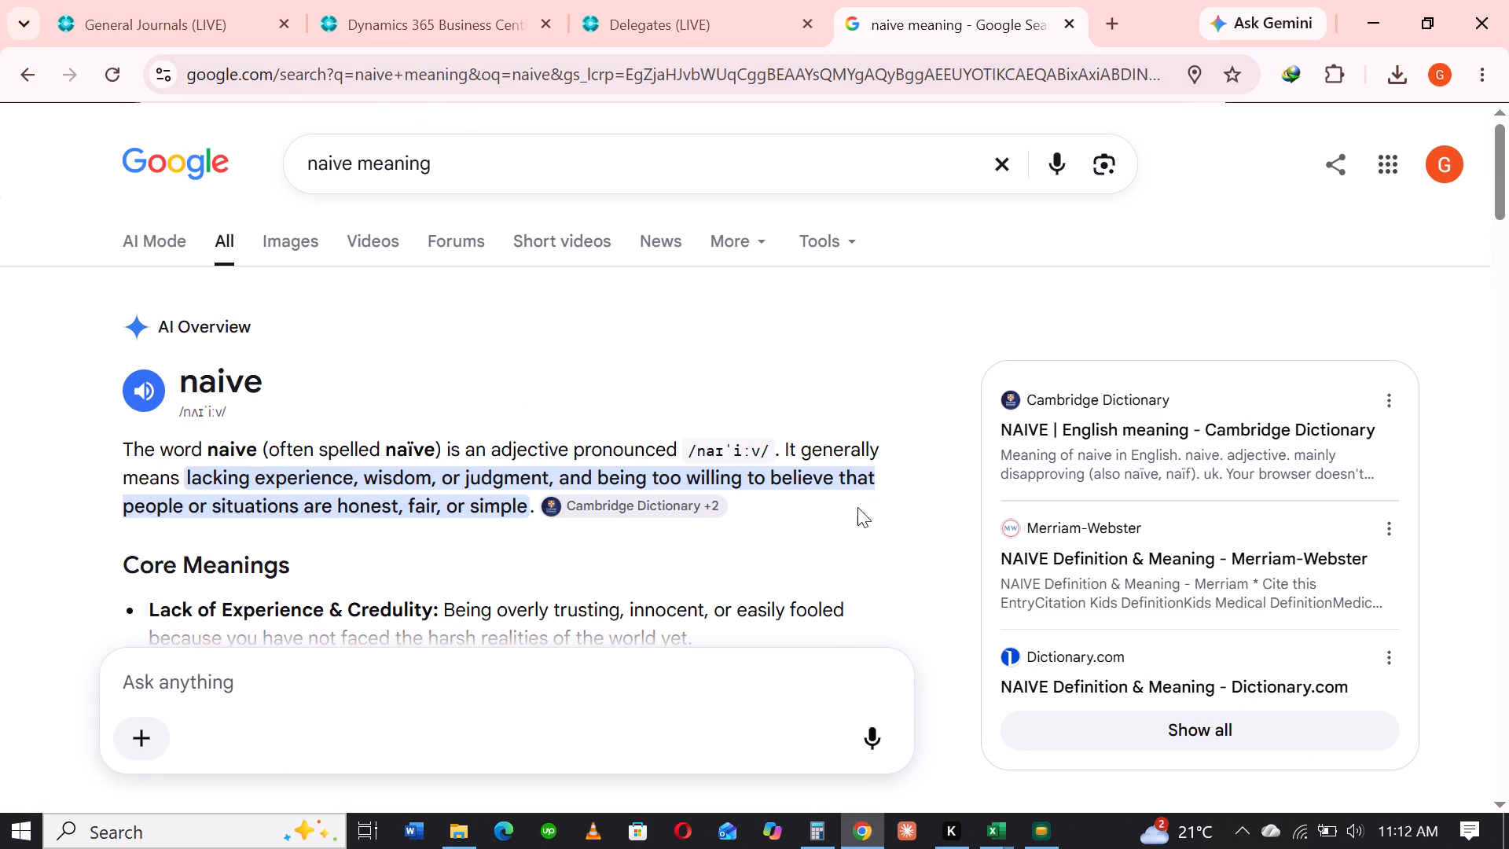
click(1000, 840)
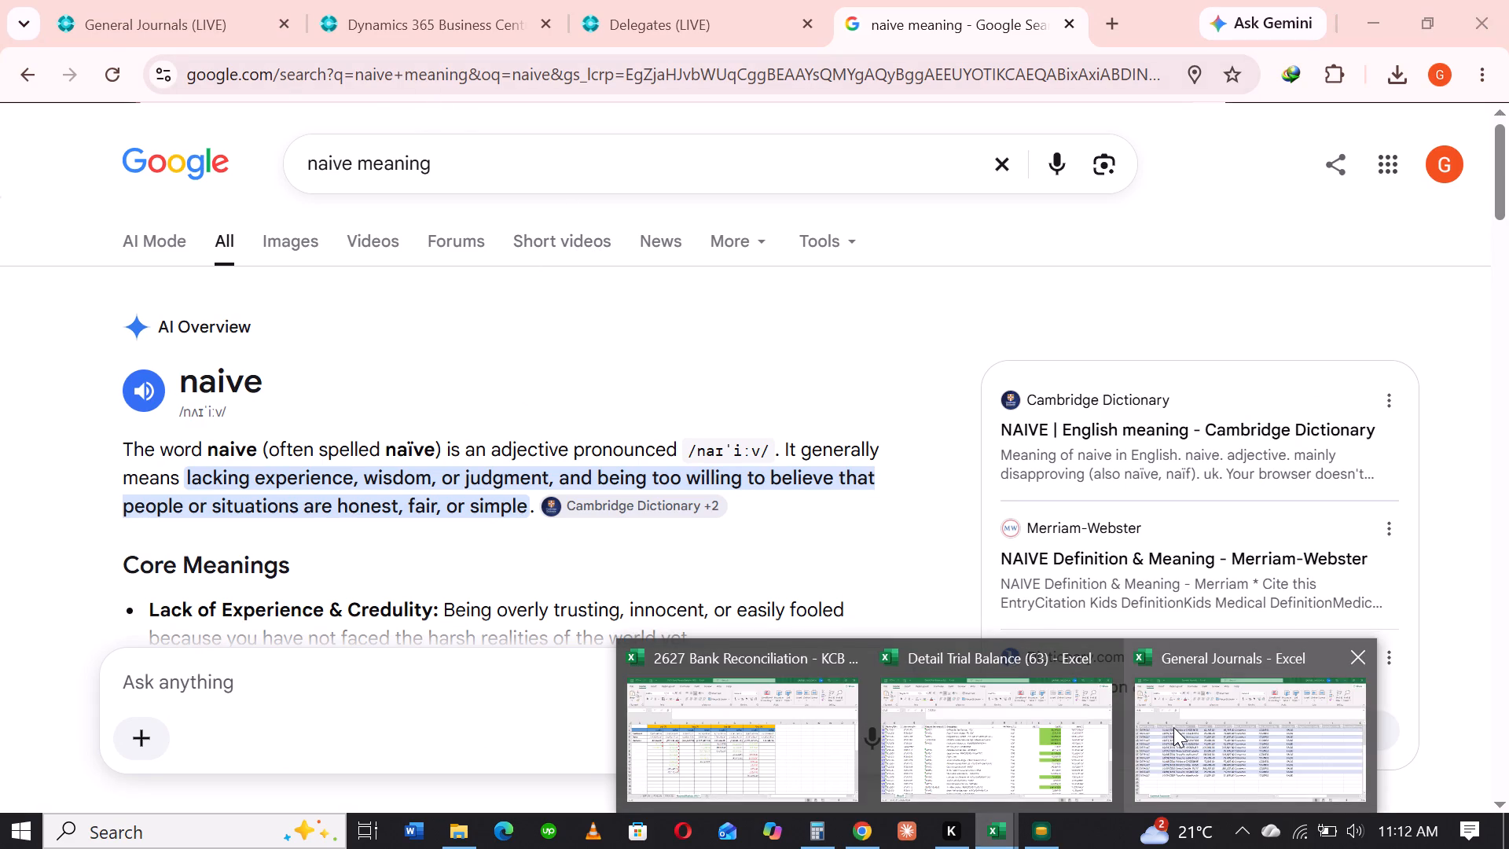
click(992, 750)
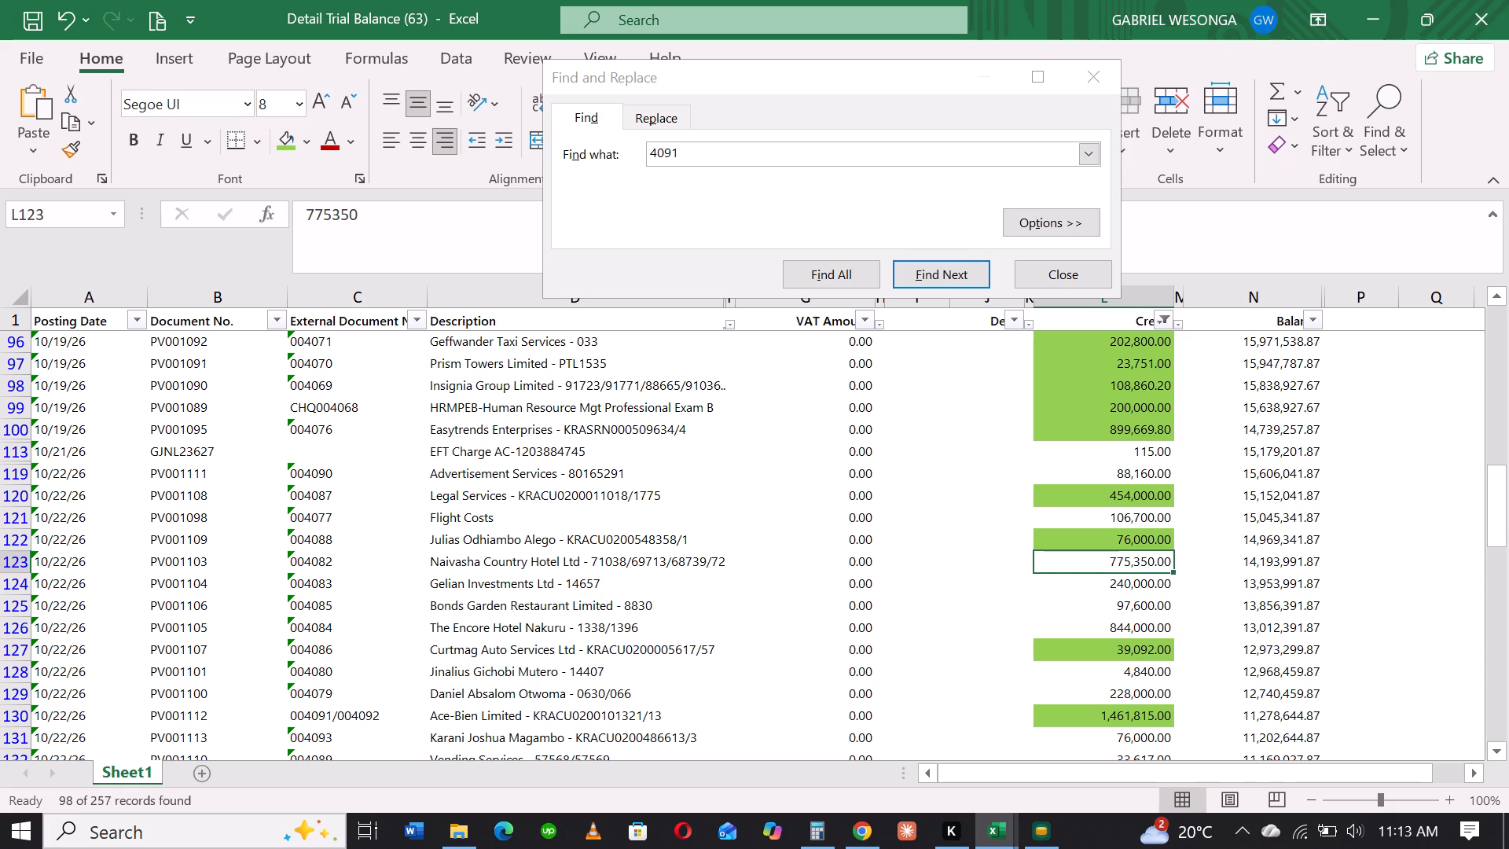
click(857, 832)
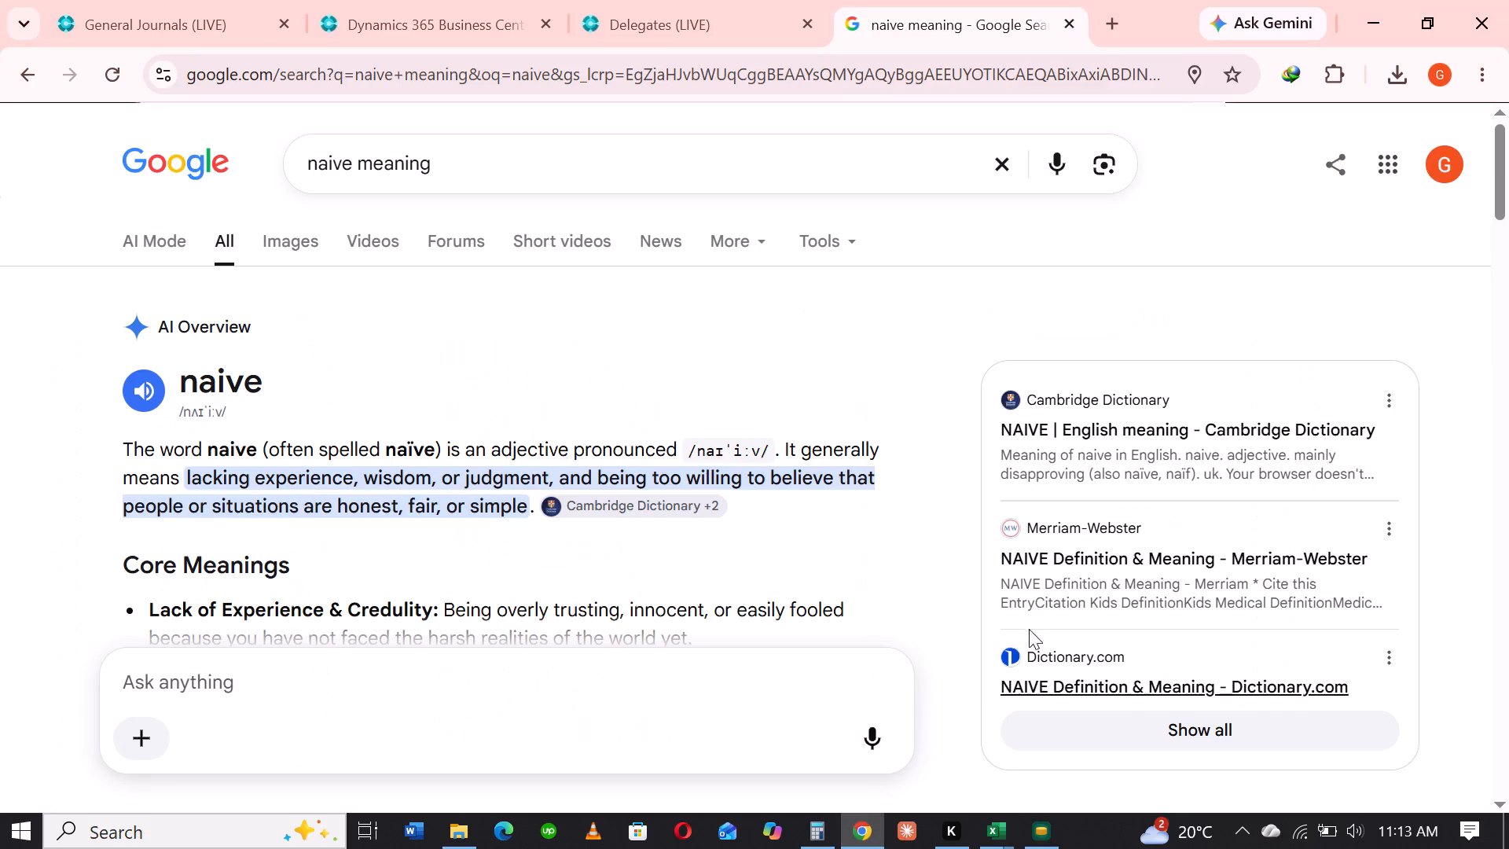
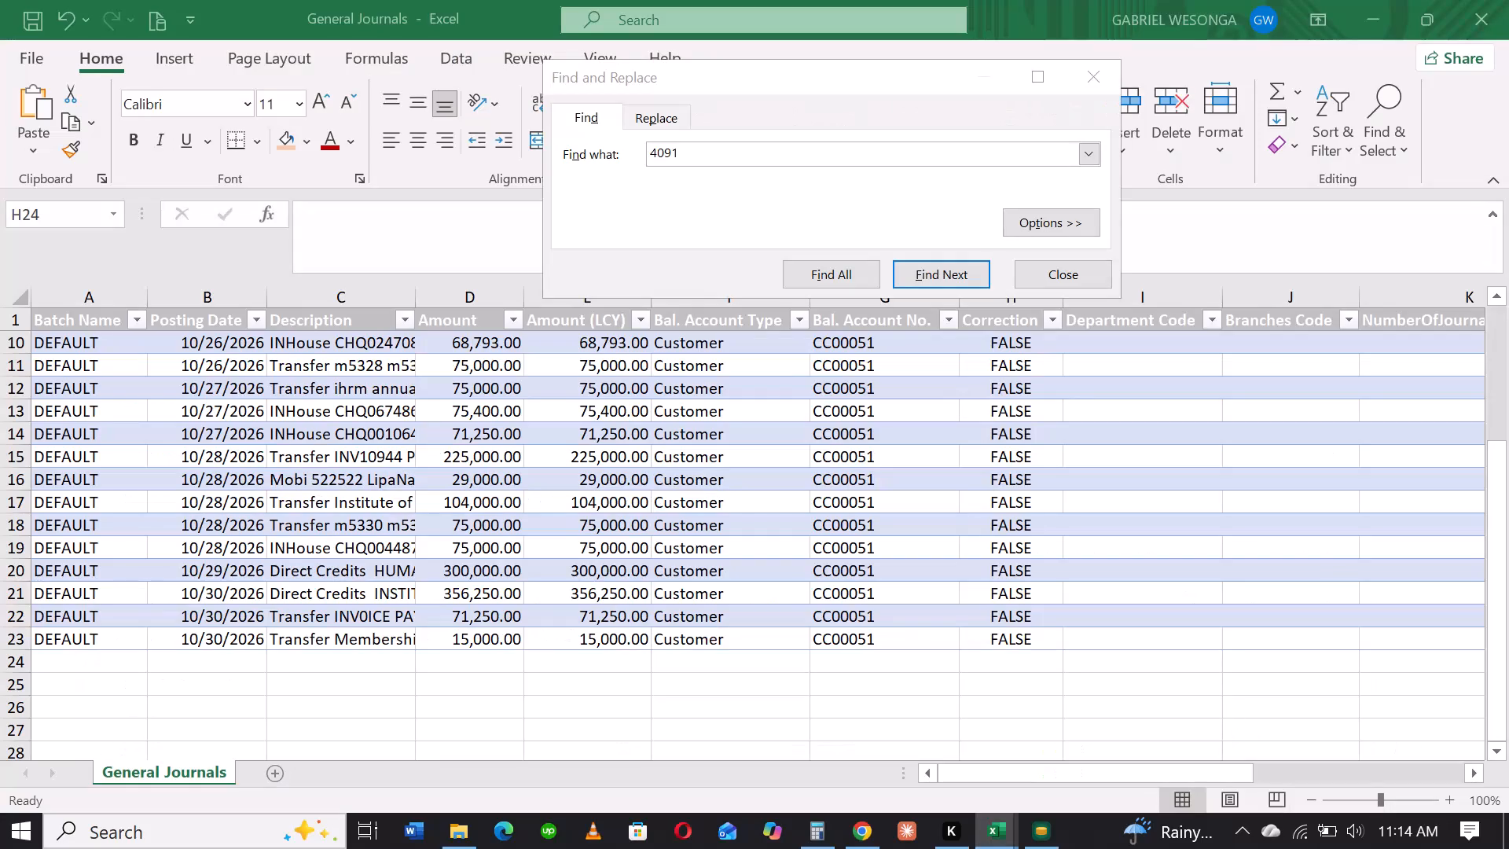
Close the search in General Journals, switch to Chrome, and refresh the paused Delegates page in Business Central.
click(1039, 264)
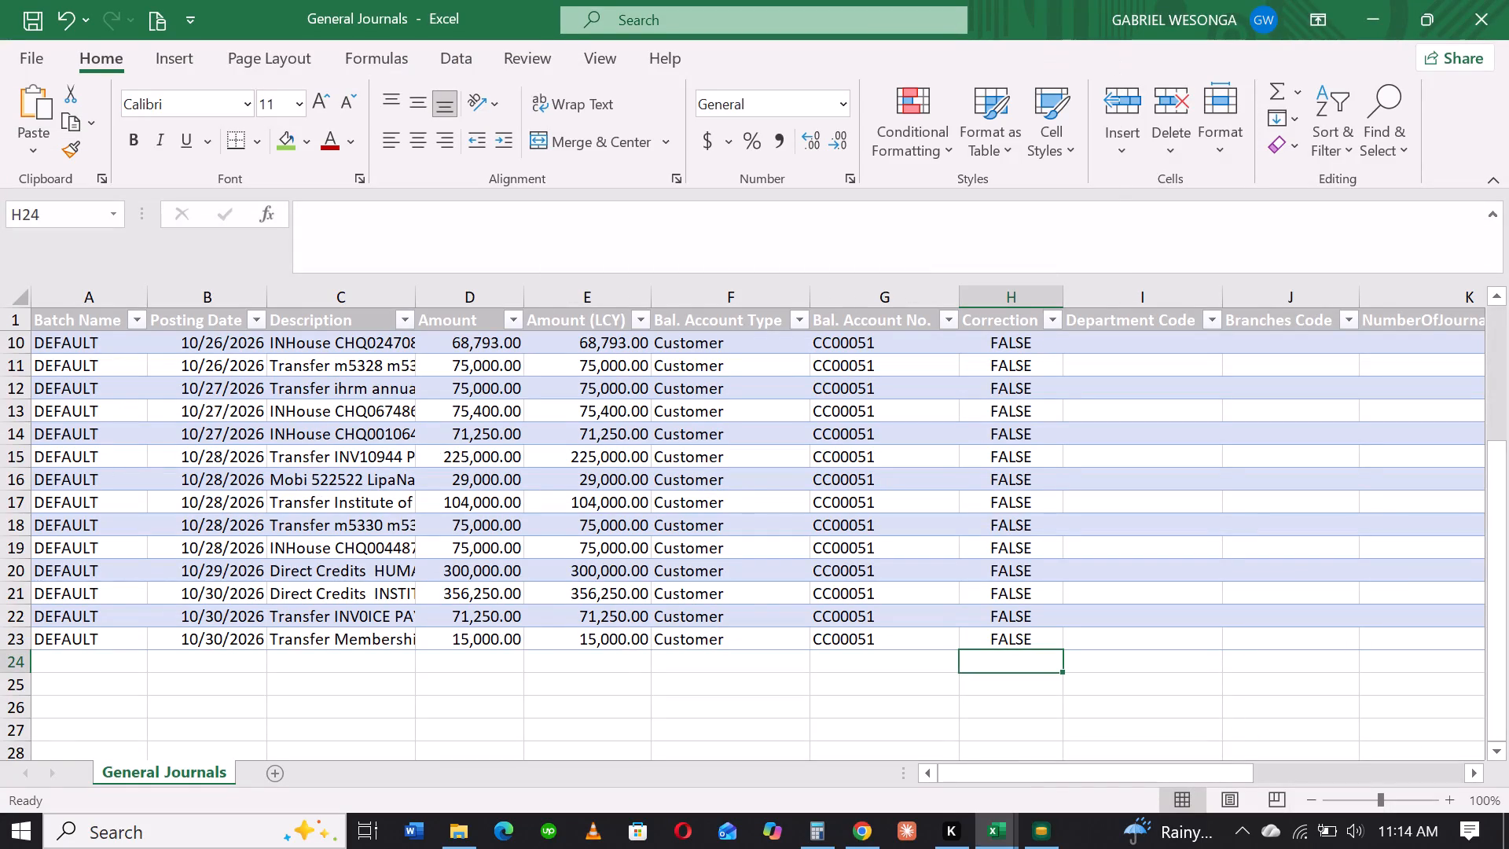
click(872, 823)
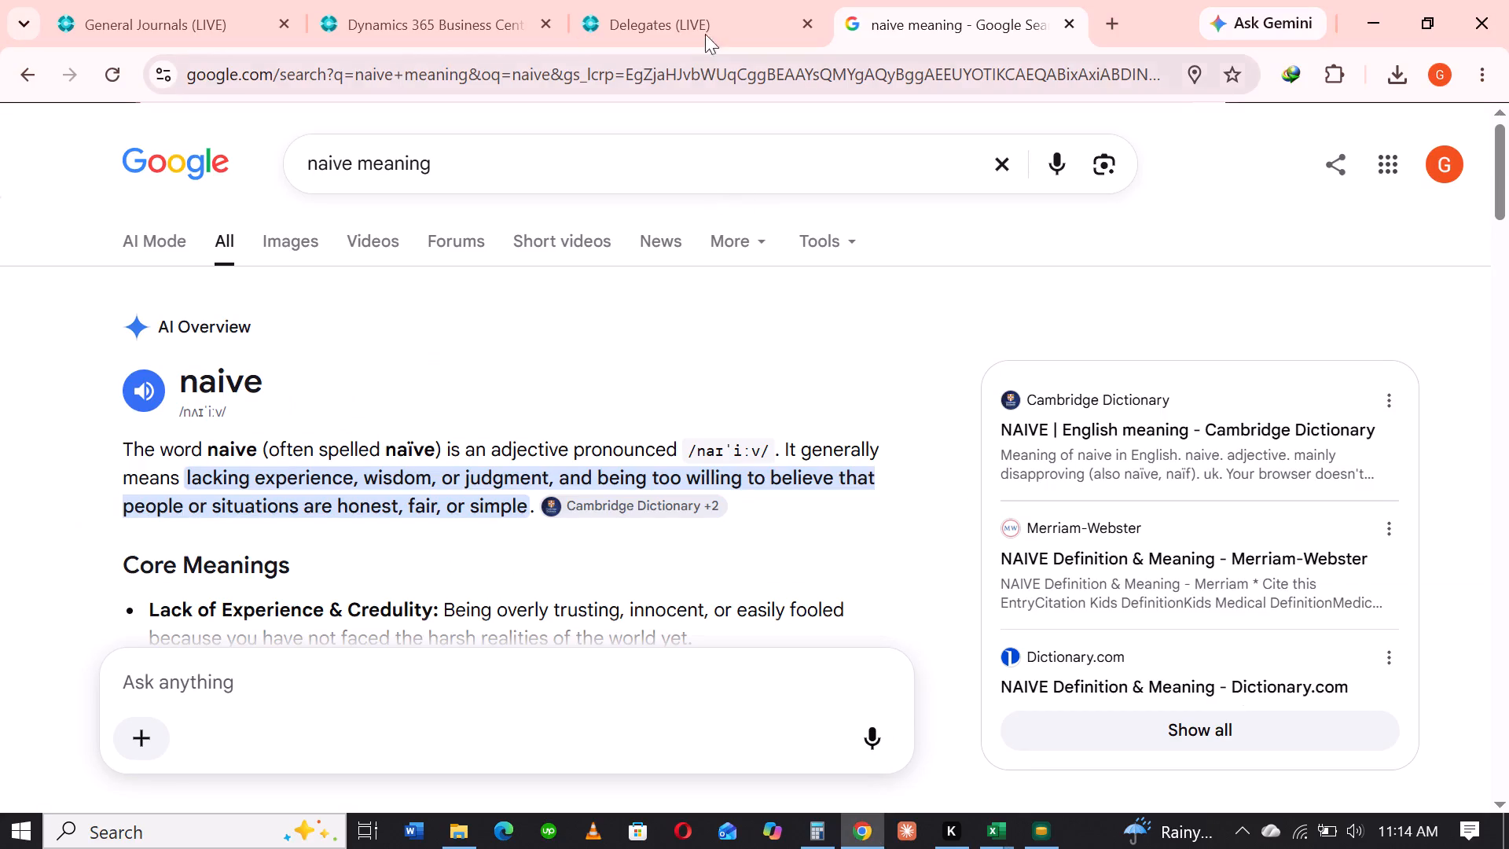
click(722, 9)
click(906, 494)
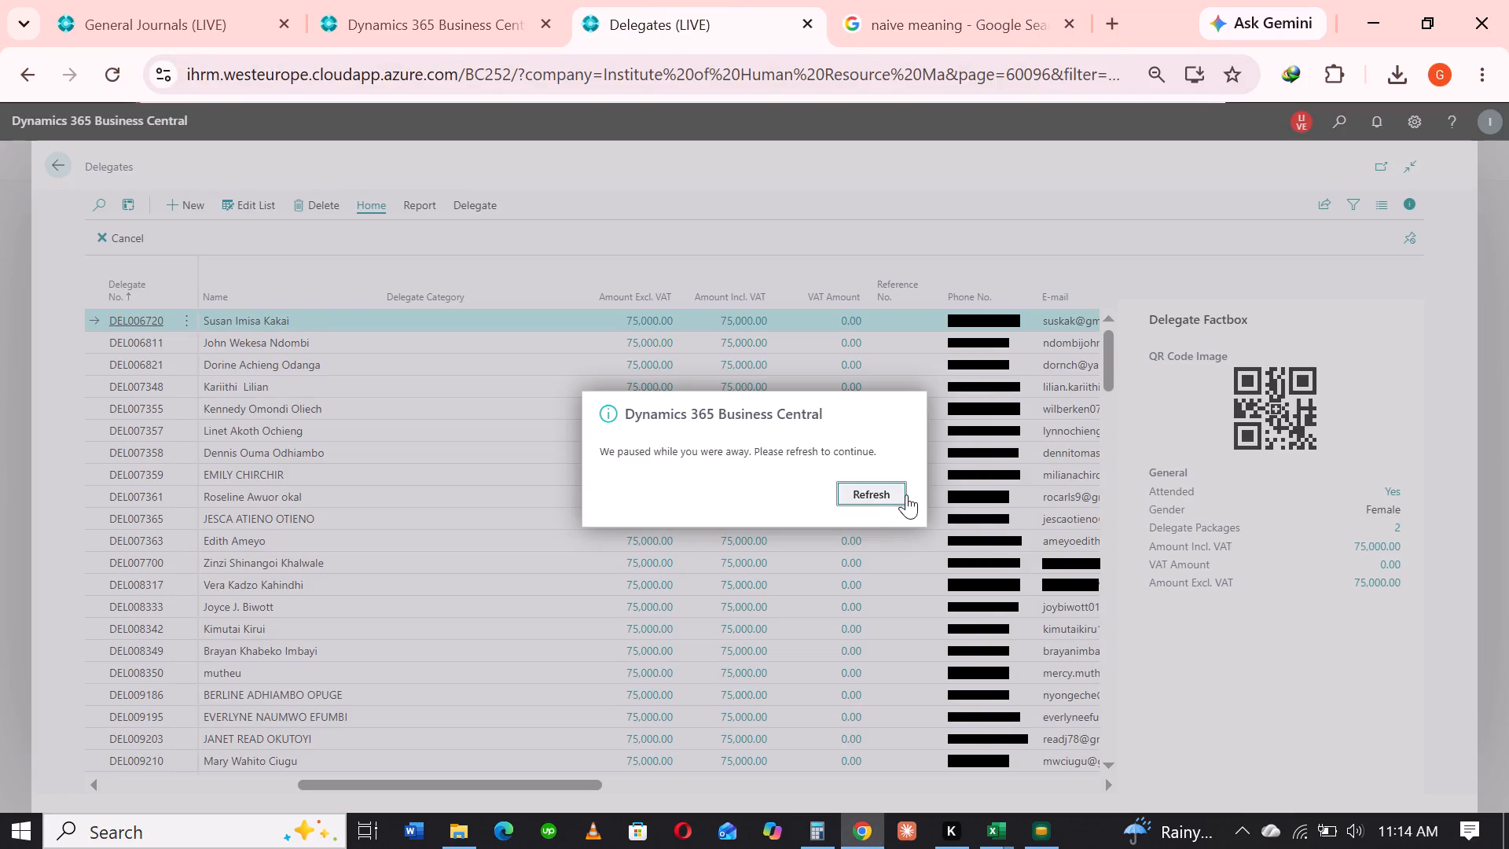
Switch to the Detail Trial Balance (63) workbook in Excel, find document 4083, and fill its credit amount green.
click(995, 831)
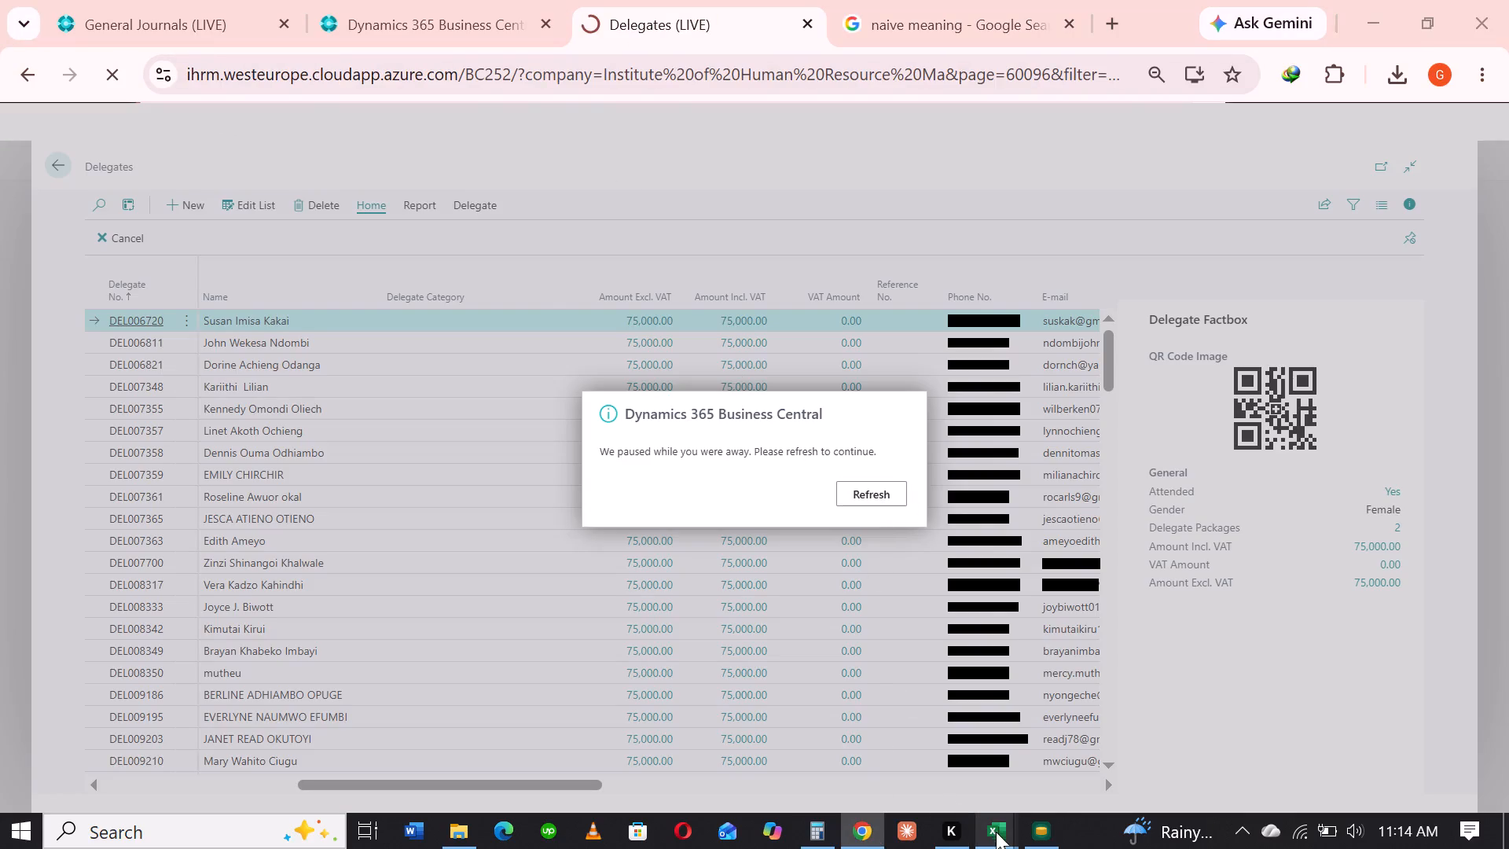
click(901, 749)
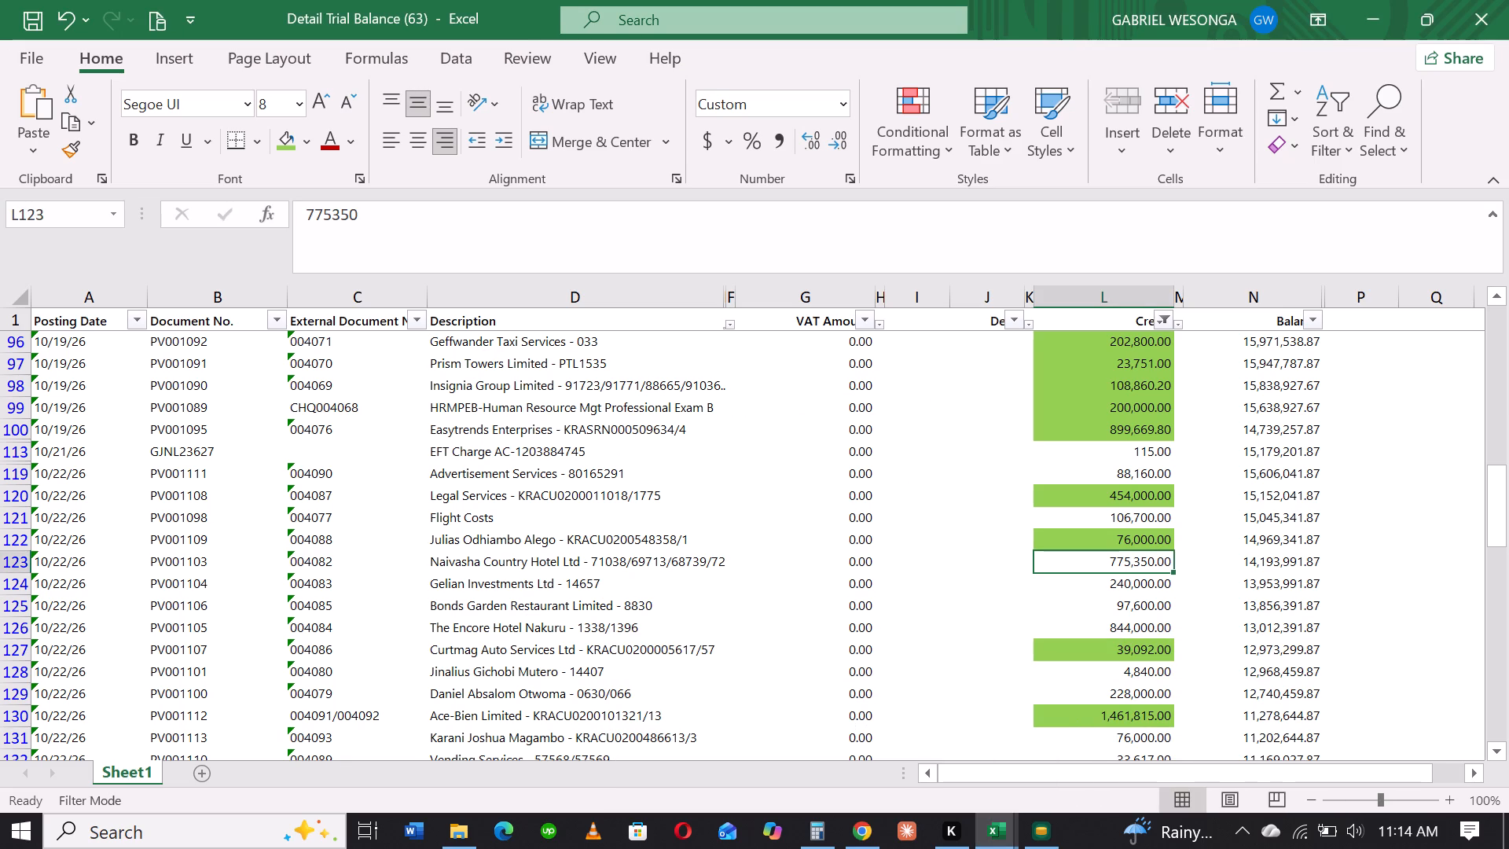
click(1142, 462)
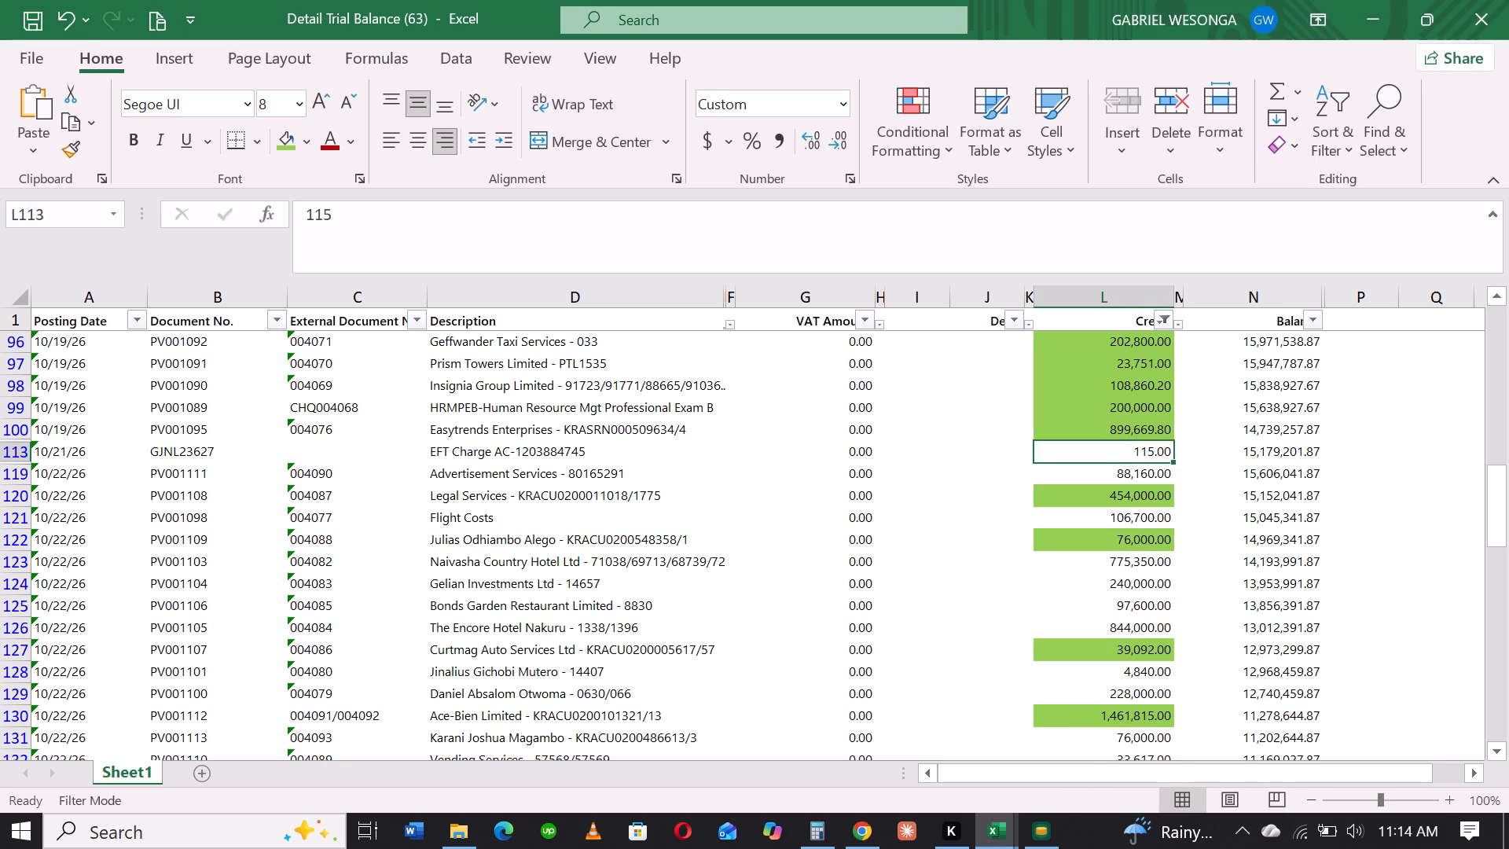
click(1100, 477)
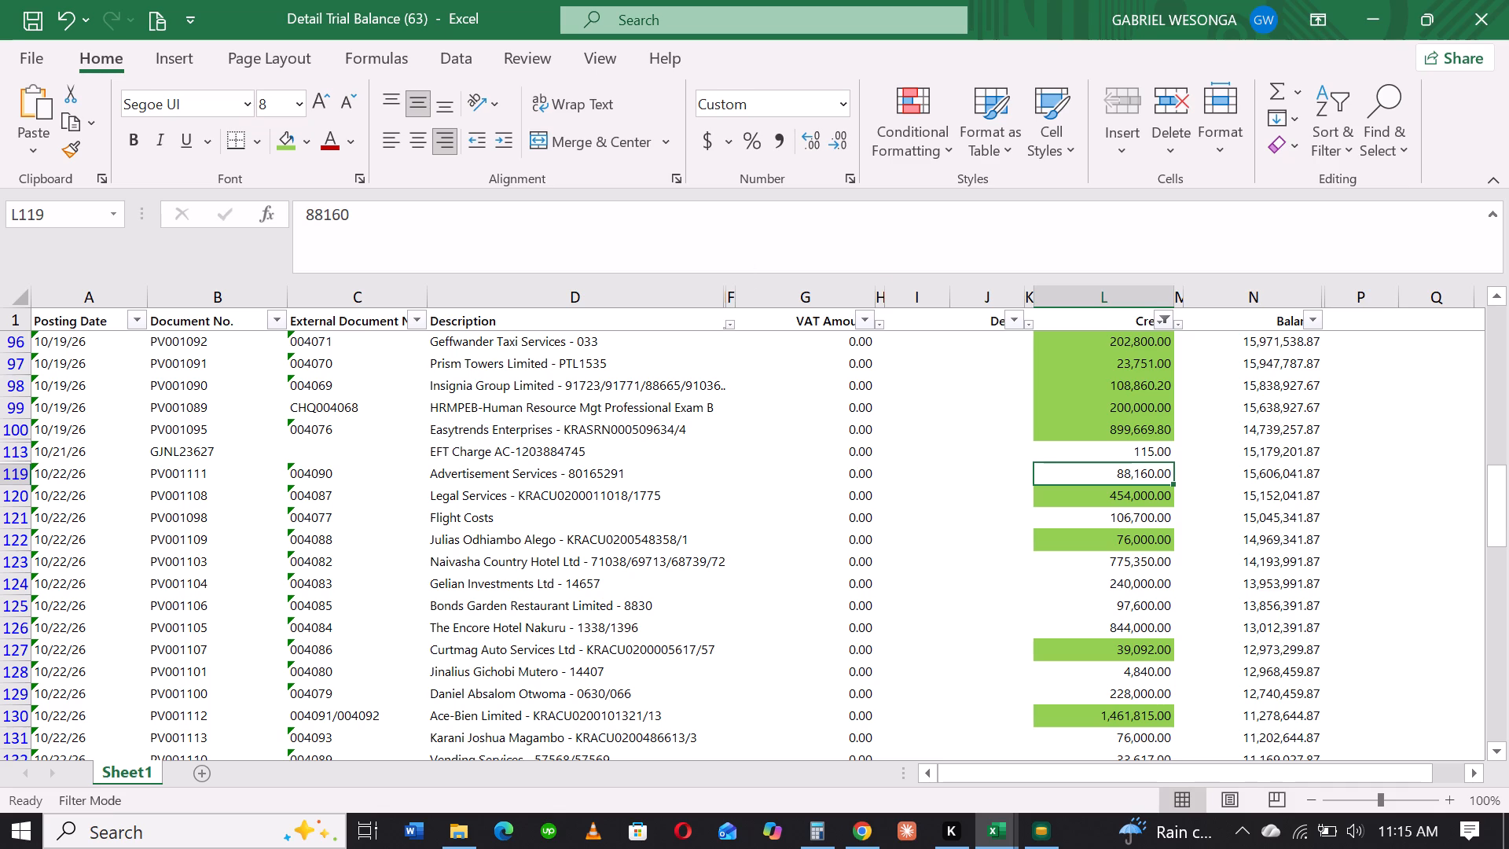
key(ctrl+f)
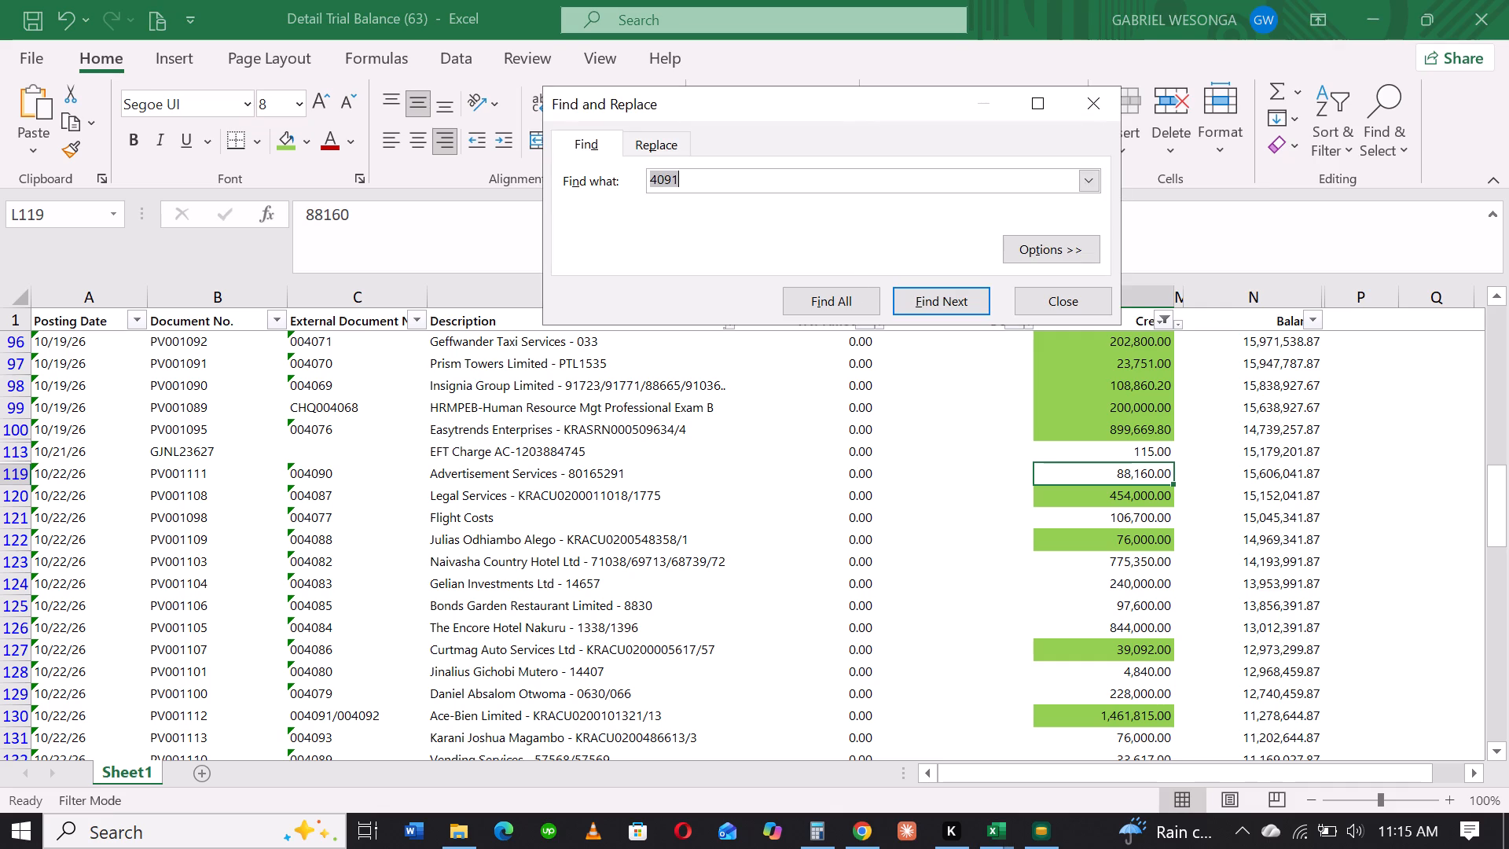
click(764, 182)
key(BackSpace)
key(BackSpace)
text(83)
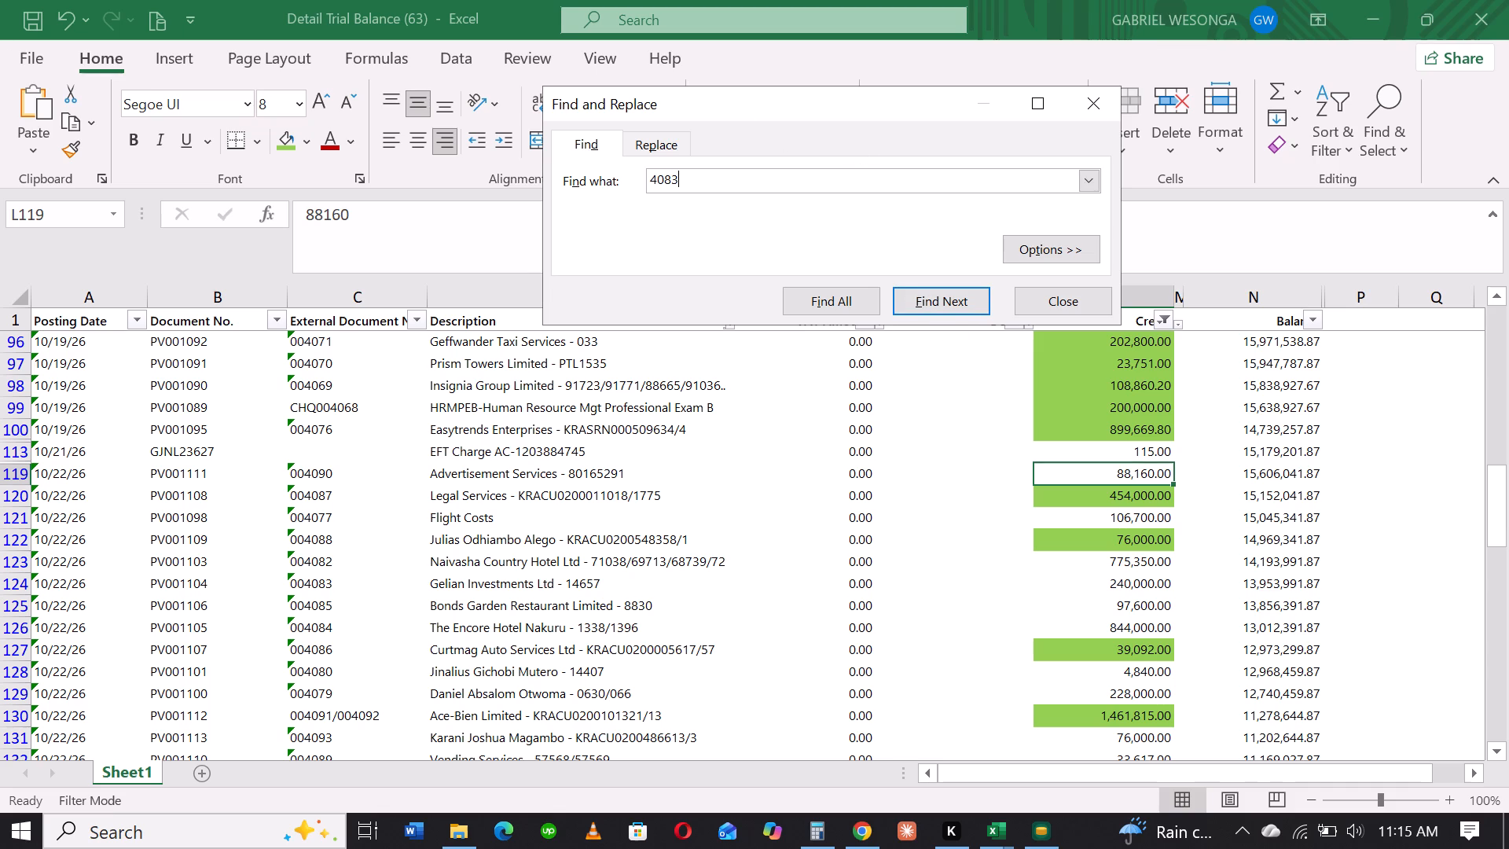
click(949, 311)
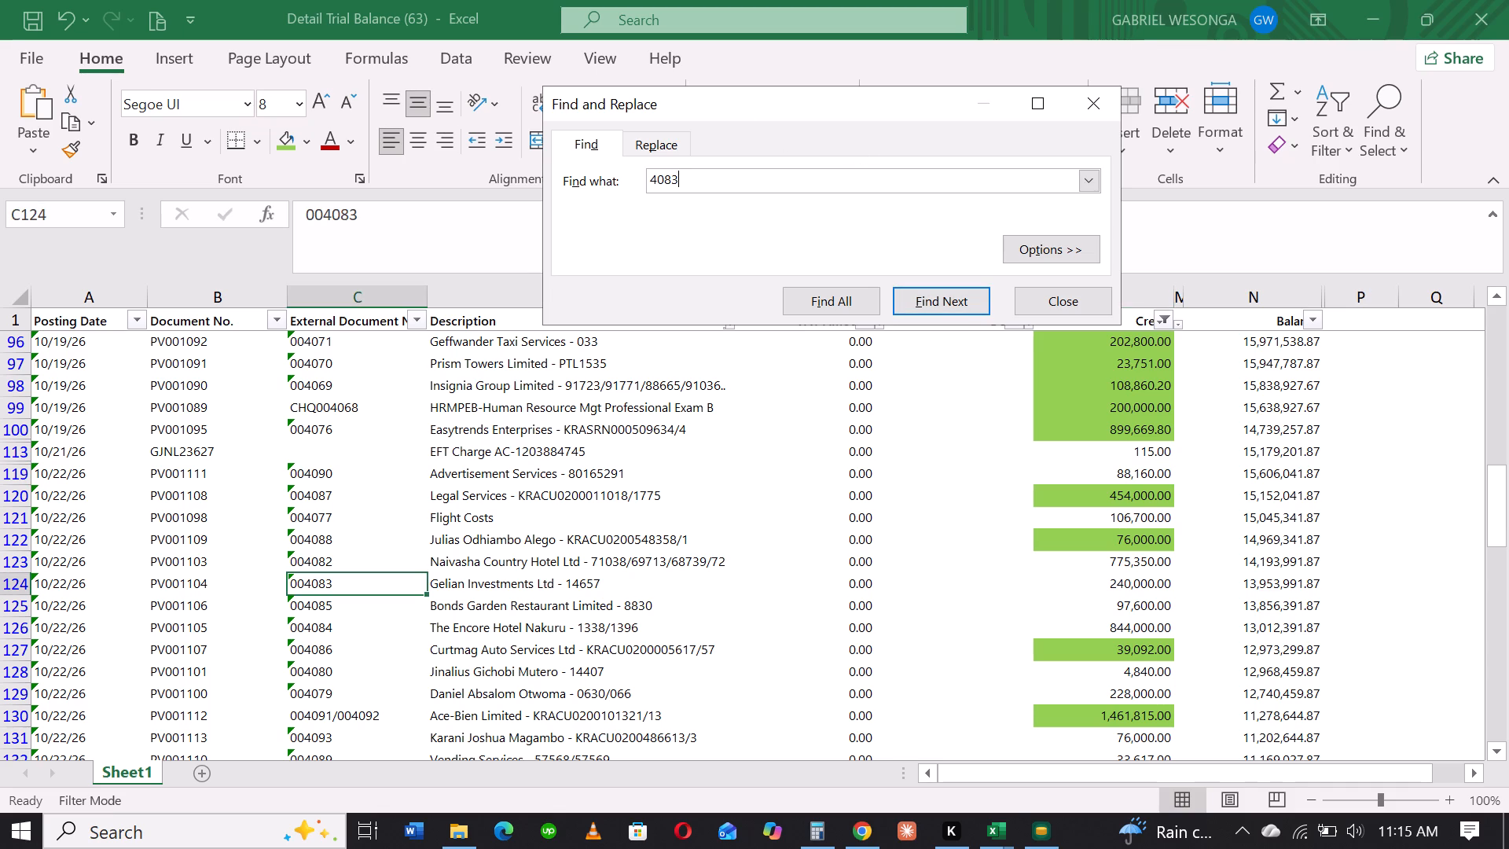
click(1116, 589)
click(288, 141)
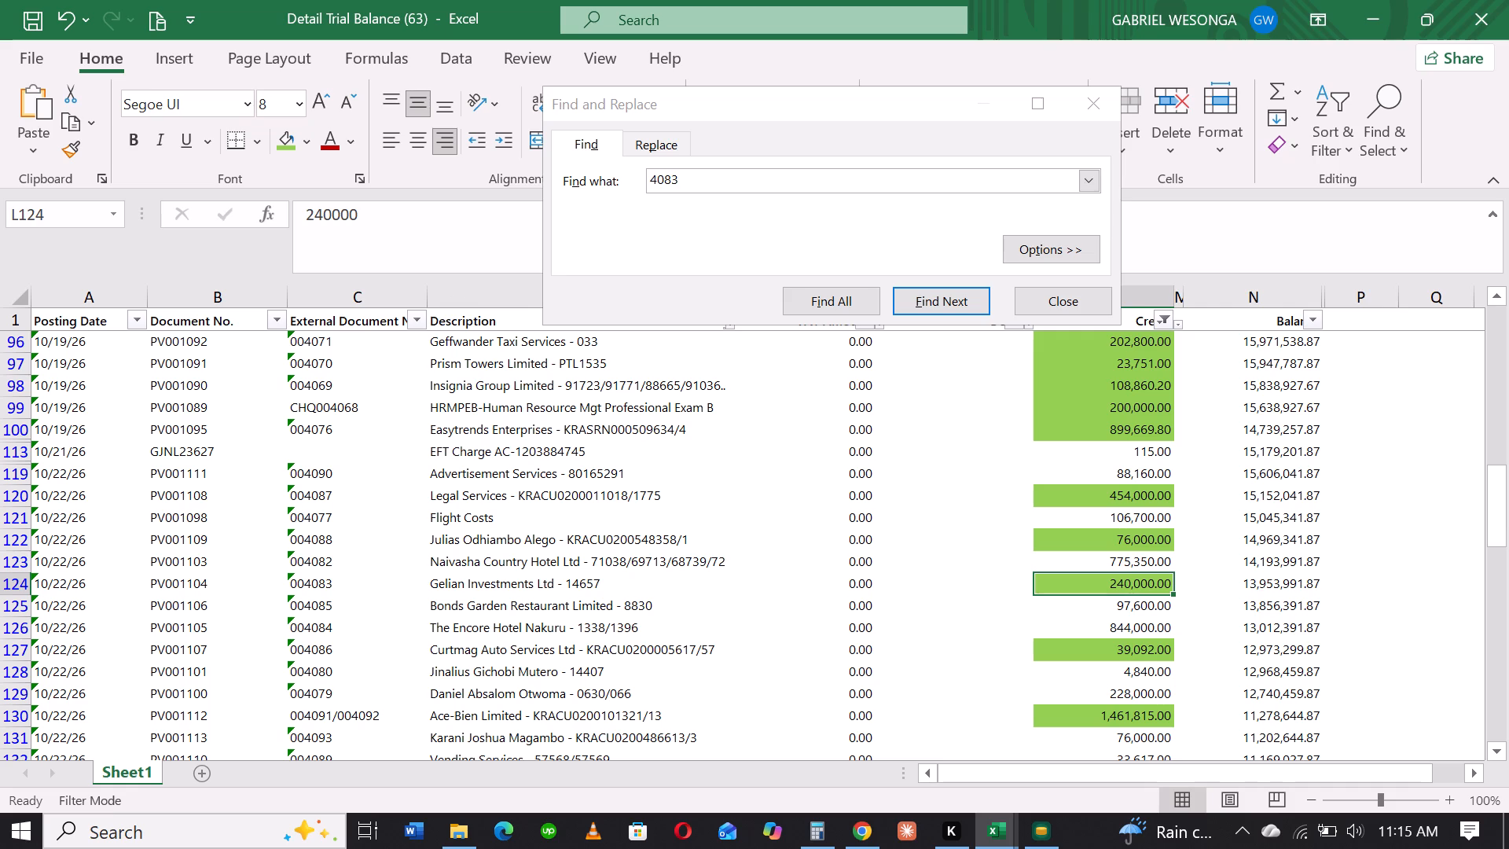
Find document 4067 in the trial balance and fill its credit amount green.
click(700, 176)
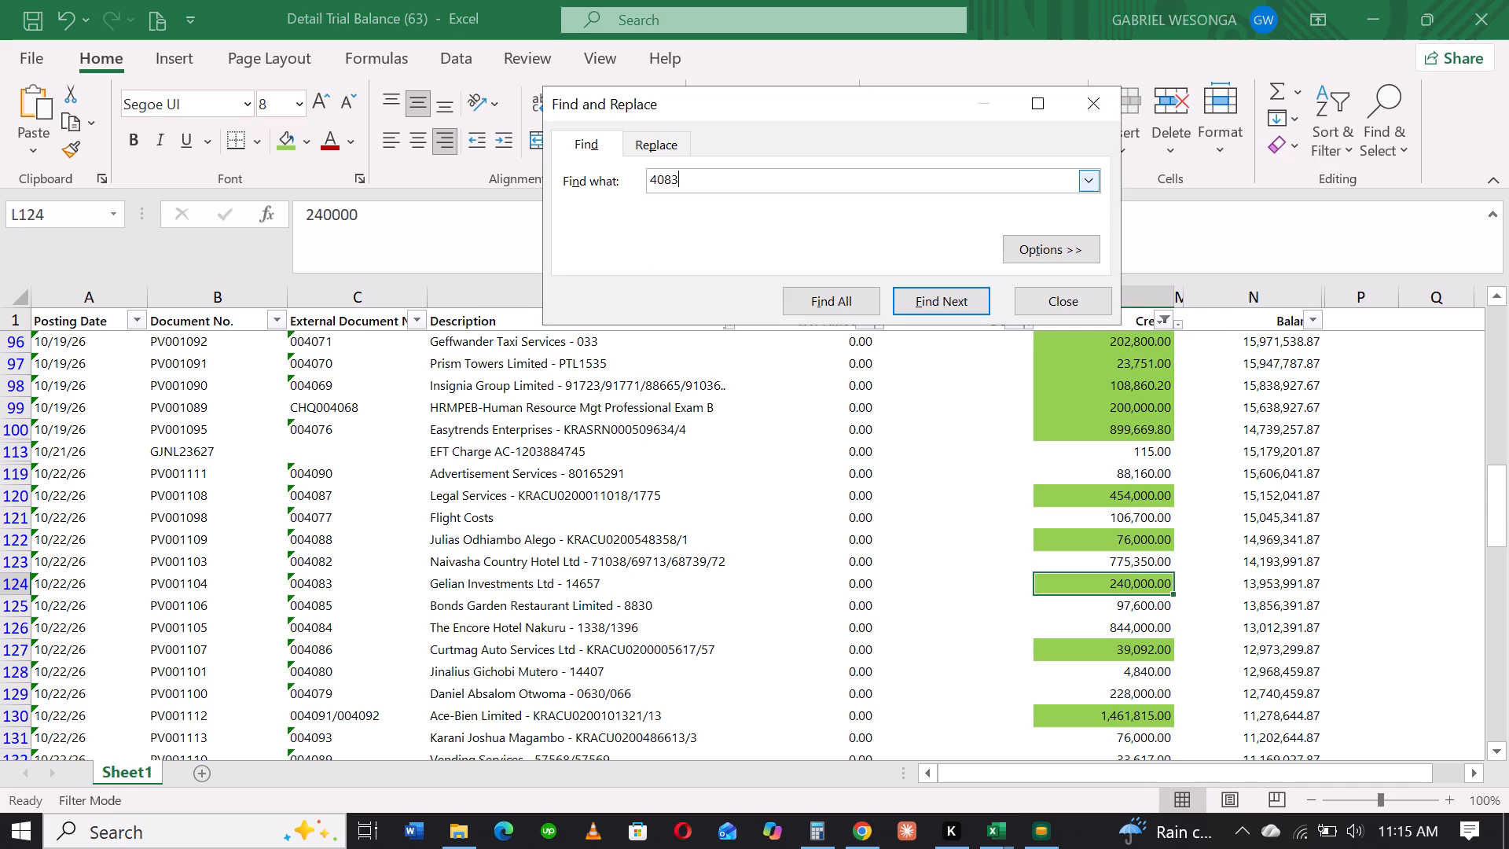
key(BackSpace)
key(BackSpace)
text(67)
click(922, 294)
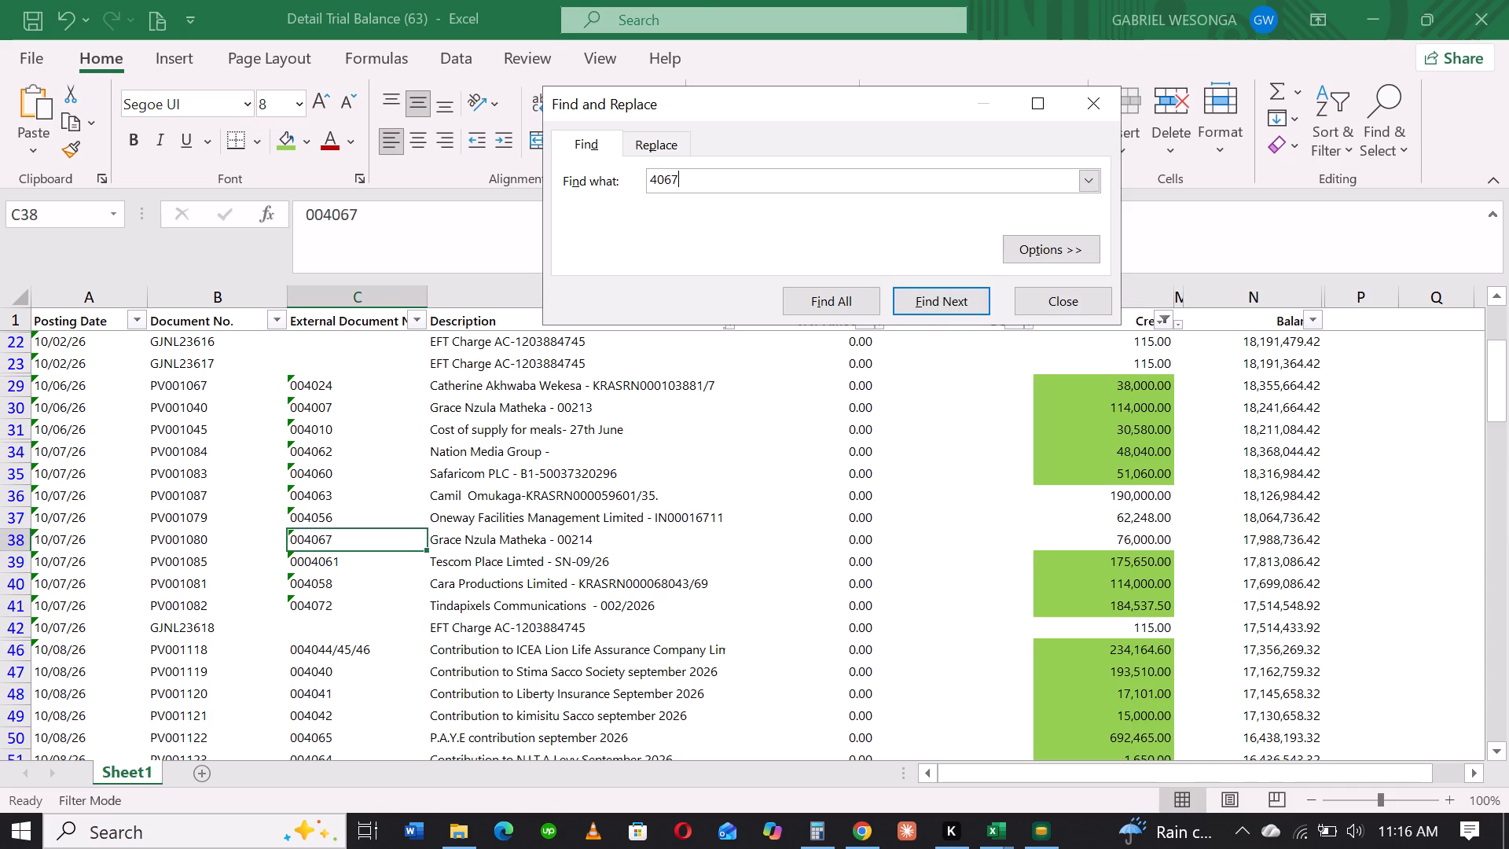
click(1104, 542)
click(291, 145)
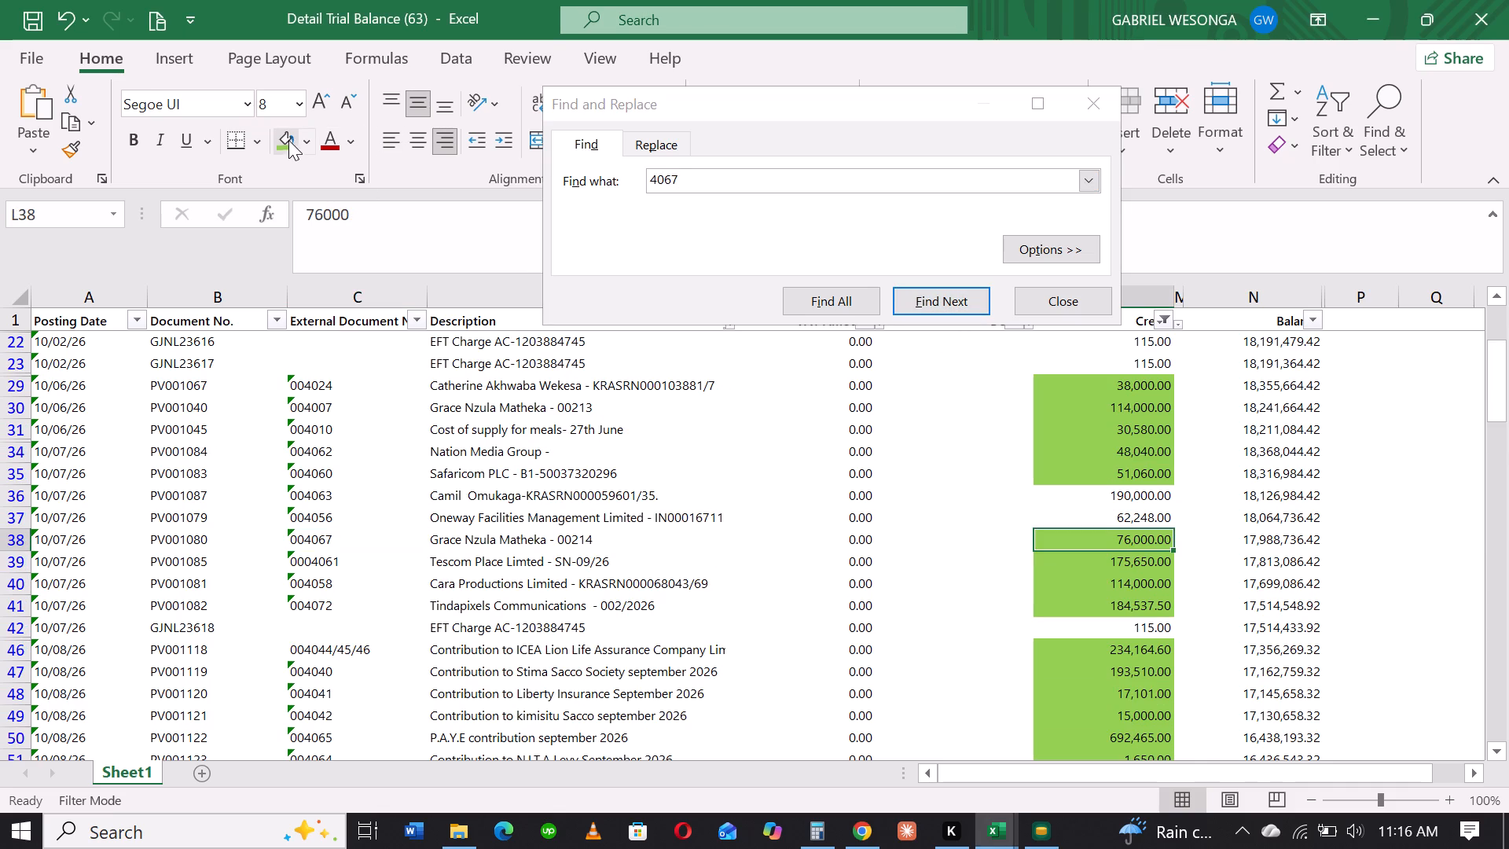
Find document 4090, the Advertisement Services payment, and fill its credit amount green.
click(729, 191)
key(BackSpace)
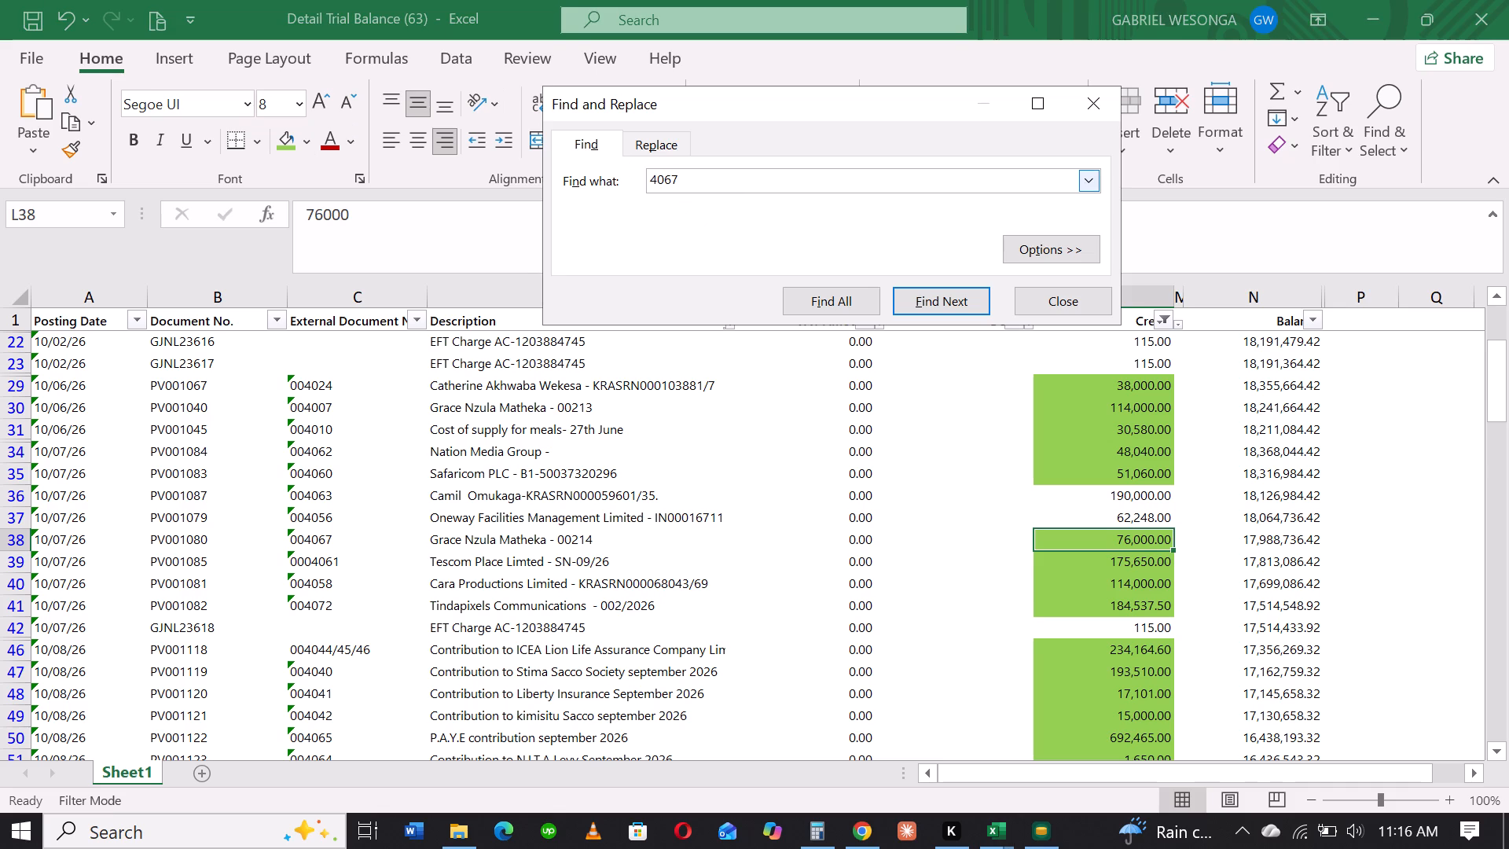
key(BackSpace)
text(90)
click(952, 290)
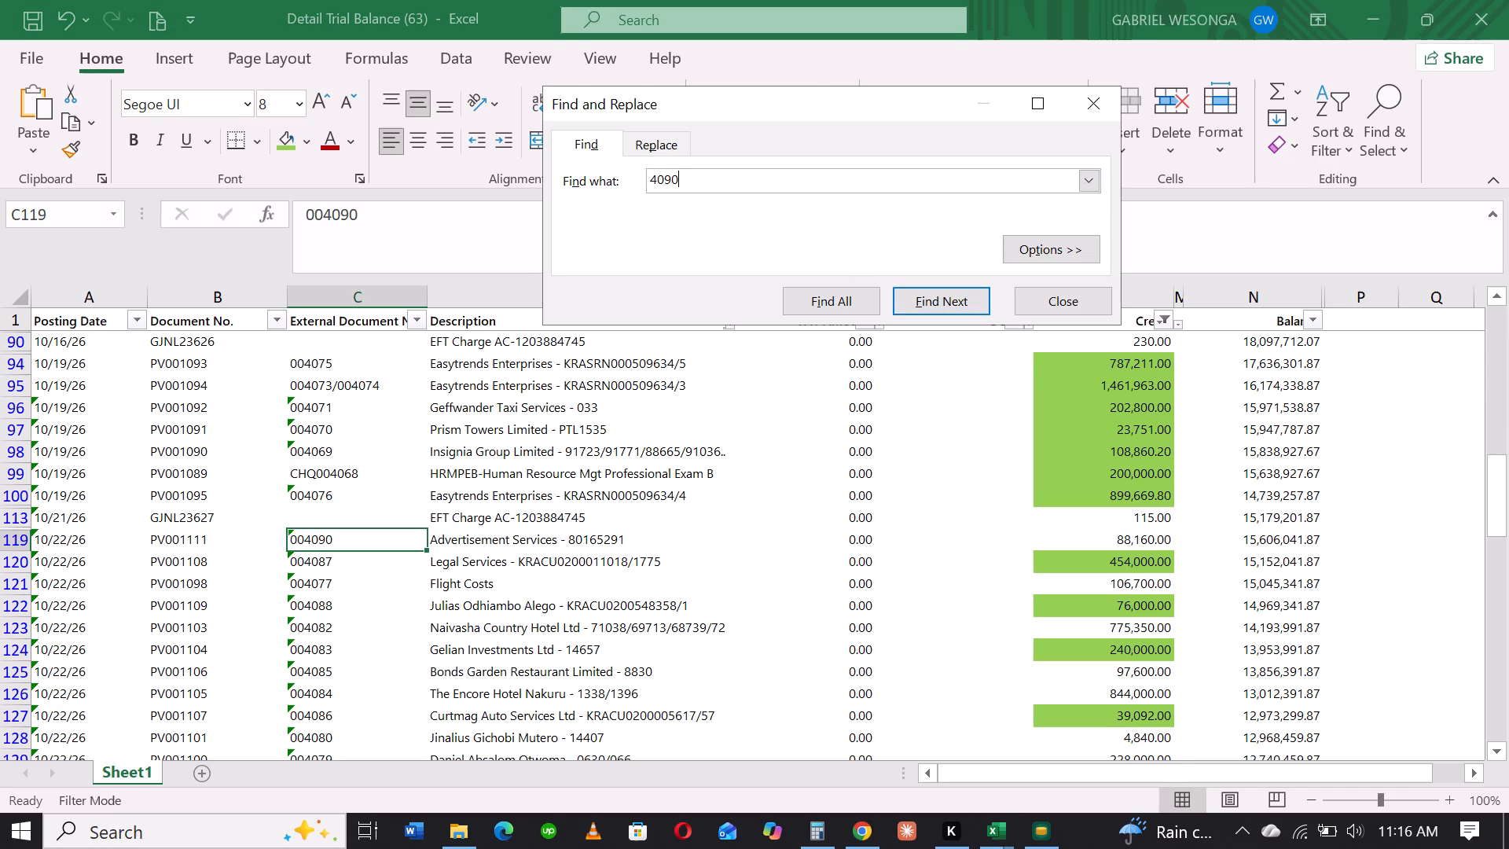
click(1108, 538)
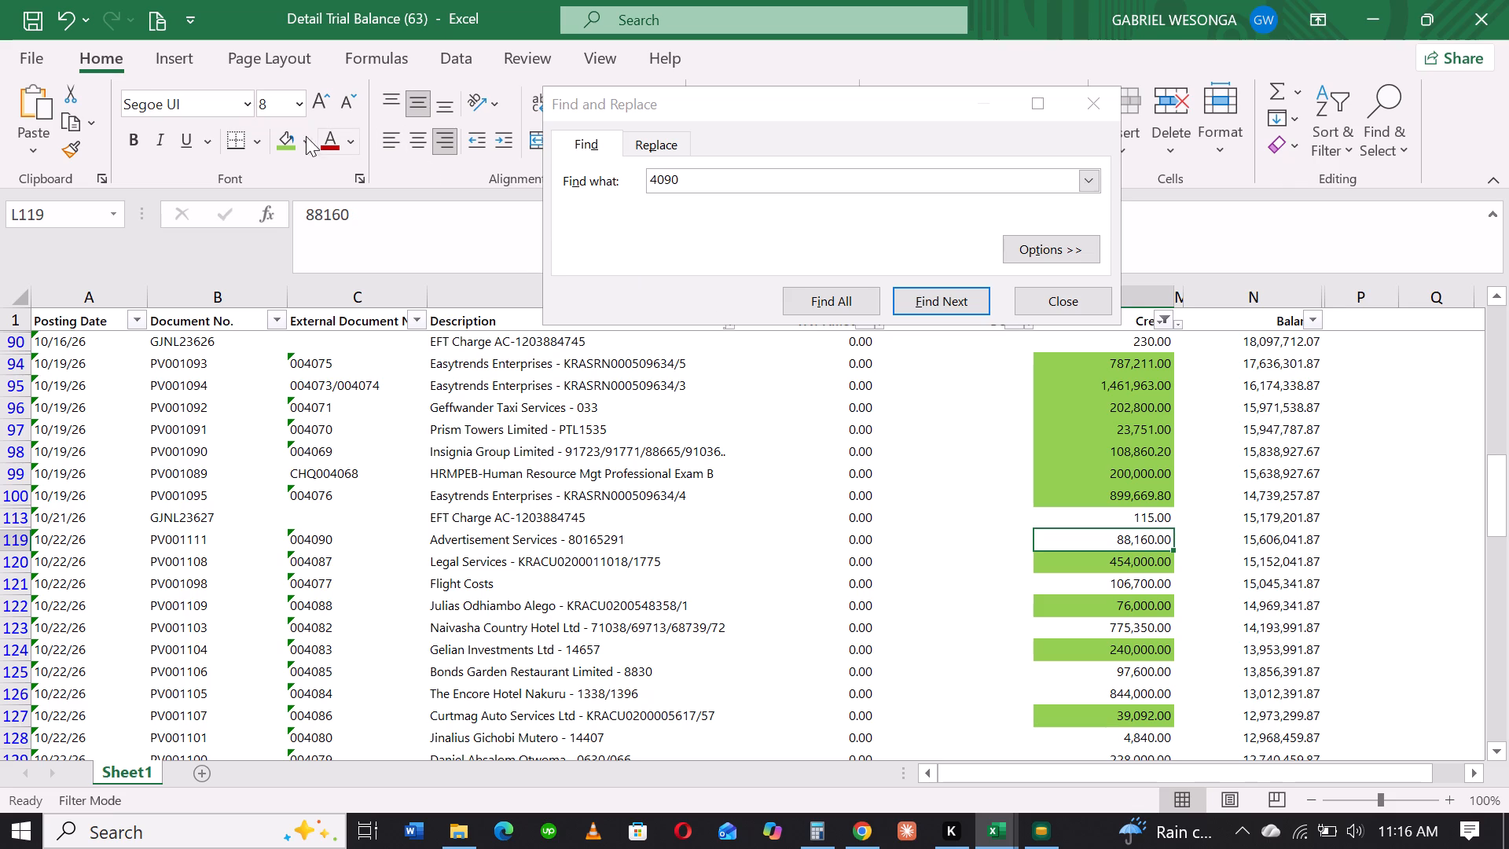
click(281, 145)
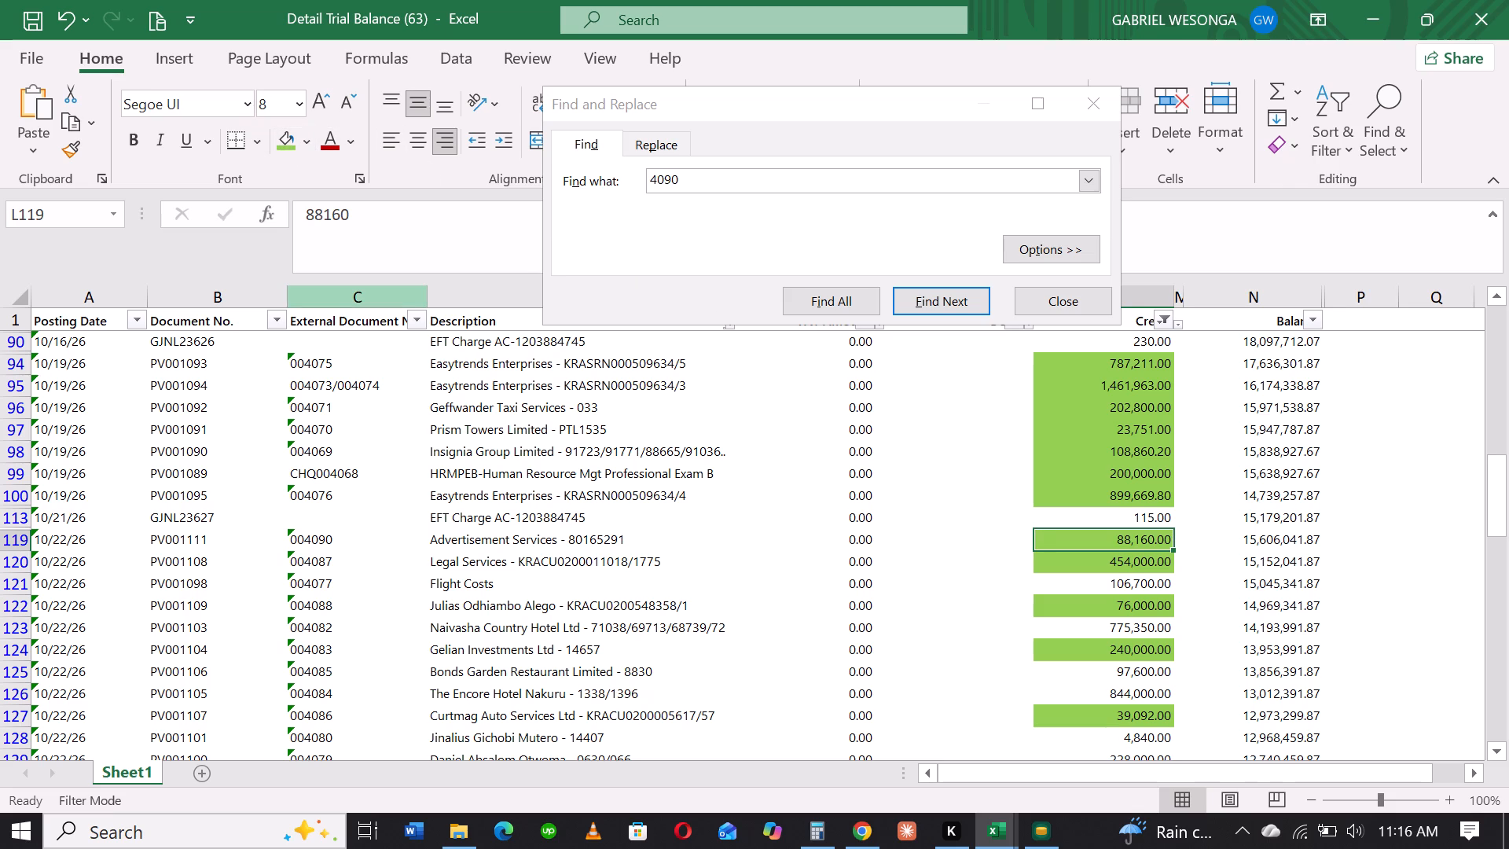
Fill the credit amount of the Flight Costs payment, document 004077, green.
click(1146, 580)
click(281, 136)
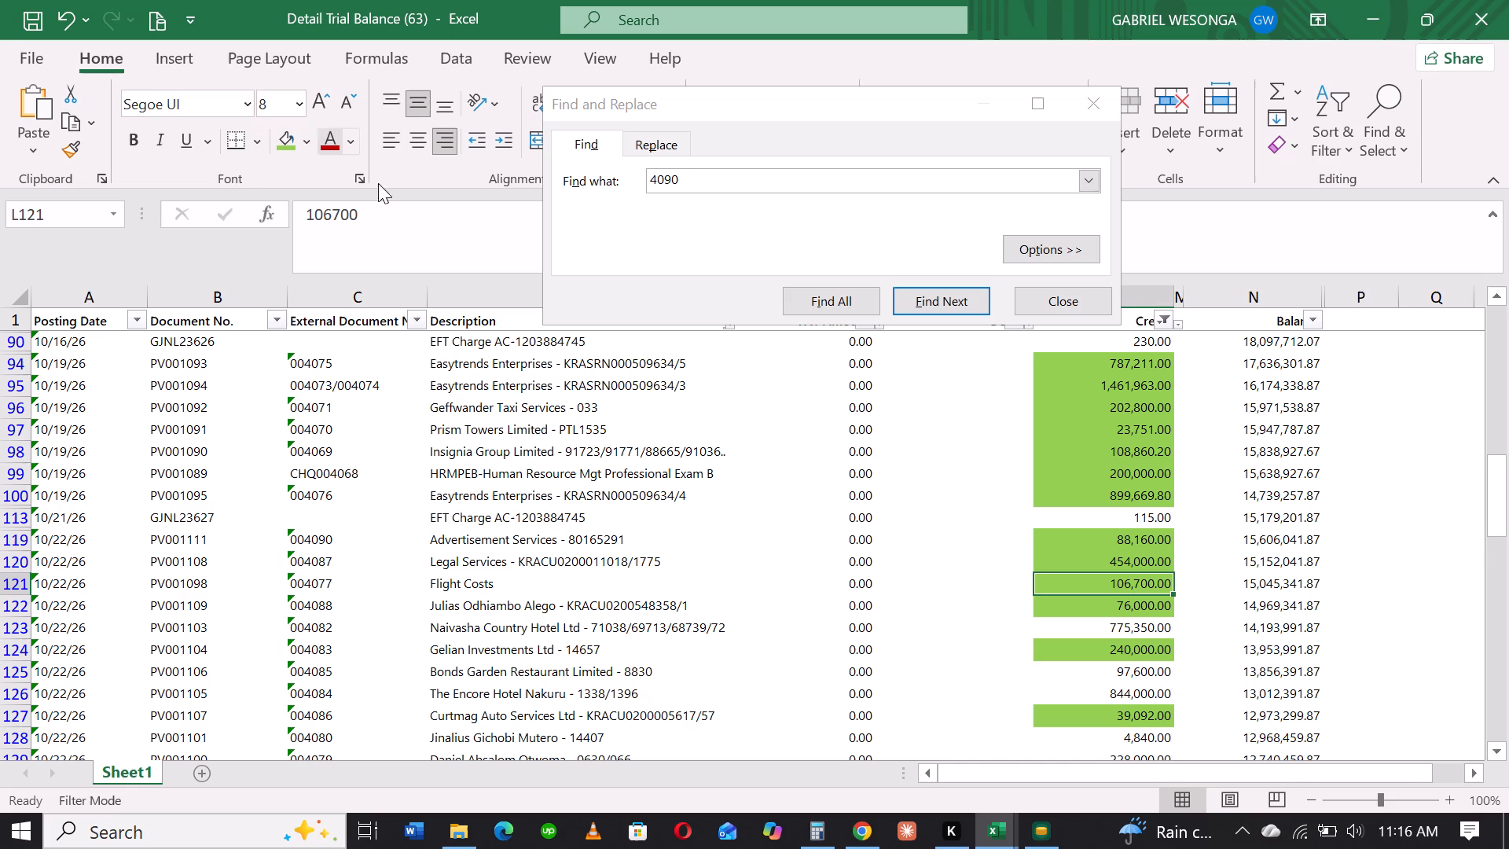
Find document 4063 in the trial balance and fill its credit amount green.
click(707, 177)
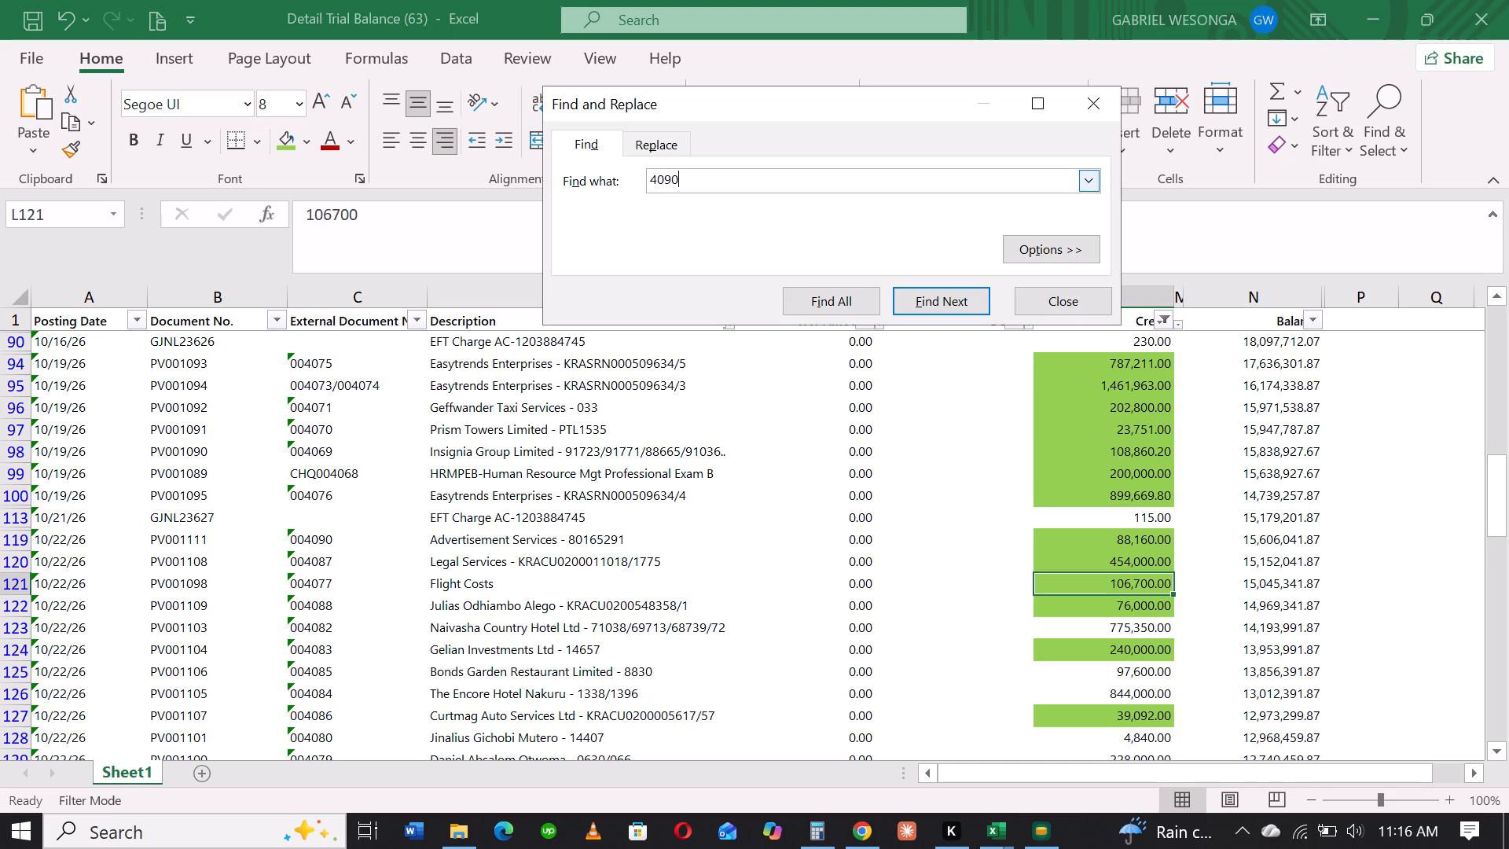
key(BackSpace)
key(BackSpace)
text(63)
click(979, 293)
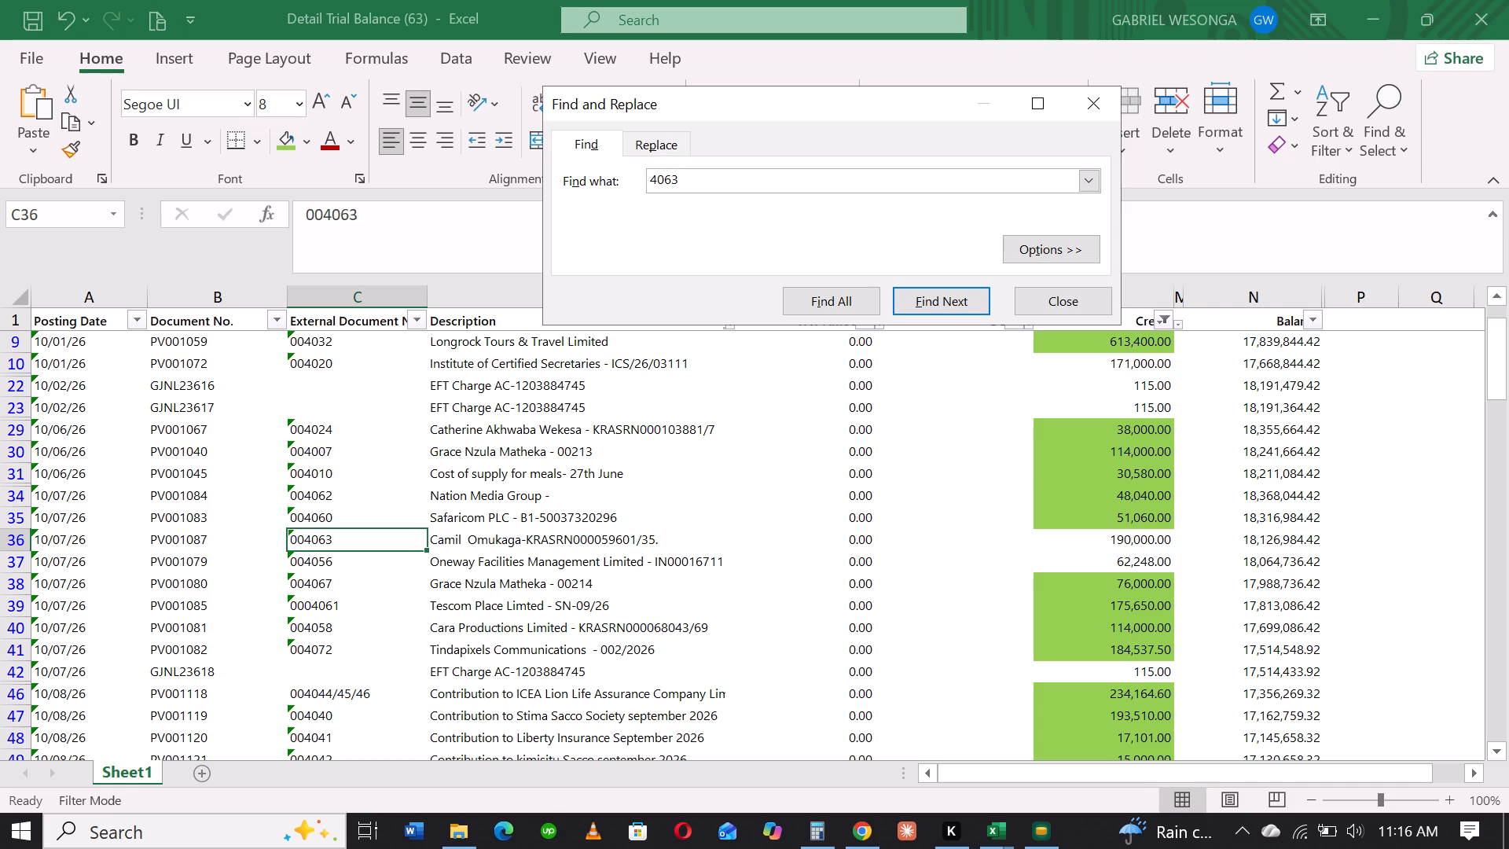
click(1129, 538)
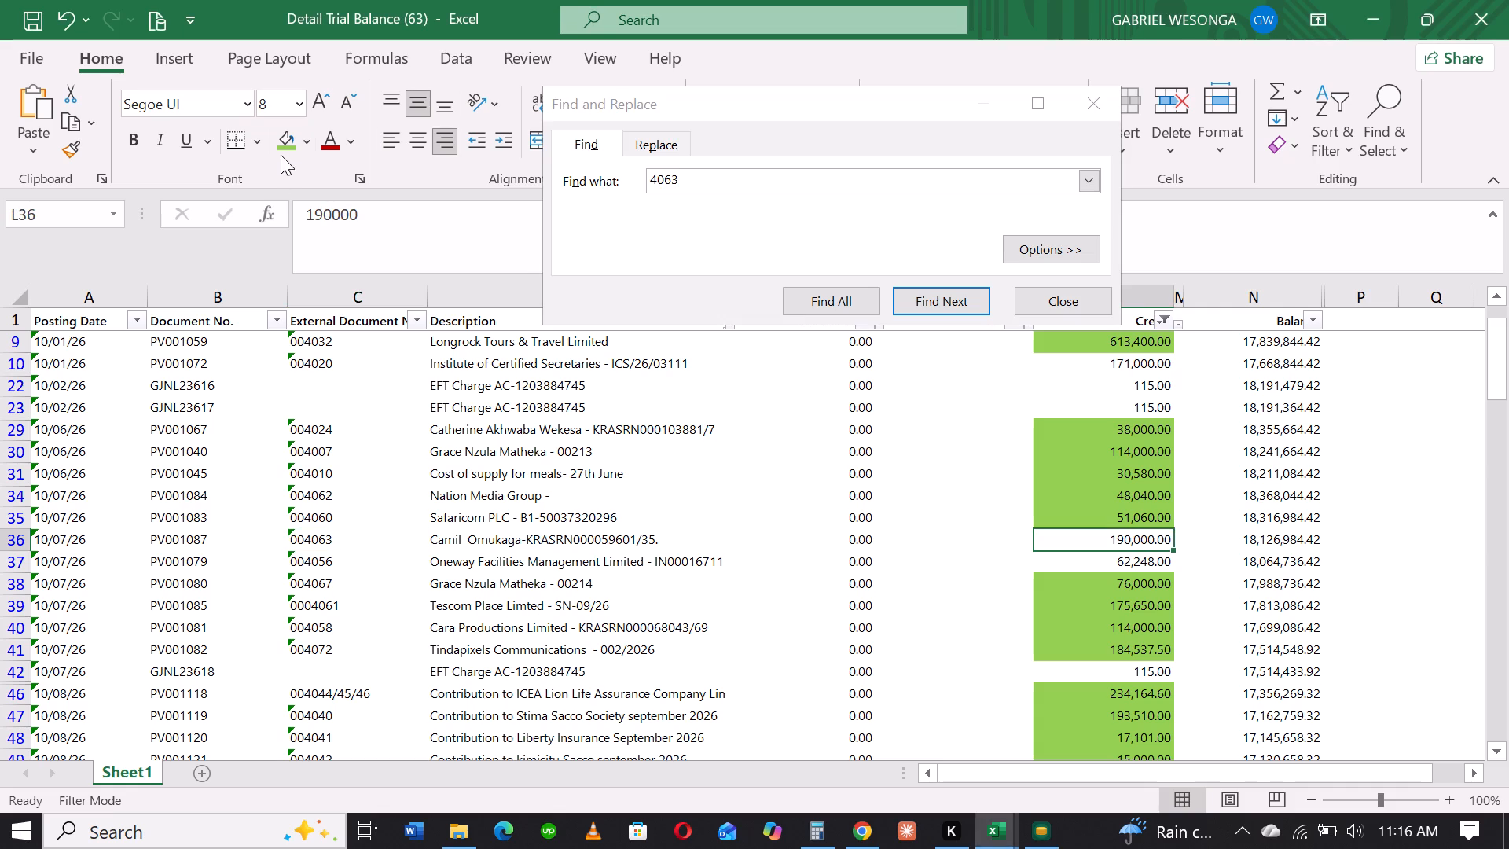
click(281, 149)
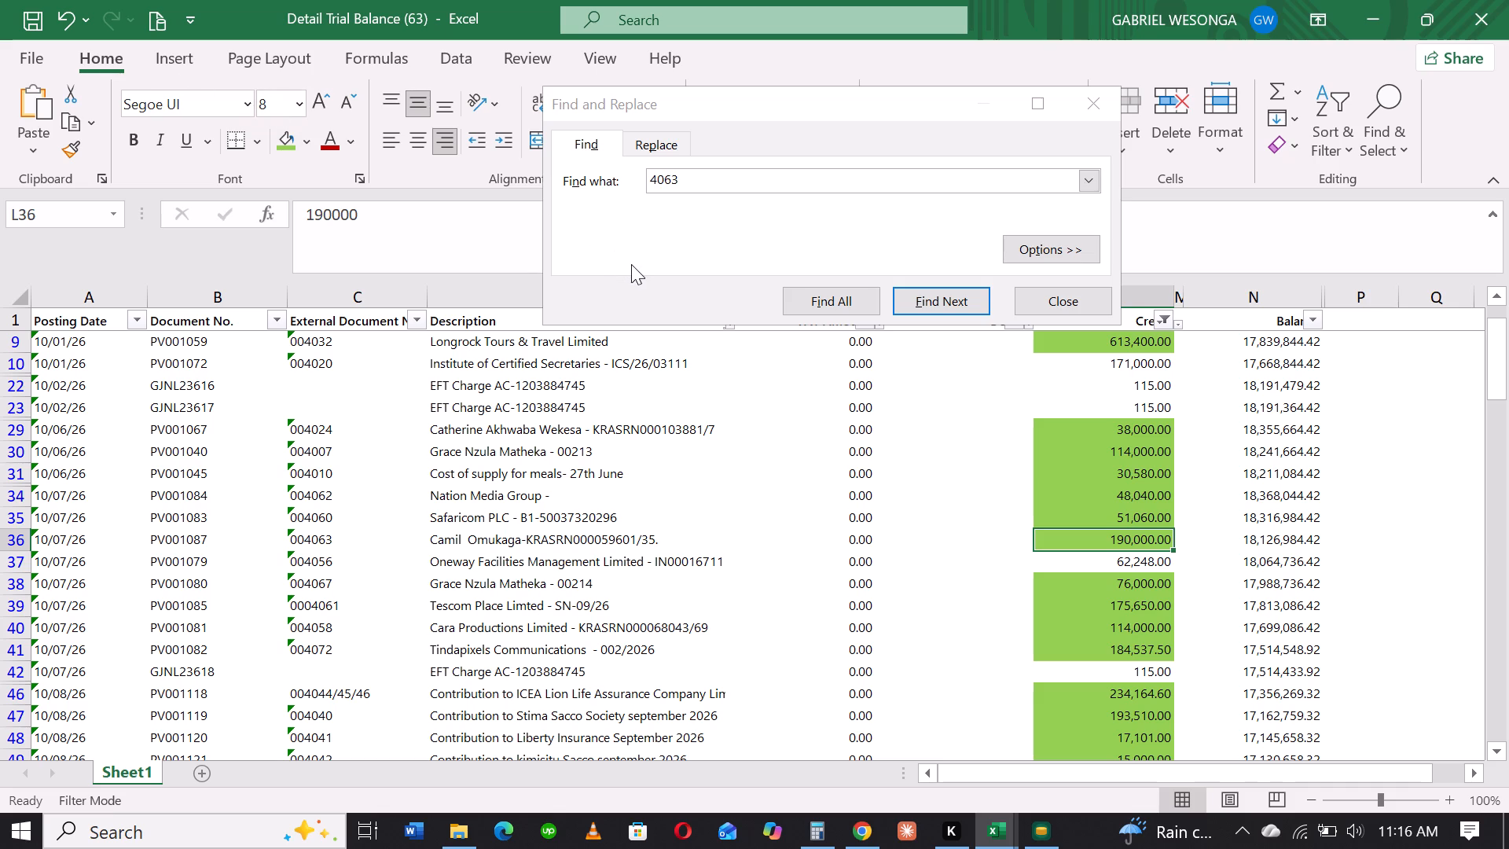
Find document 4020, the Institute of Certified Secretaries payment, and fill its credit amount green.
click(685, 182)
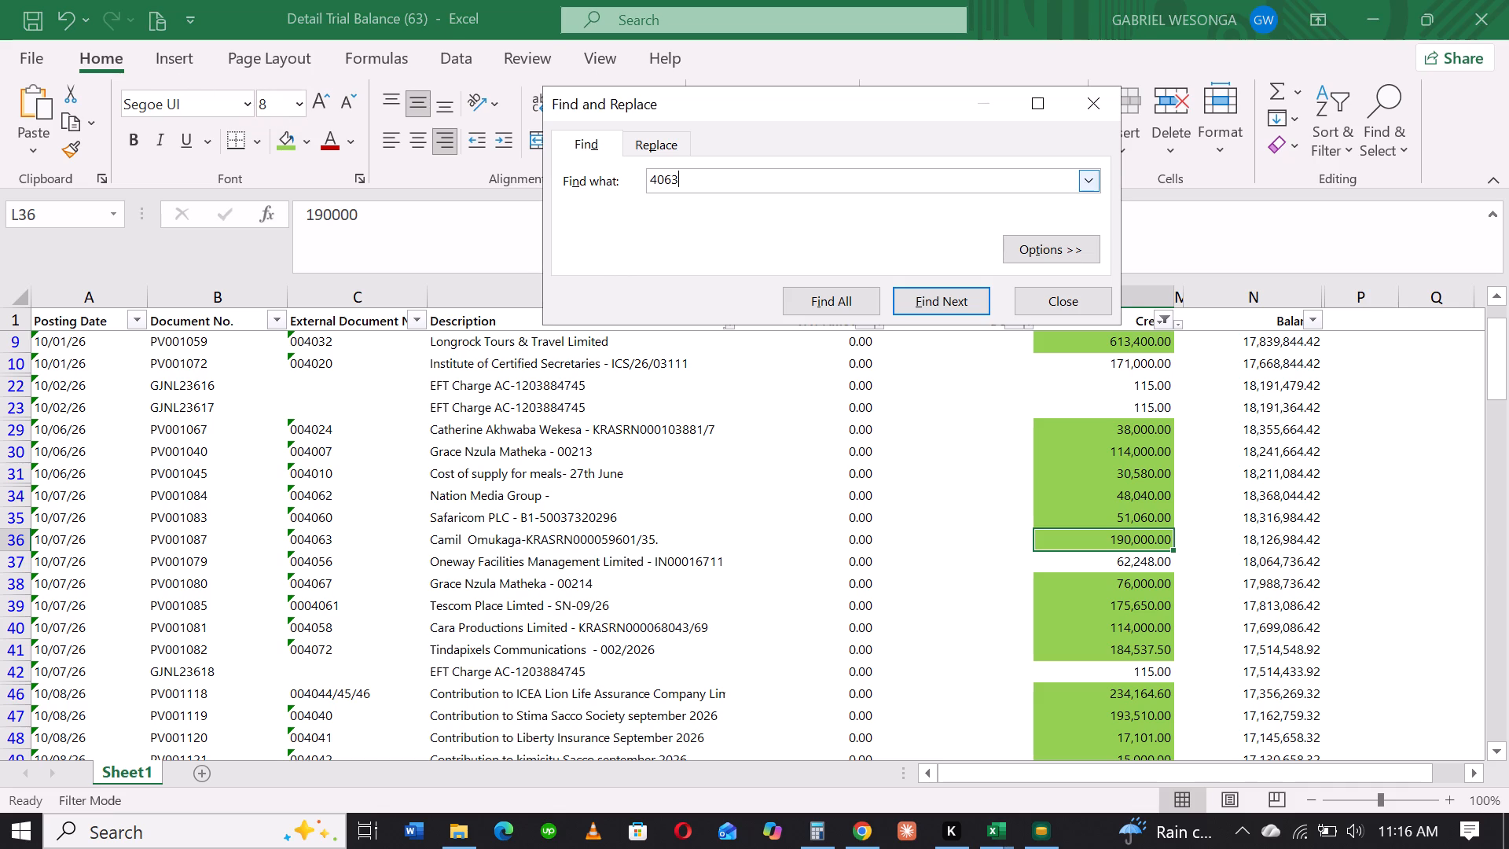
key(BackSpace)
key(BackSpace)
text(20)
click(916, 296)
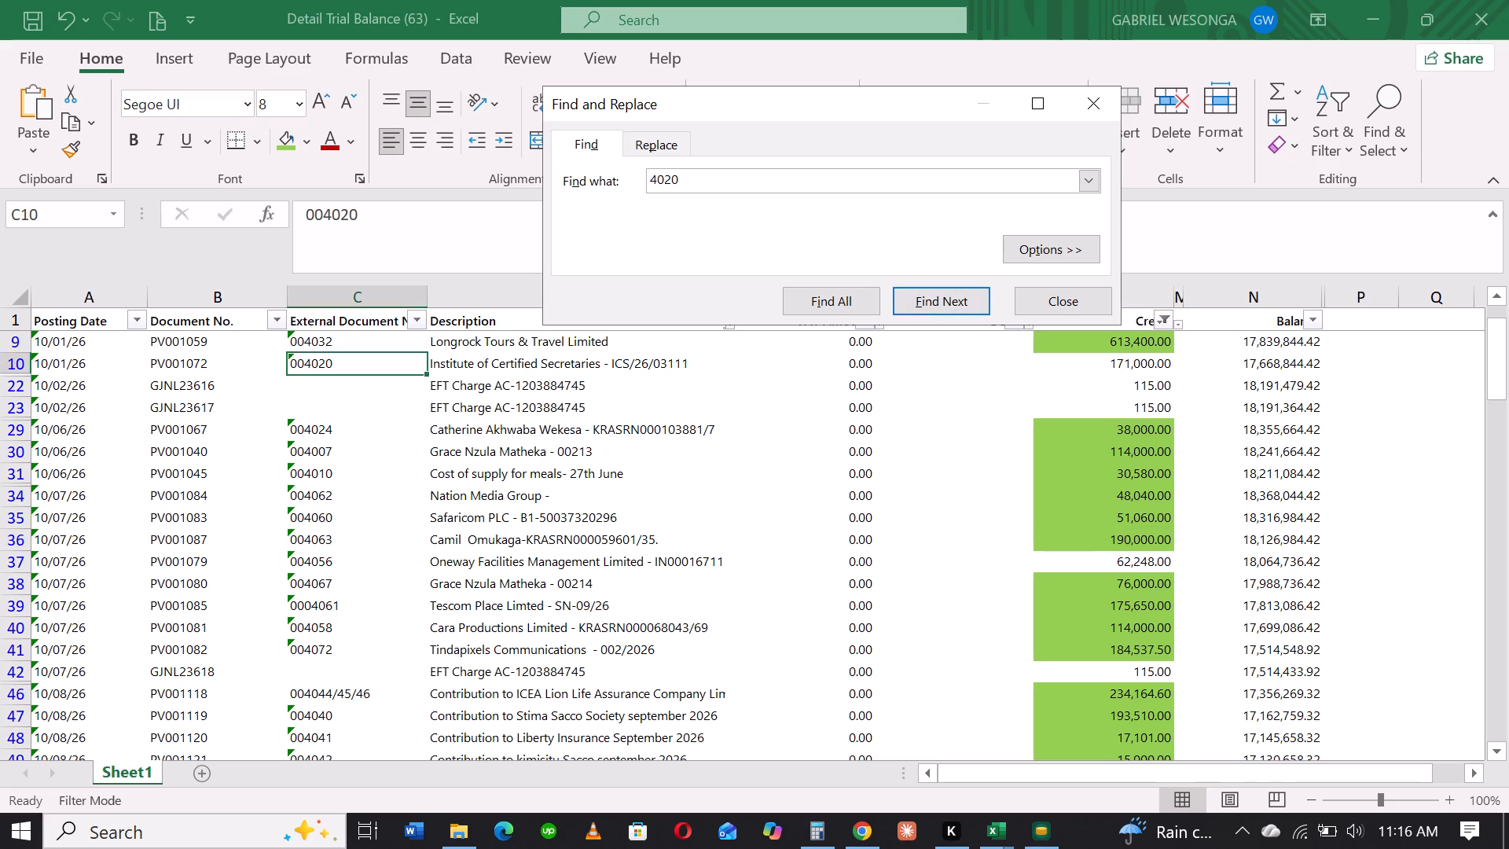
click(1138, 361)
click(286, 140)
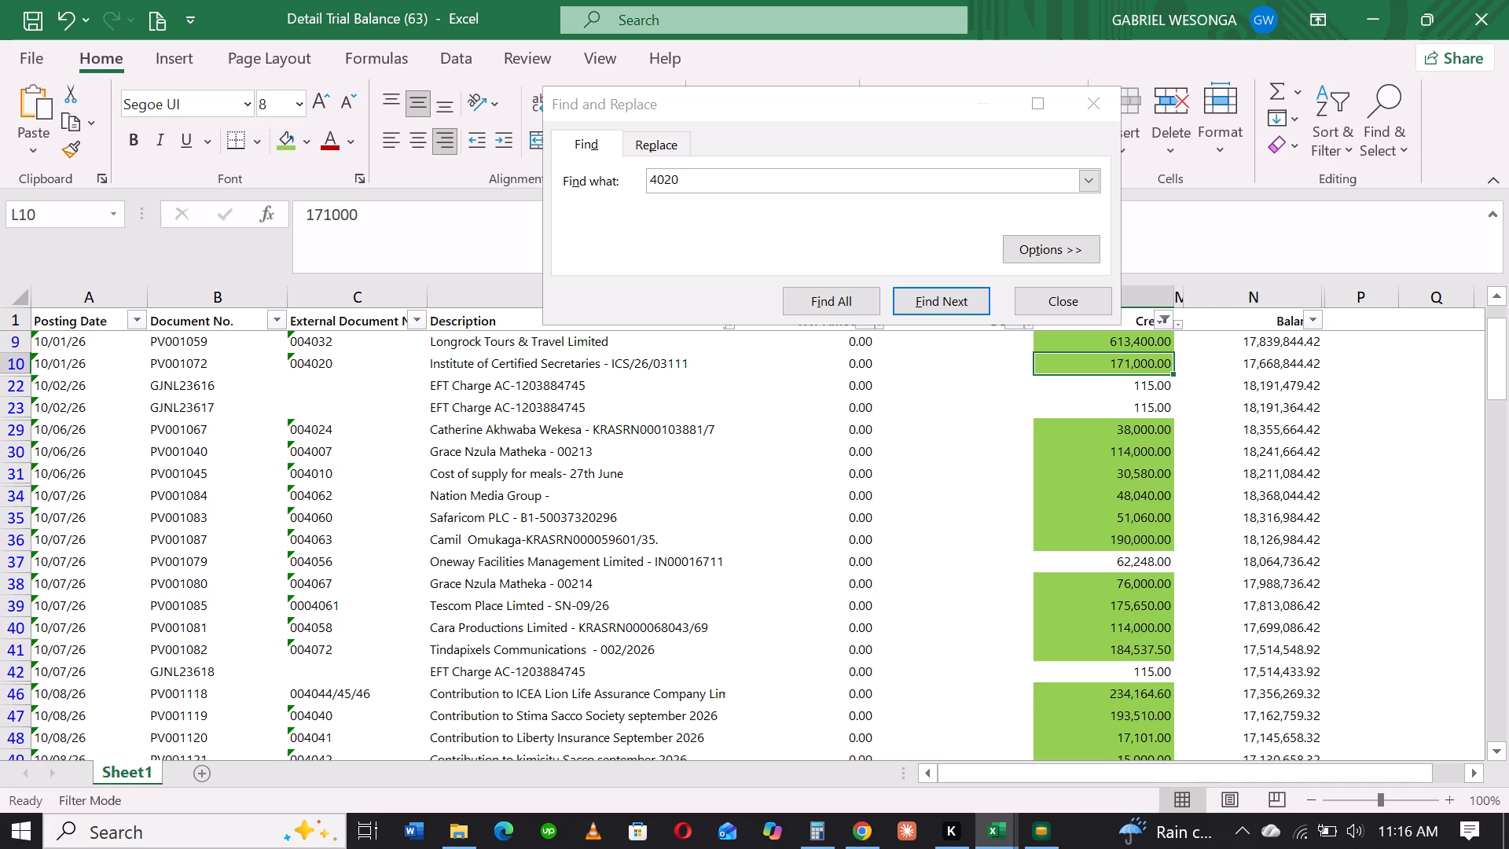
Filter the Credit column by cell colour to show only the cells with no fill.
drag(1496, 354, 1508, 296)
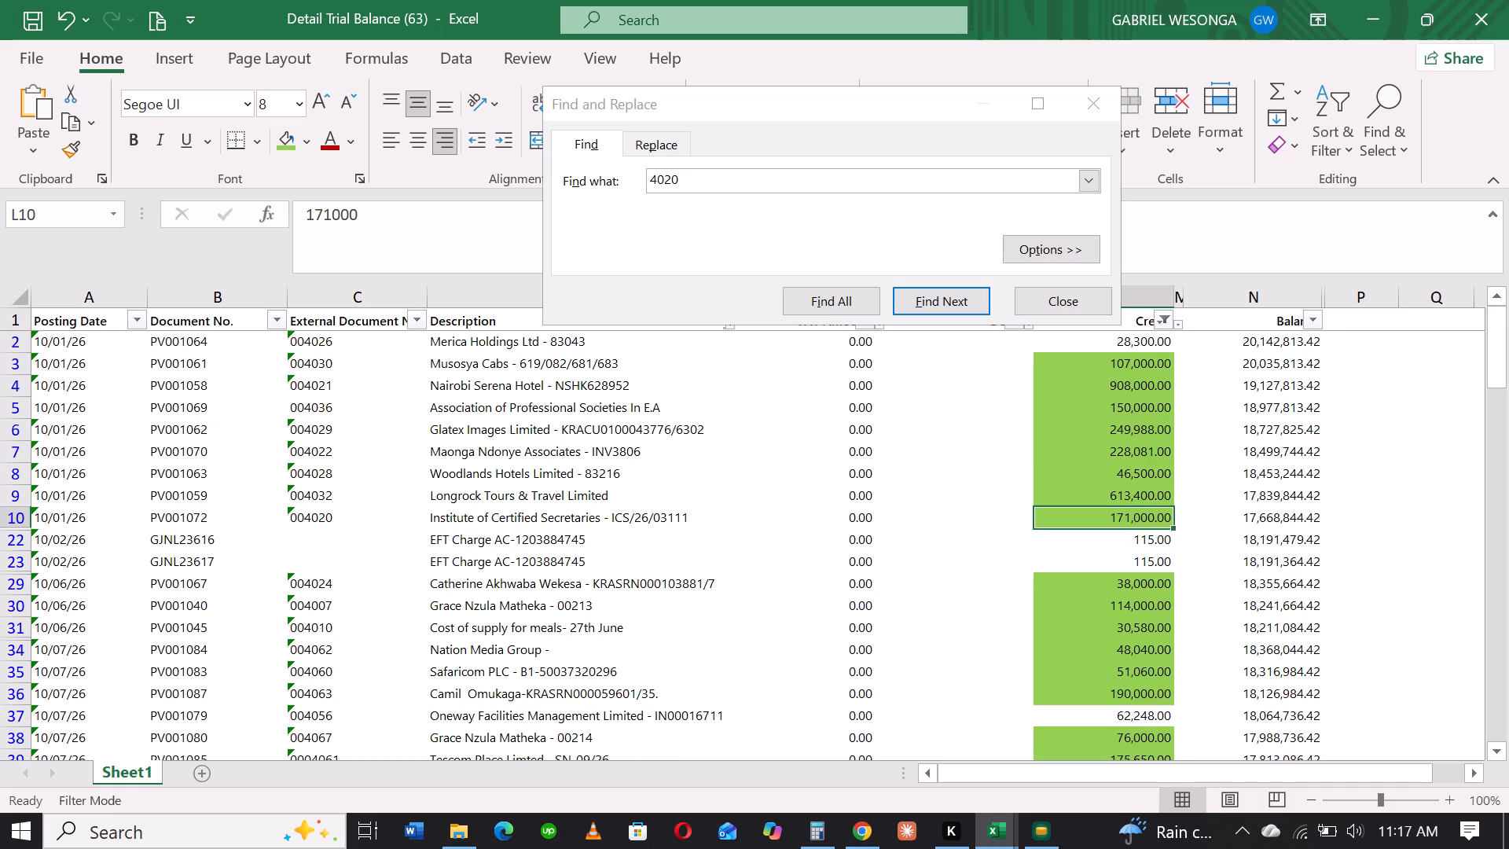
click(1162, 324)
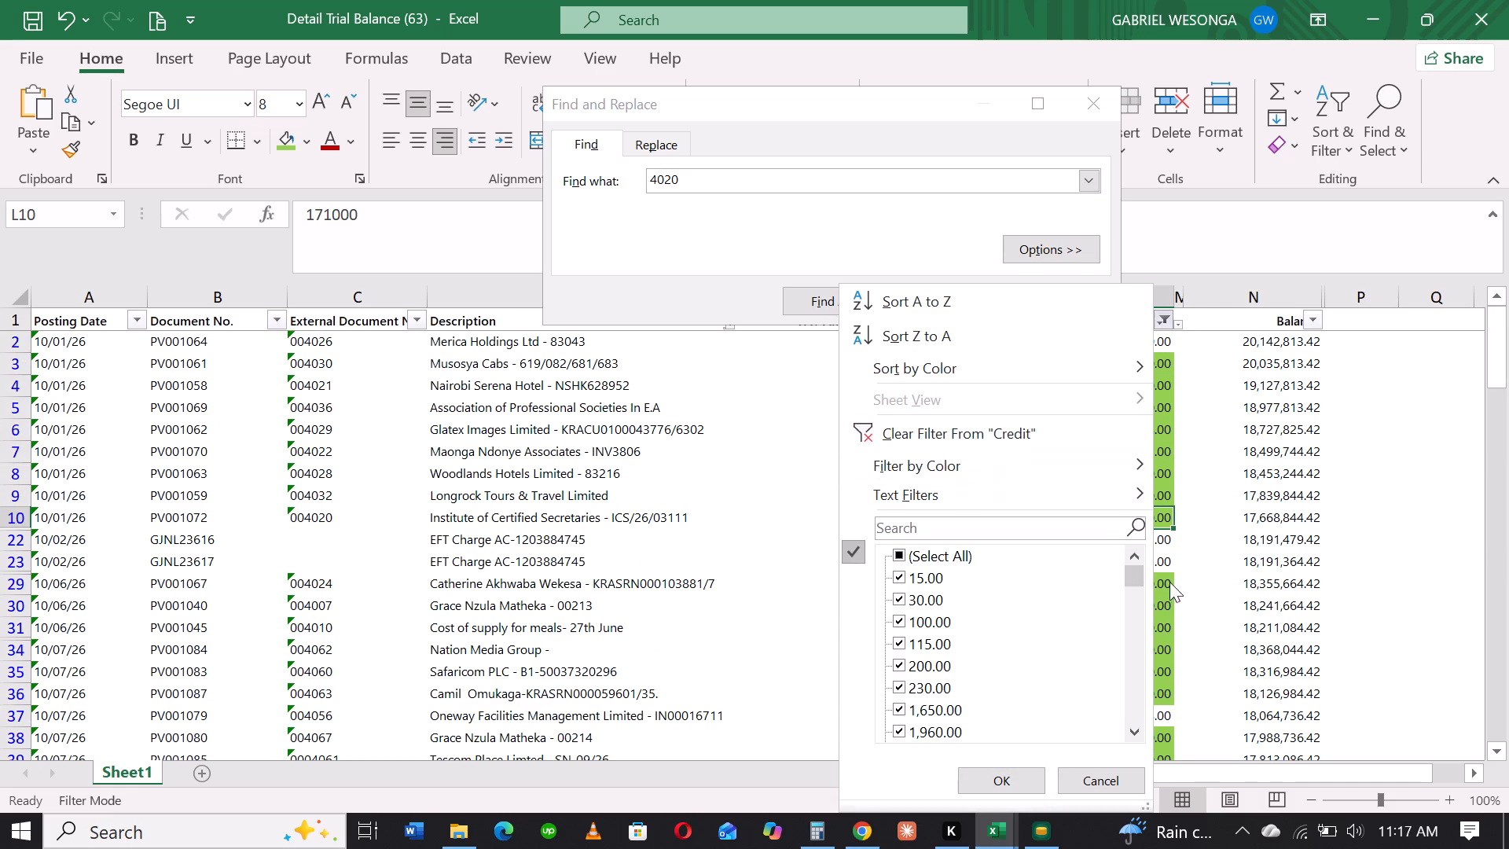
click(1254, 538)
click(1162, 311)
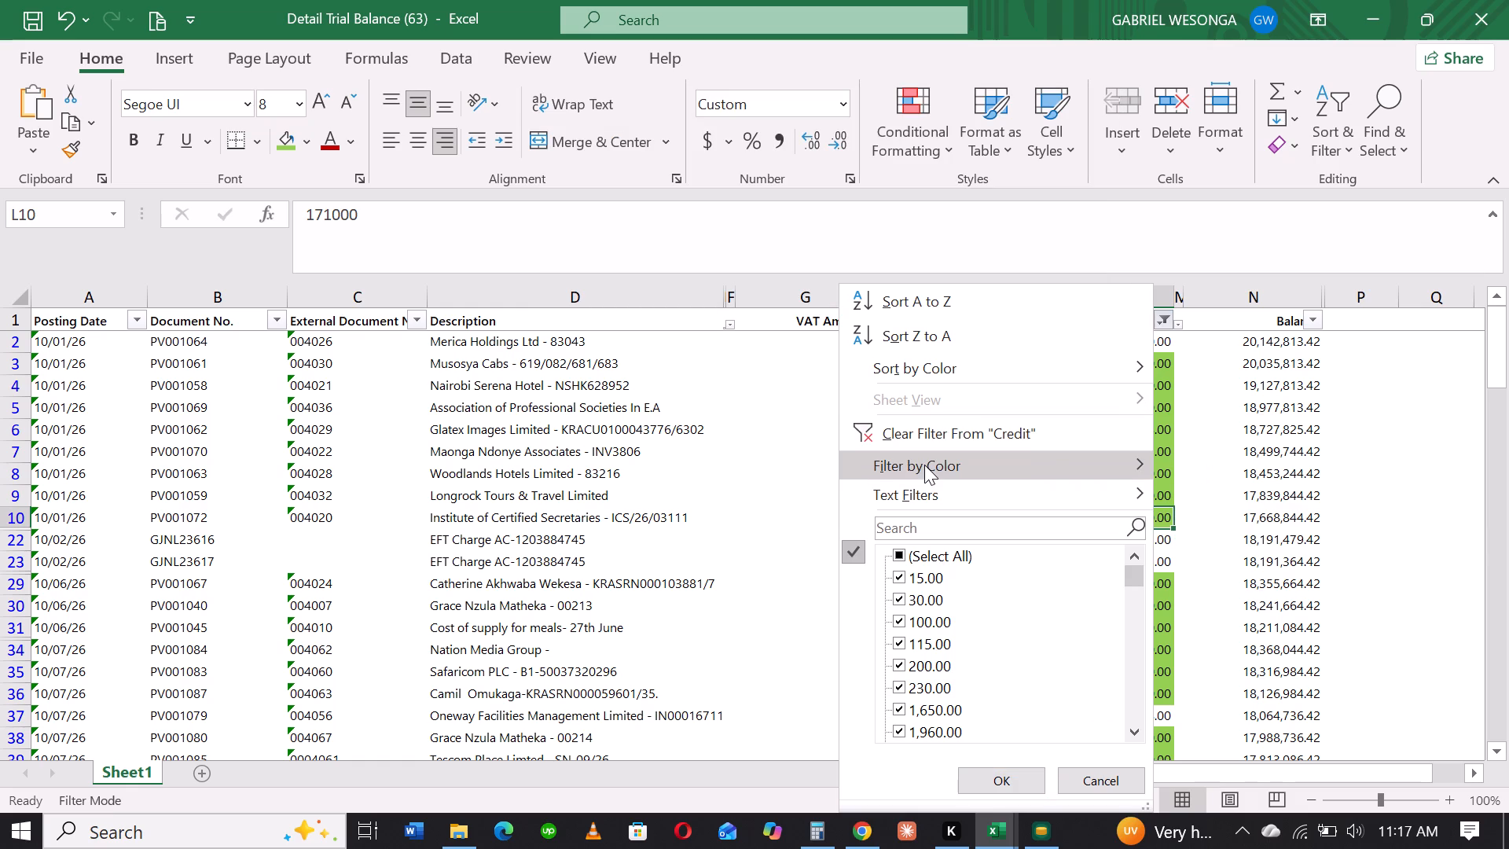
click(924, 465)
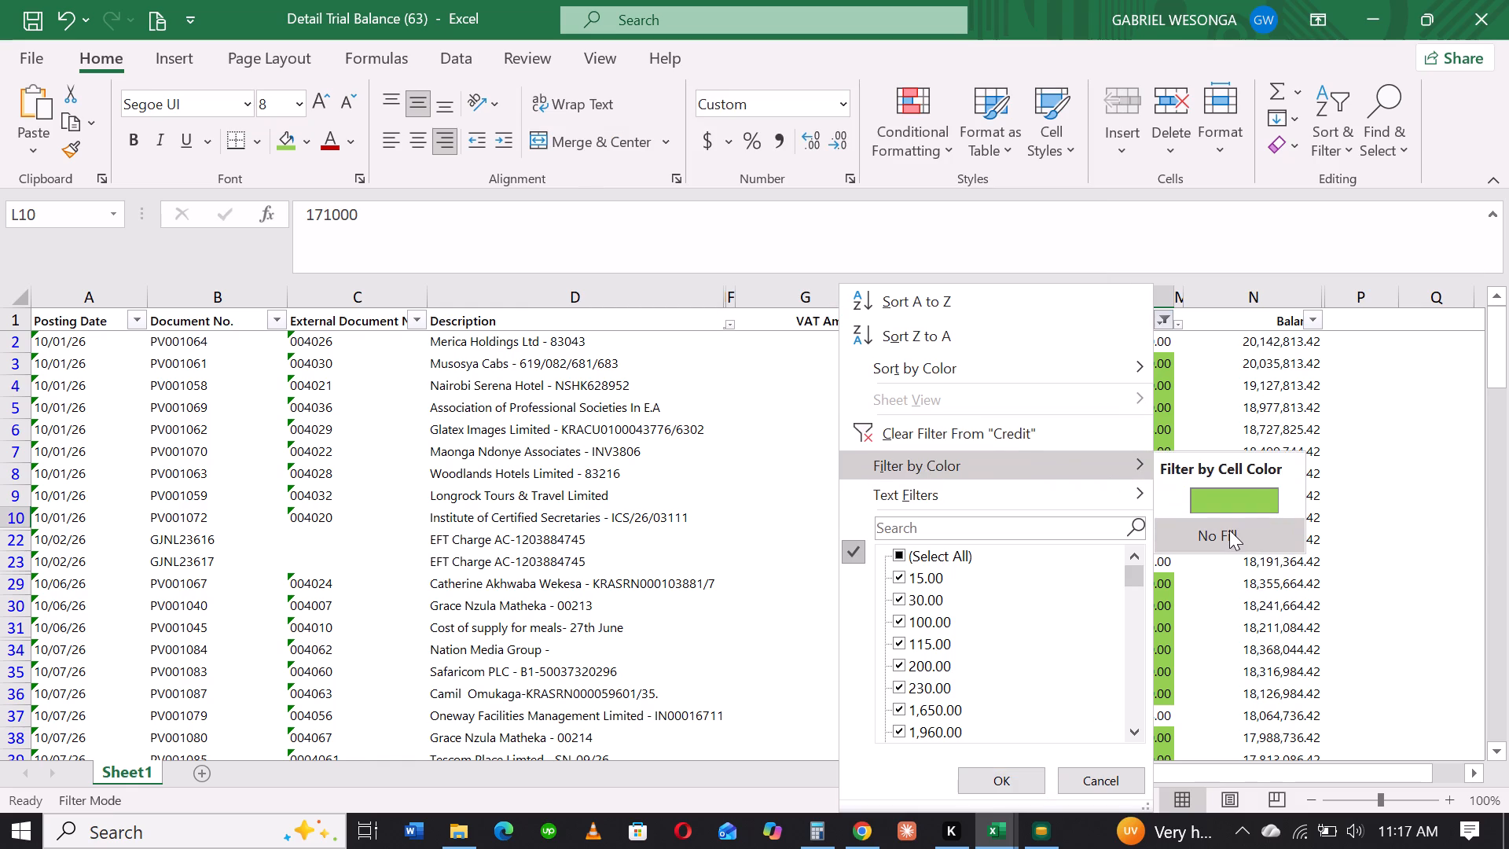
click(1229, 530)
Clear the filter from the Credit column.
click(1159, 309)
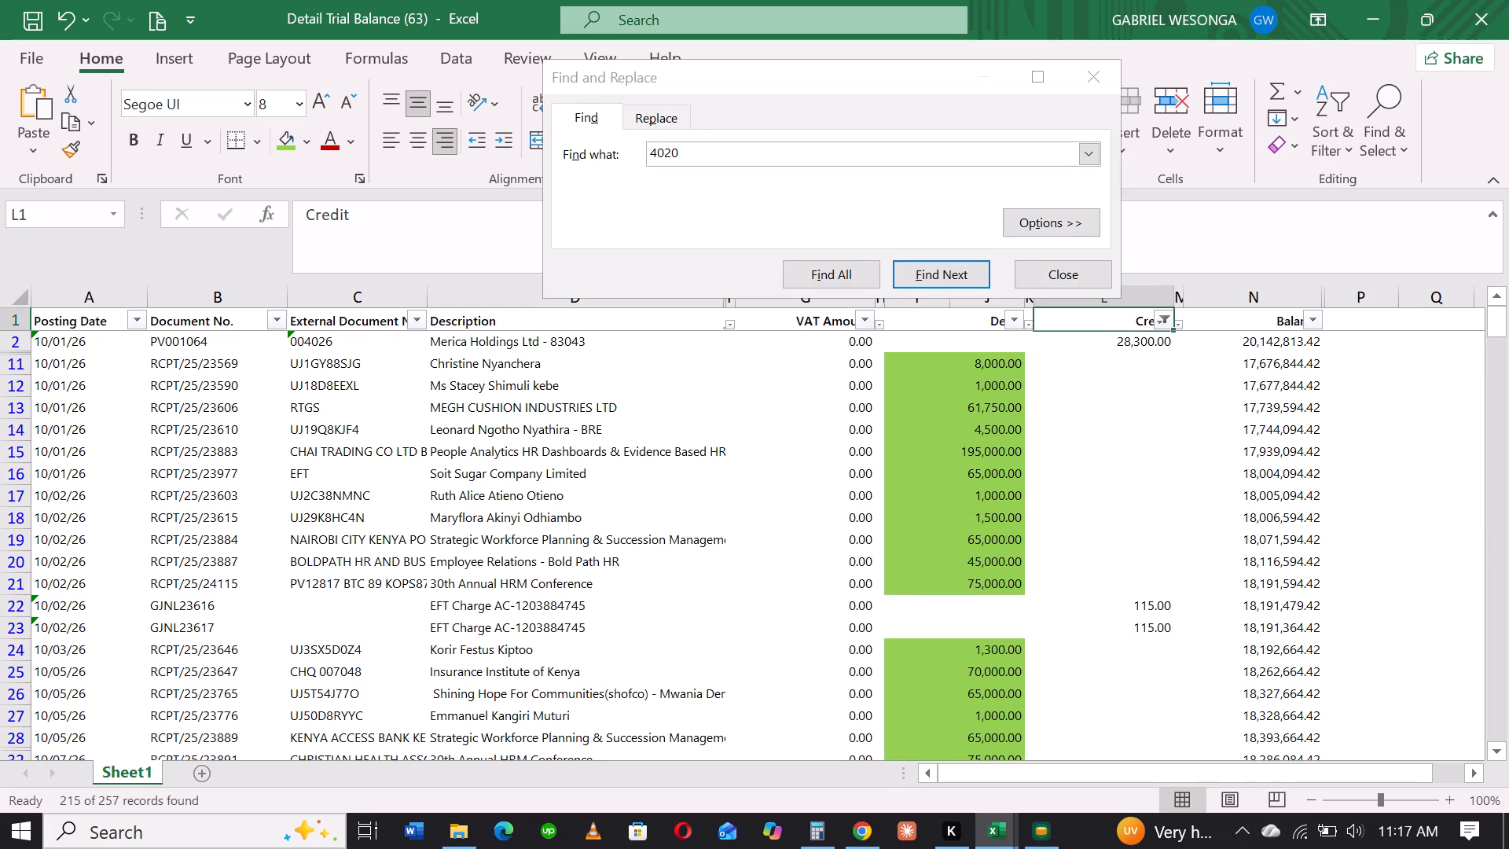
click(1158, 326)
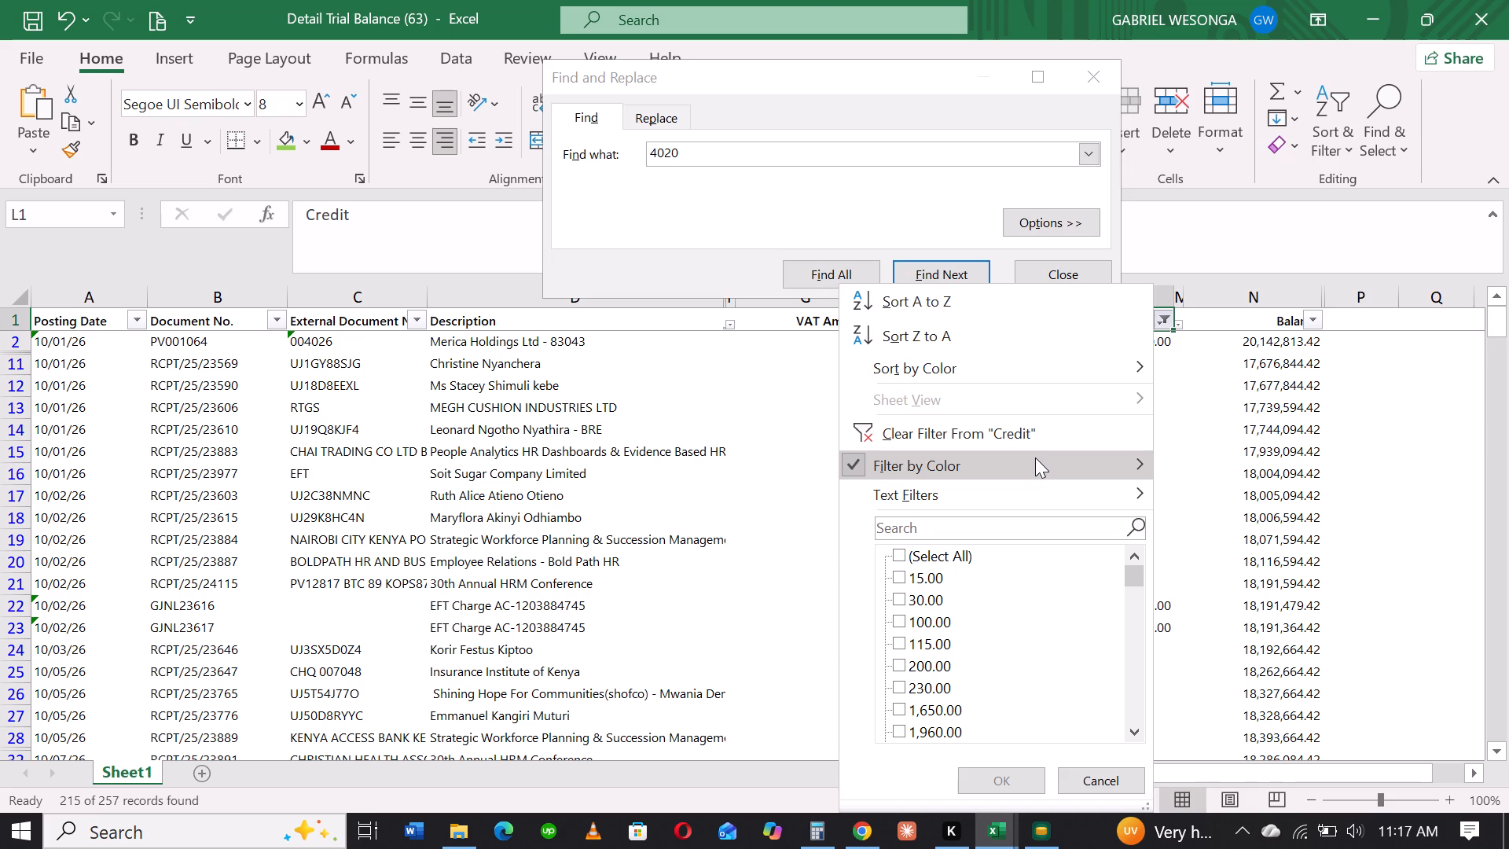
click(1035, 457)
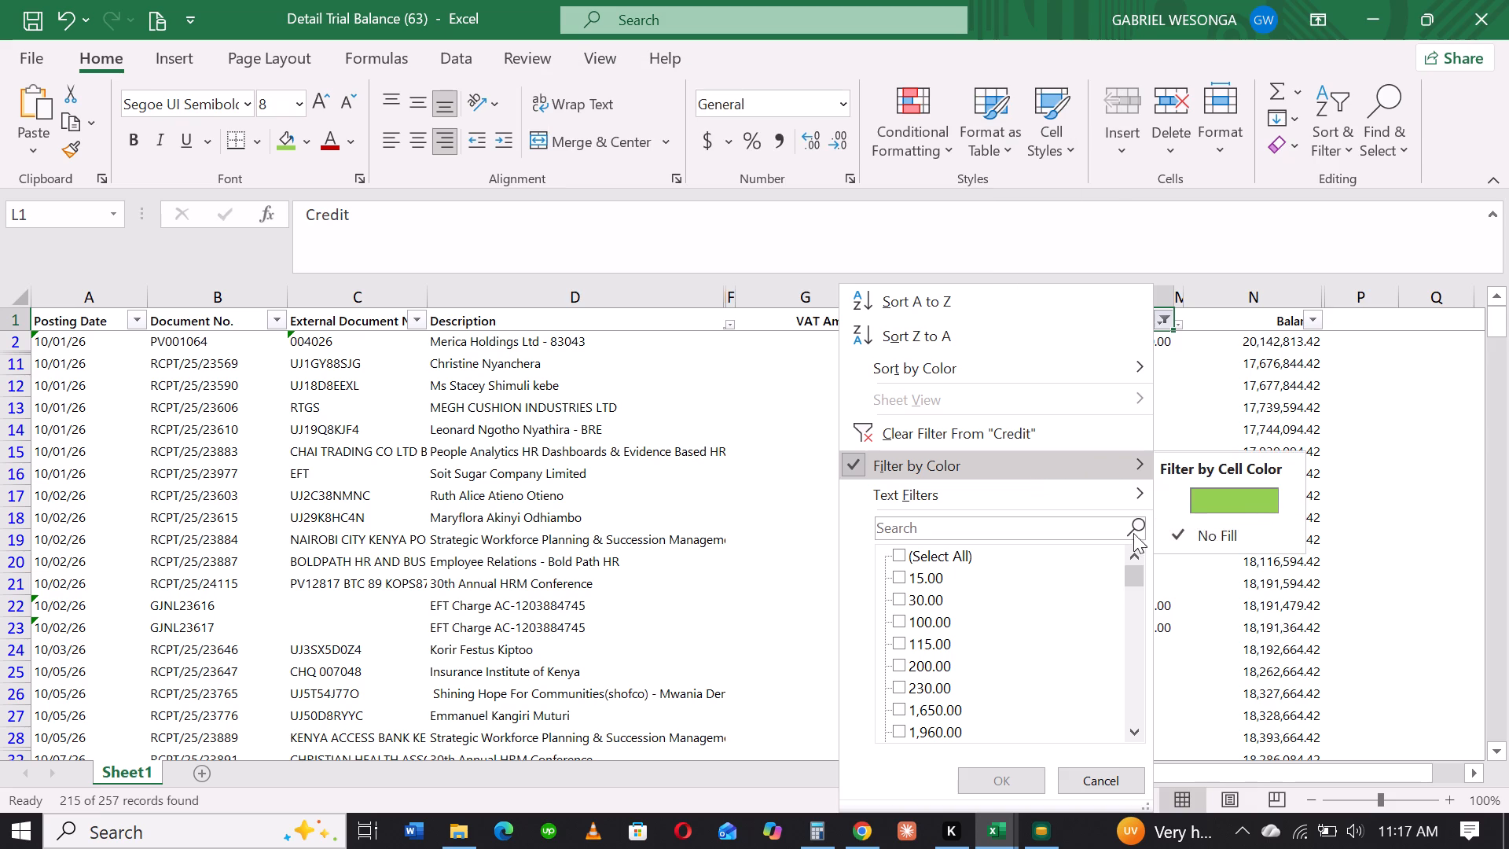
click(944, 427)
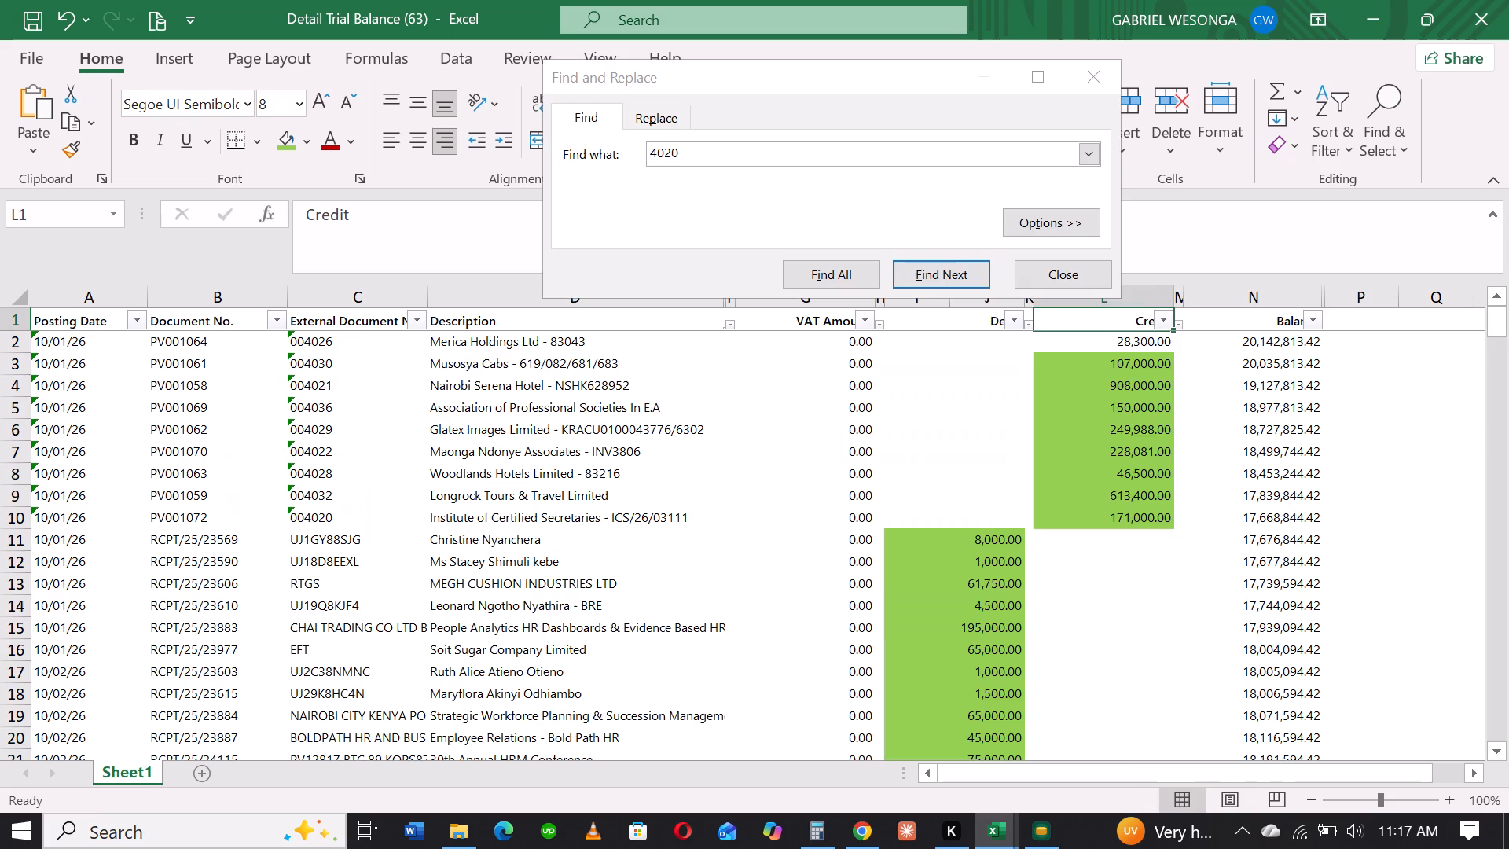
click(1208, 492)
Filter the Debit column to show only the blank entries.
click(1007, 327)
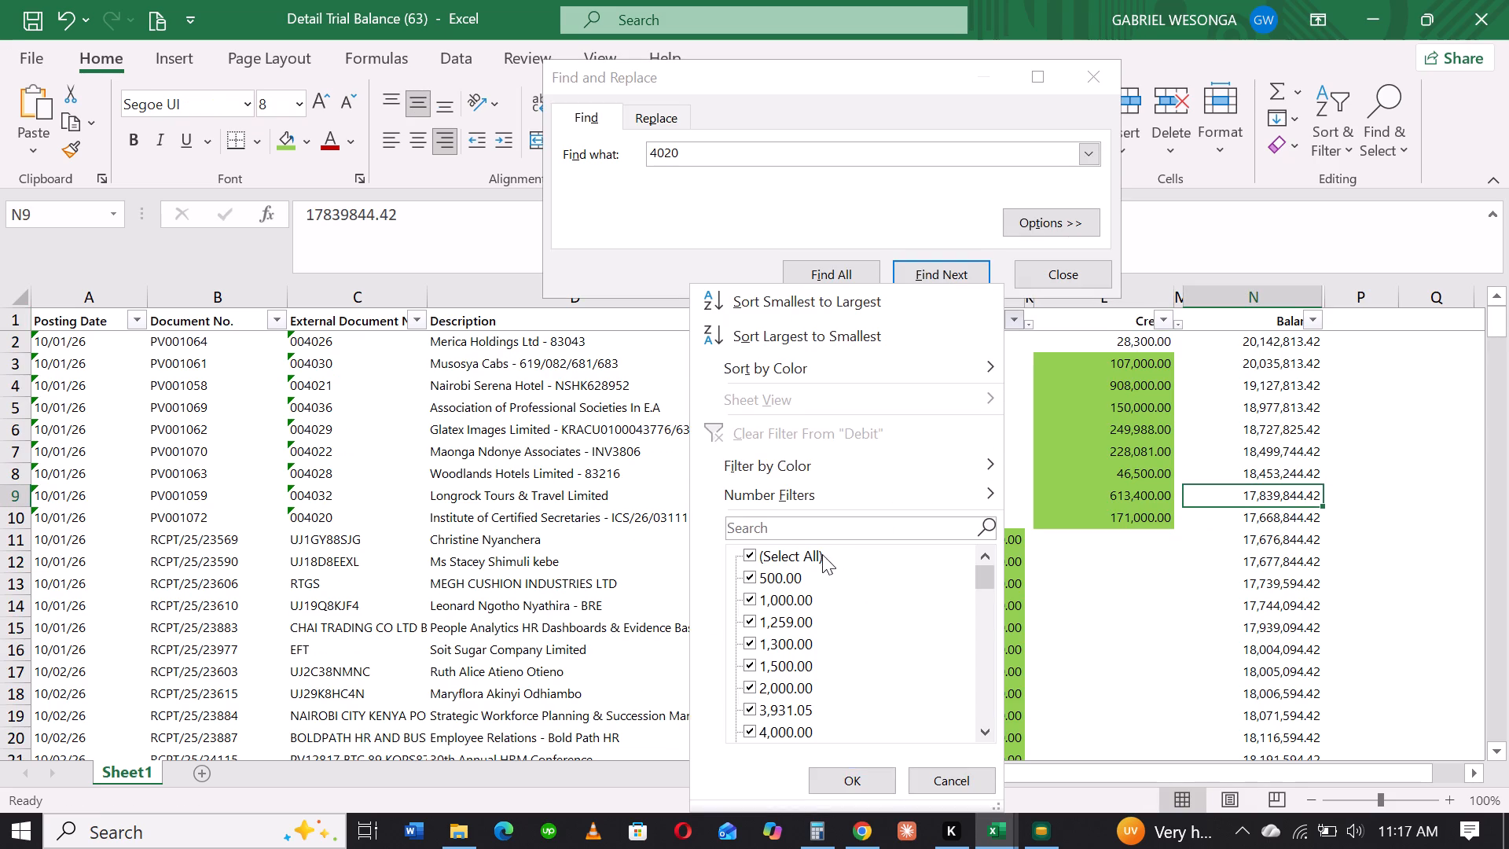
click(804, 554)
drag(987, 568, 975, 738)
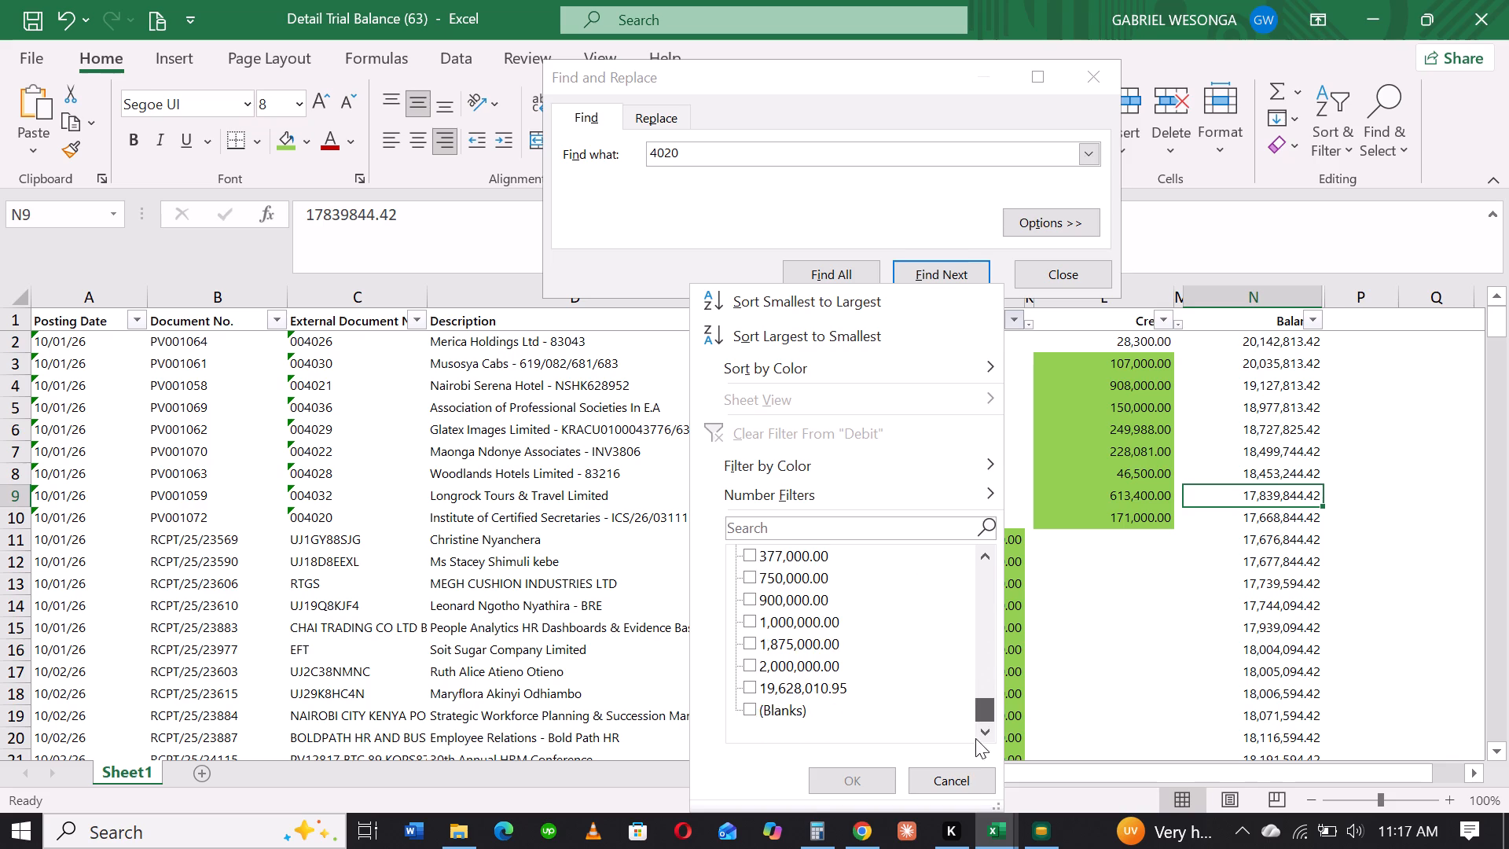
drag(975, 738, 954, 783)
click(771, 735)
drag(989, 580, 972, 749)
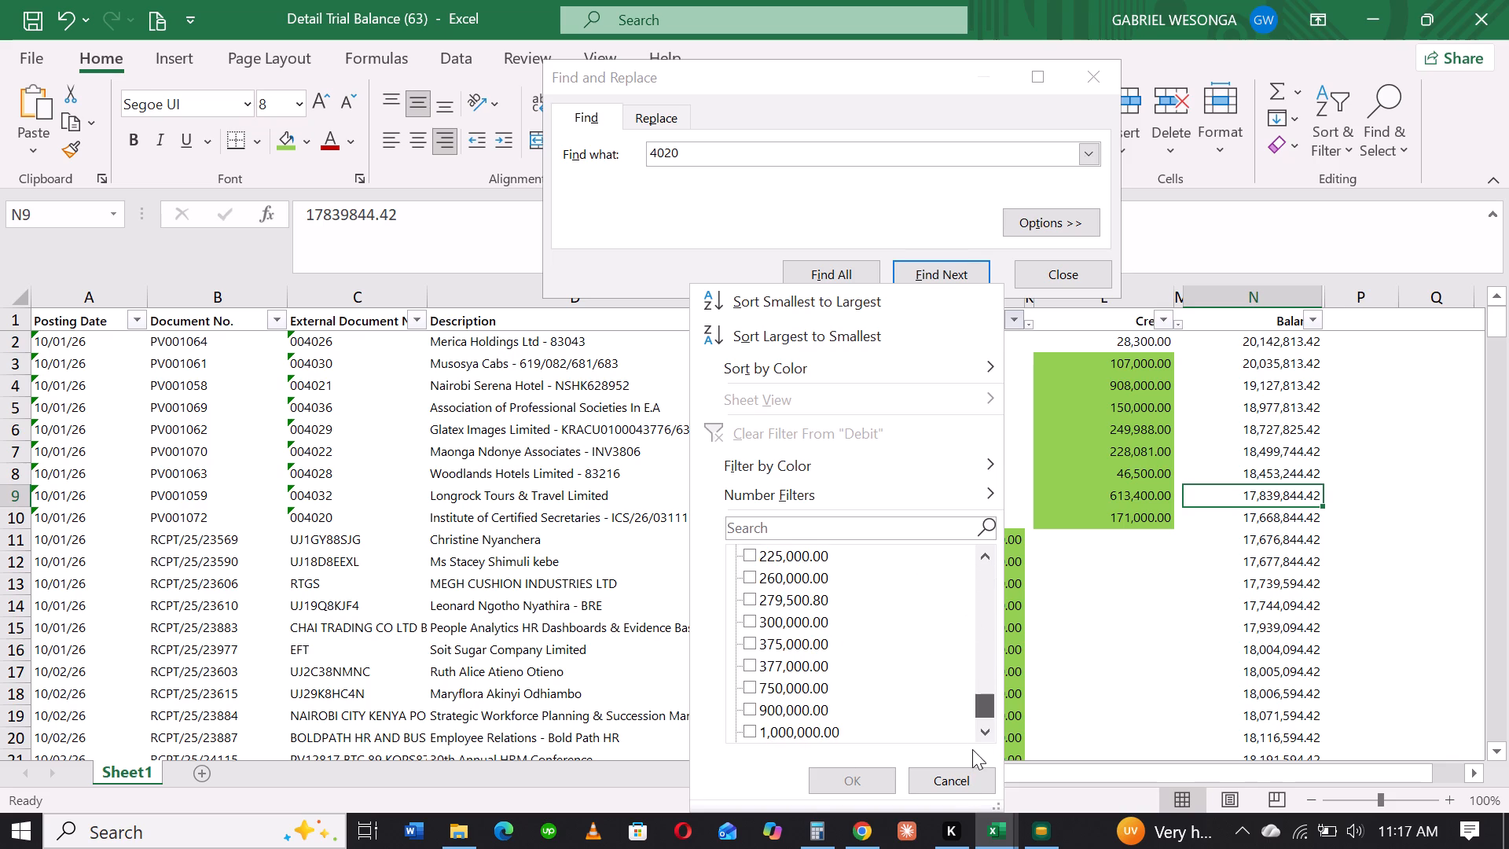
drag(972, 749, 972, 754)
click(775, 709)
click(888, 793)
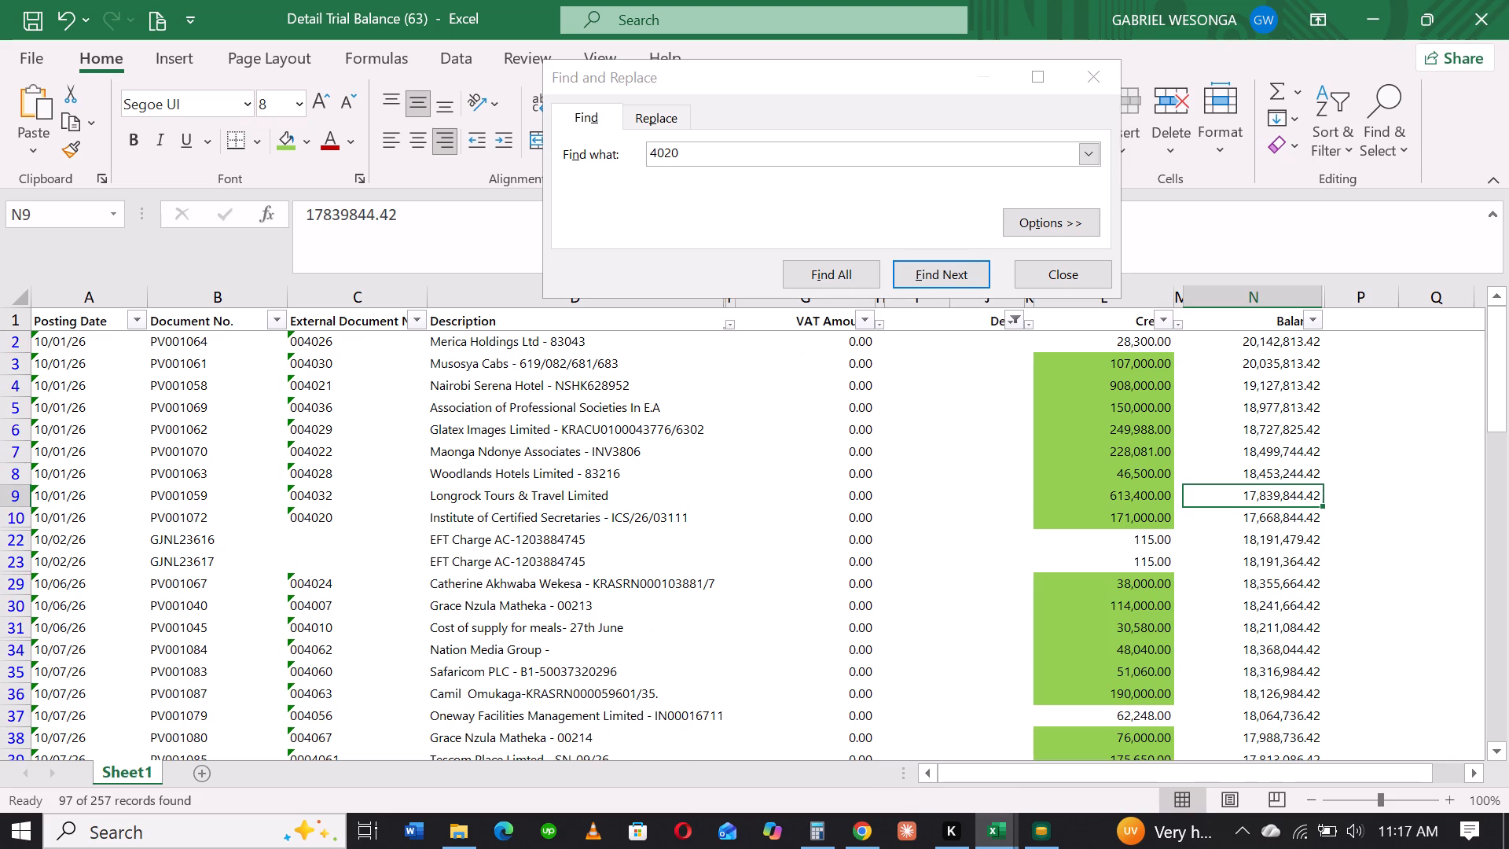
Filter the Credit column to the bank charge amounts 15, 30, 100, 115, 200, 230, 1,960 and 9,800.
click(1162, 319)
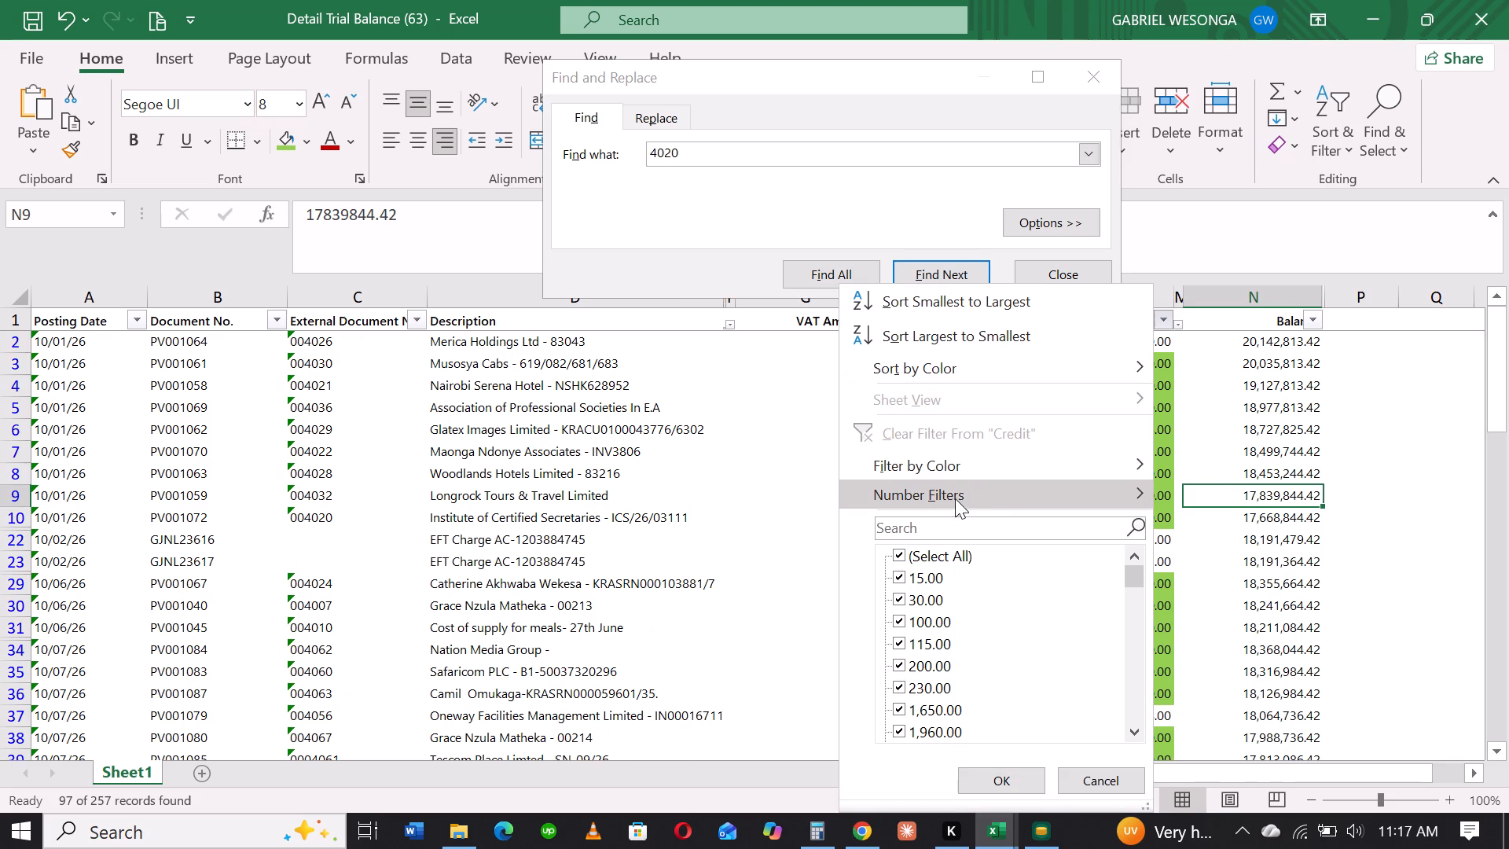
click(959, 472)
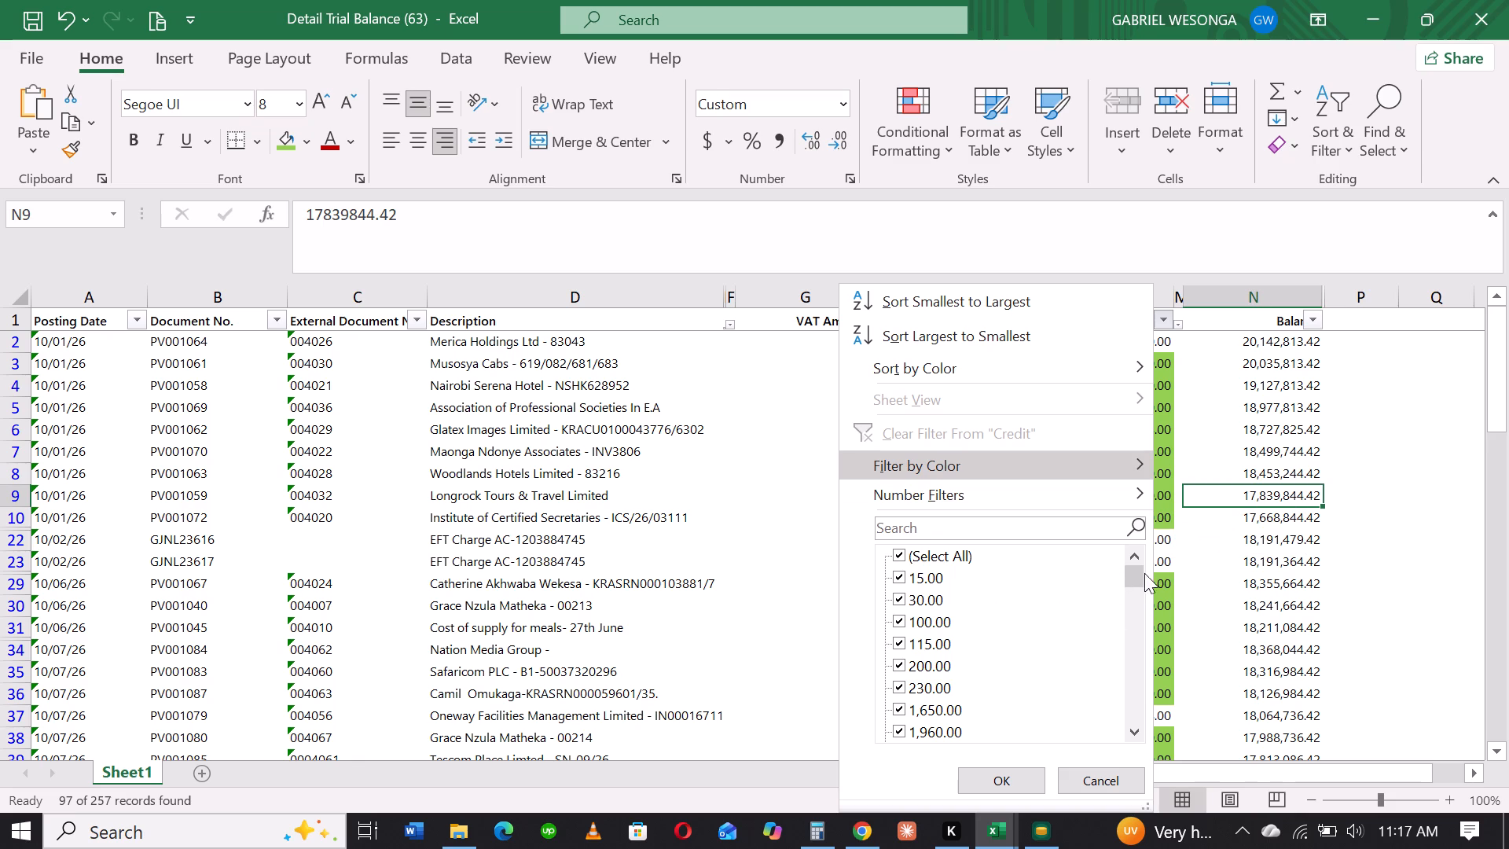
click(902, 556)
click(915, 571)
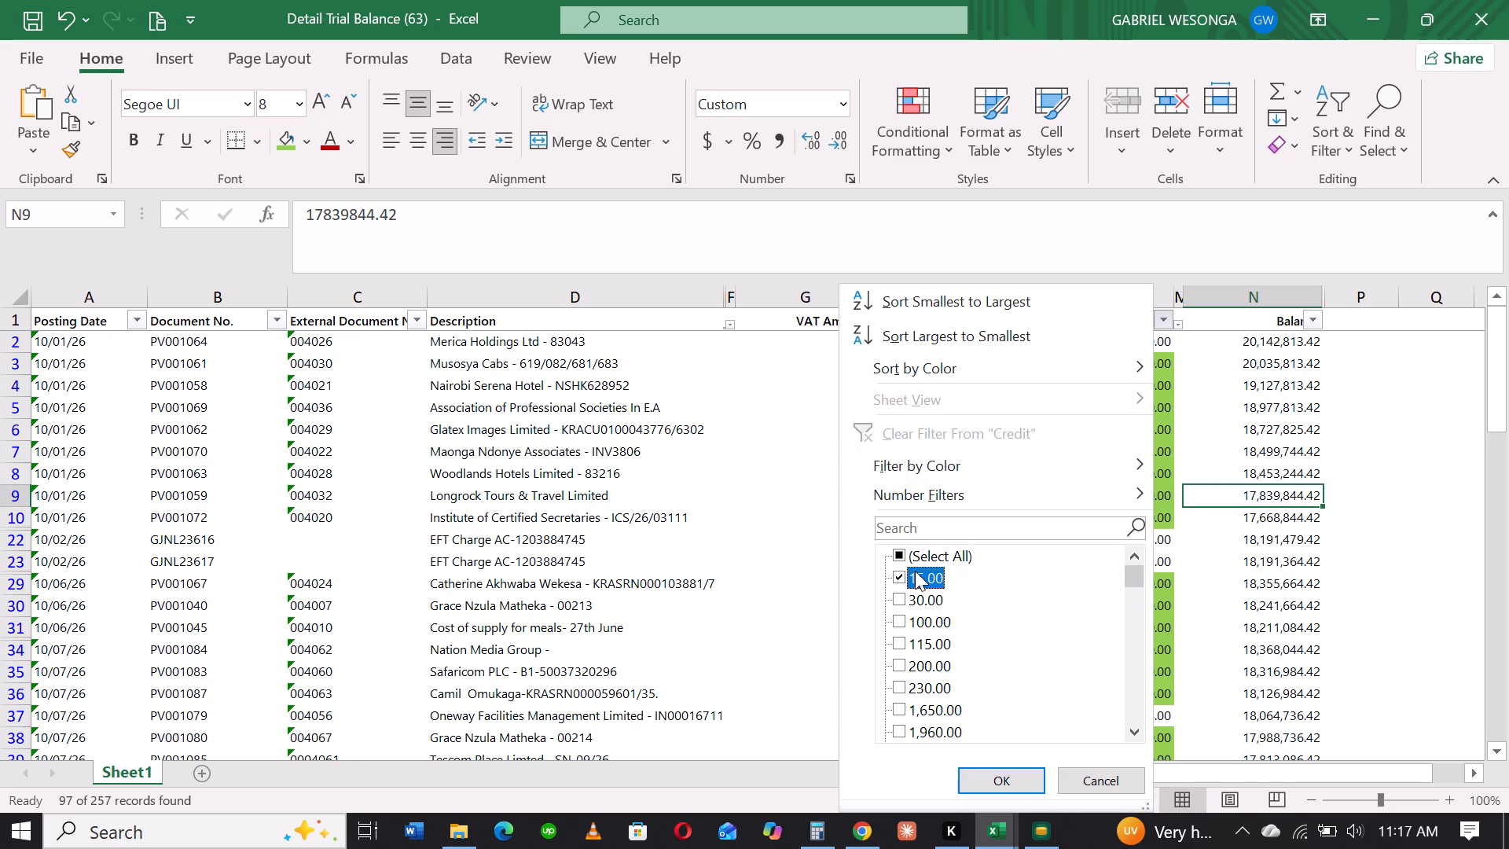
click(905, 591)
click(905, 613)
click(916, 651)
click(916, 663)
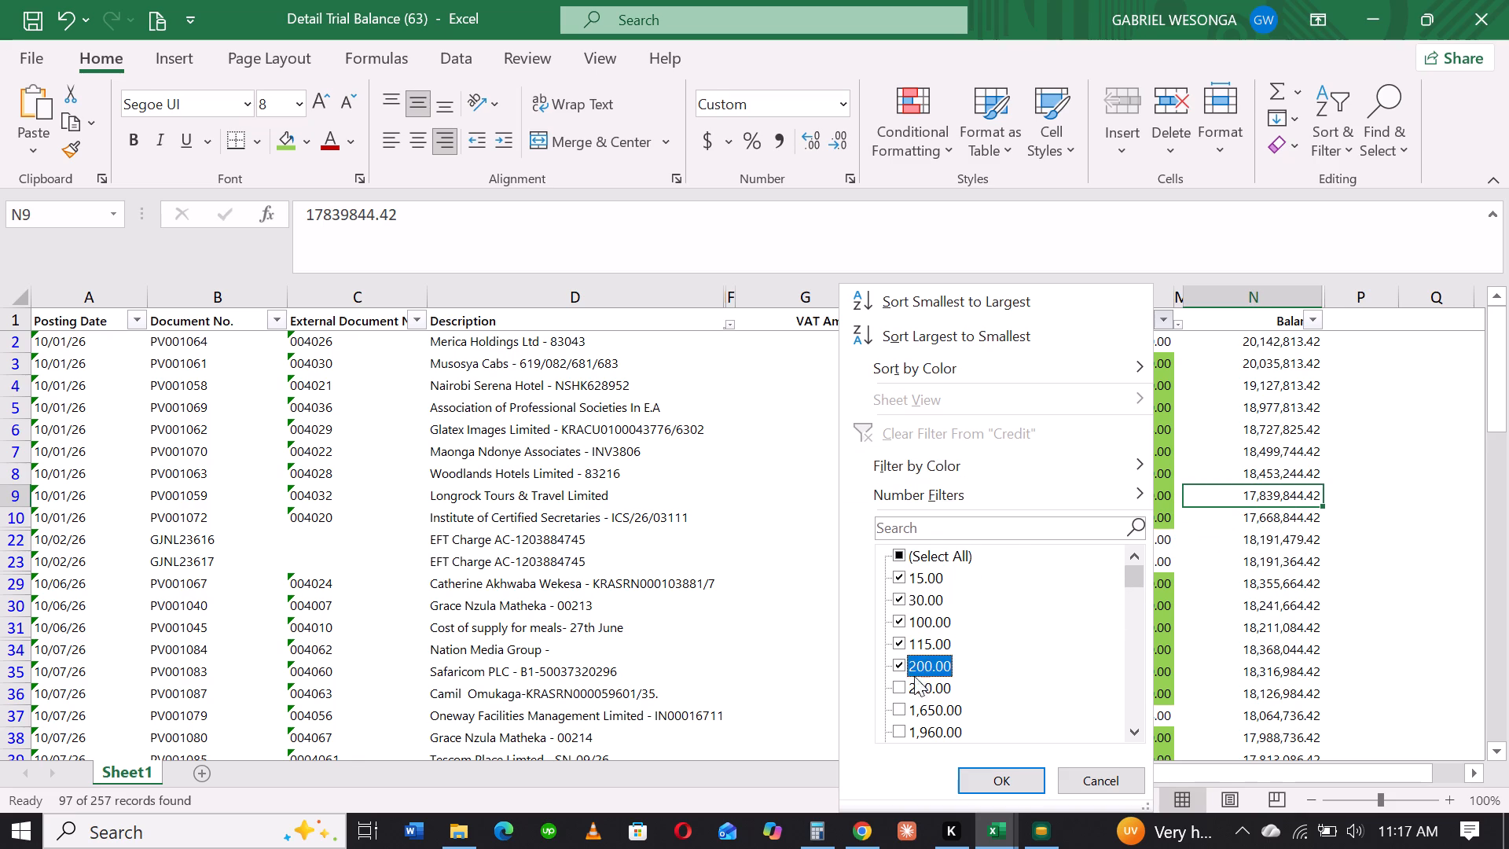
click(911, 685)
click(909, 704)
click(912, 720)
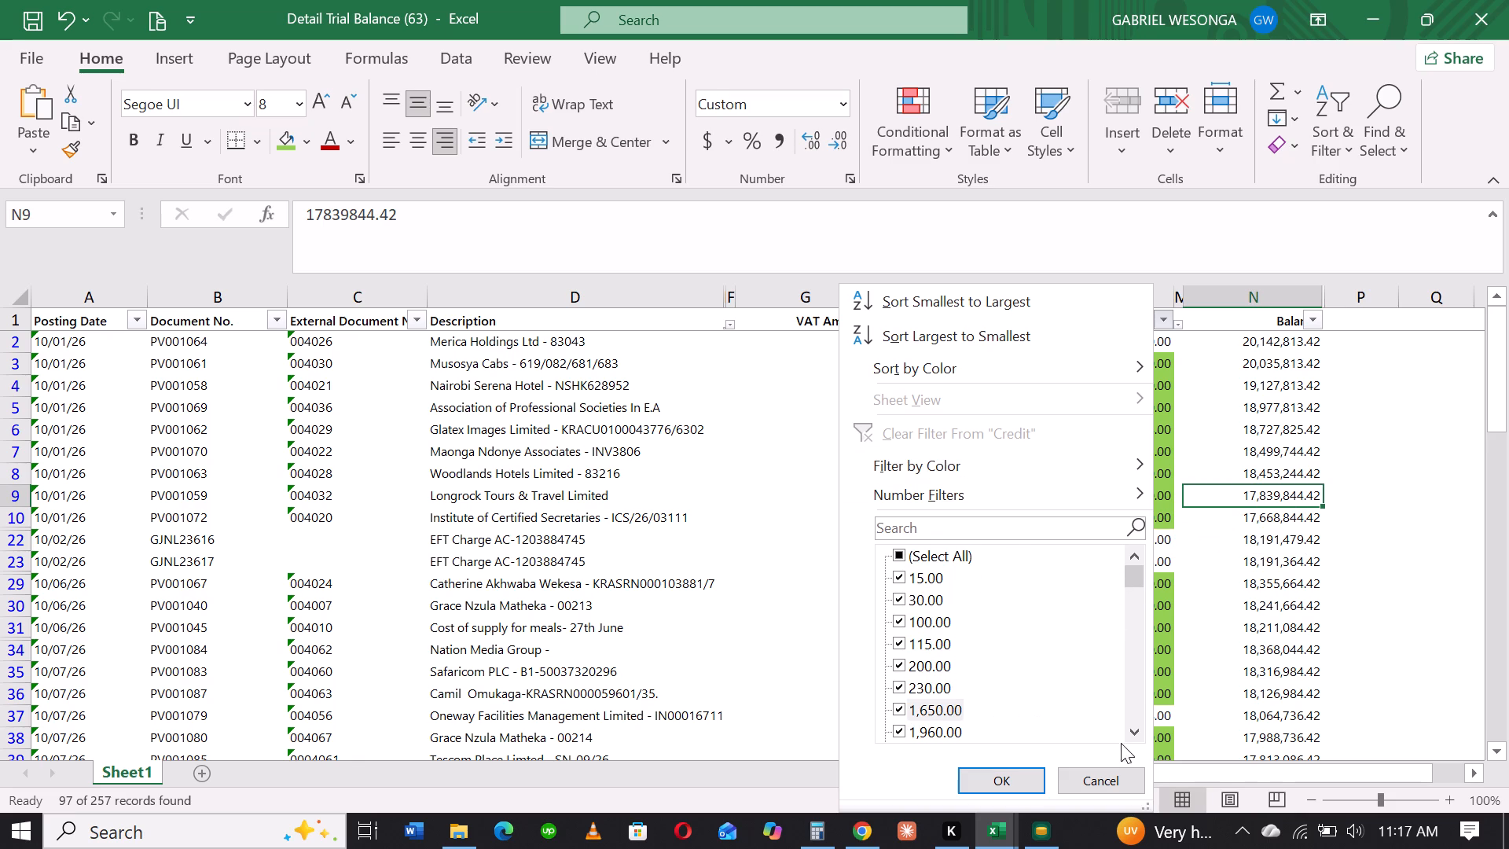
triple_click(1136, 735)
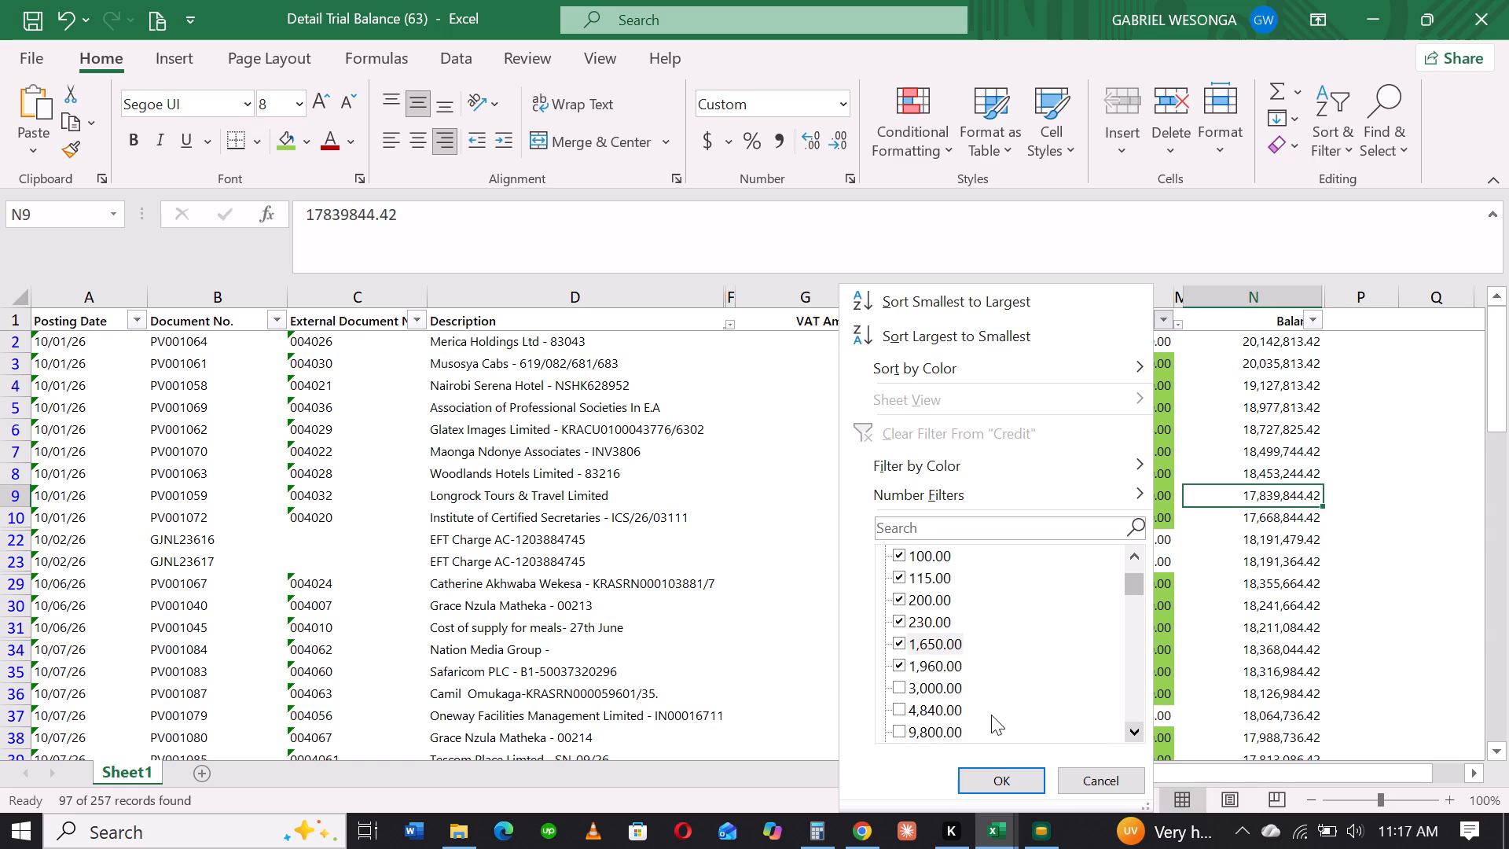
click(911, 664)
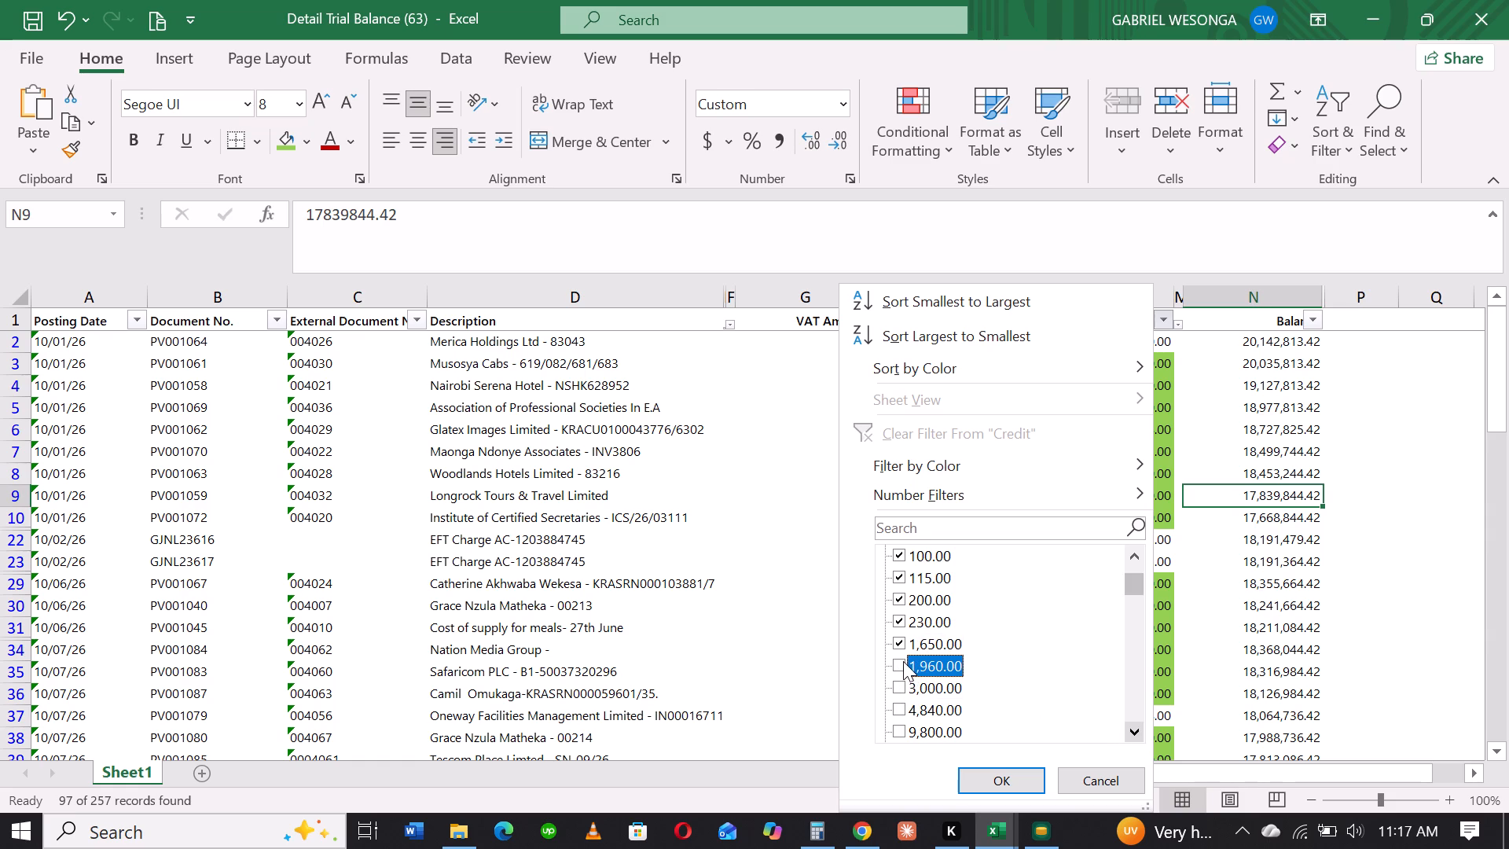
click(911, 640)
click(909, 663)
double_click(1134, 726)
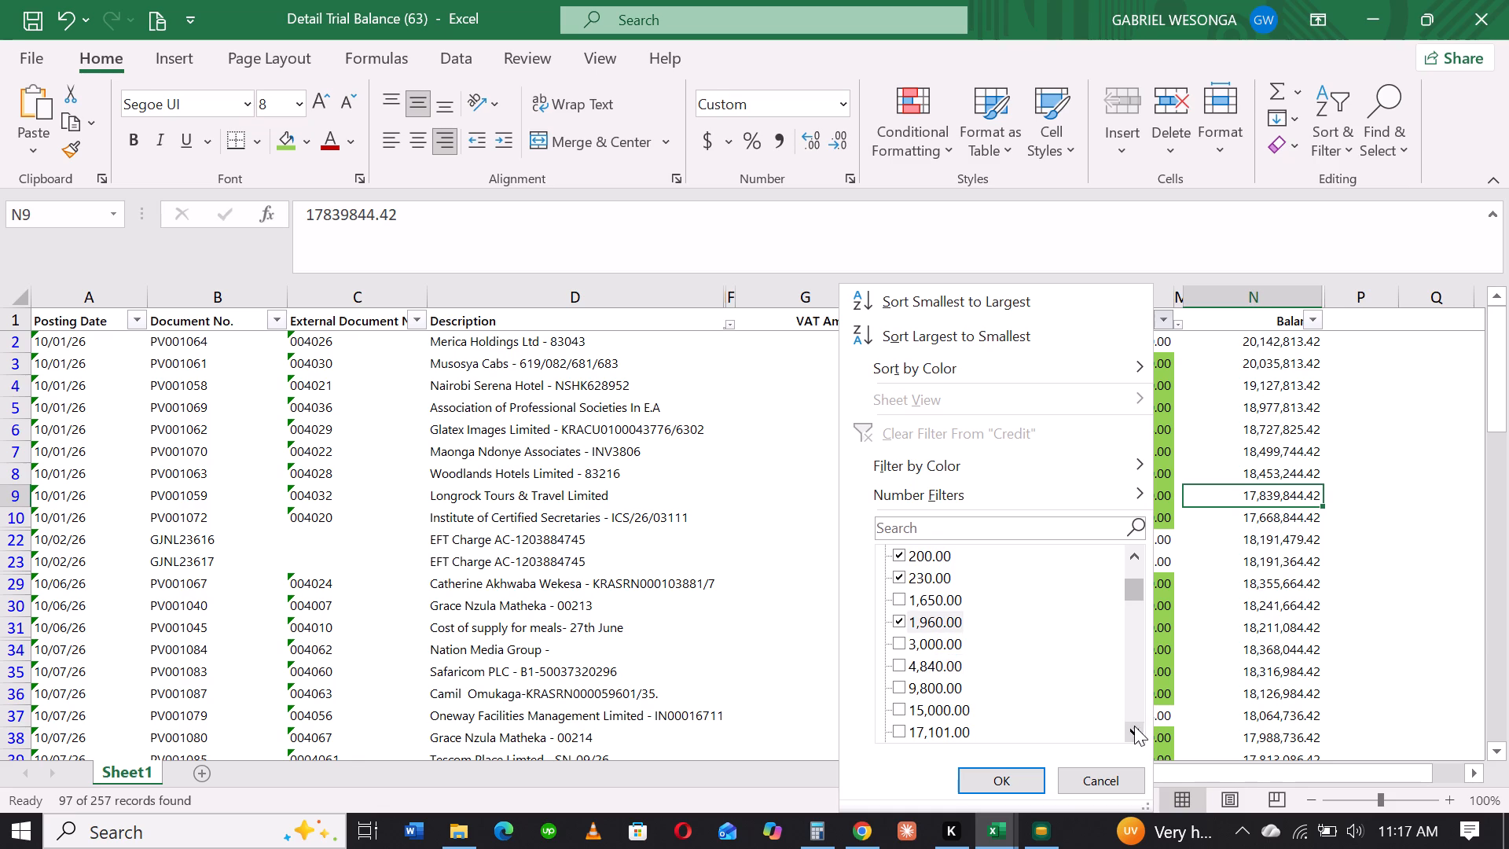
click(927, 686)
click(998, 766)
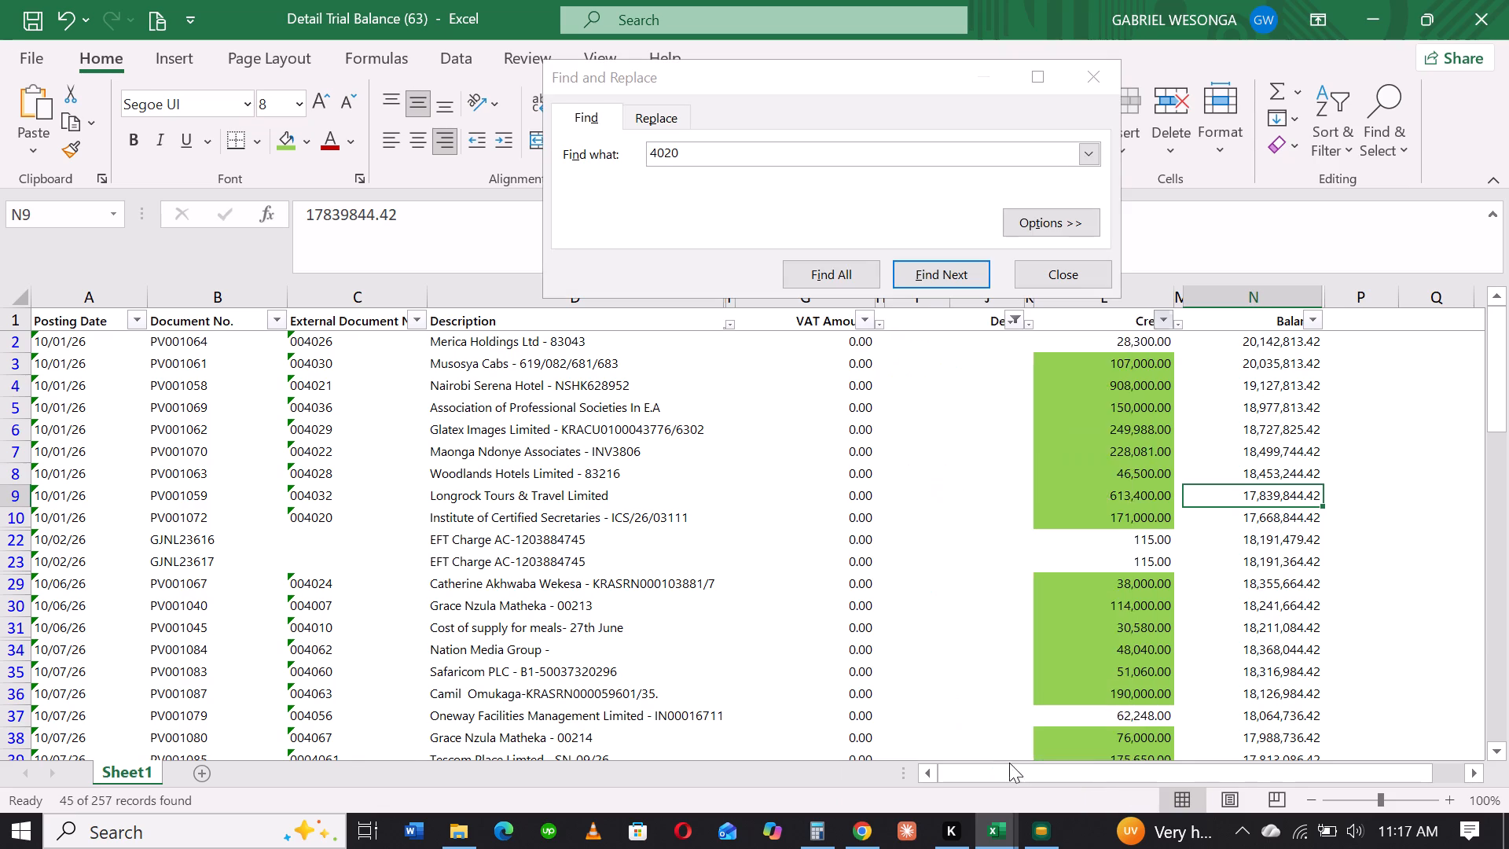
Fill all the filtered bank charge amounts in the Credit column green, down to the Ledger Fees in row 257.
drag(1151, 342, 1088, 848)
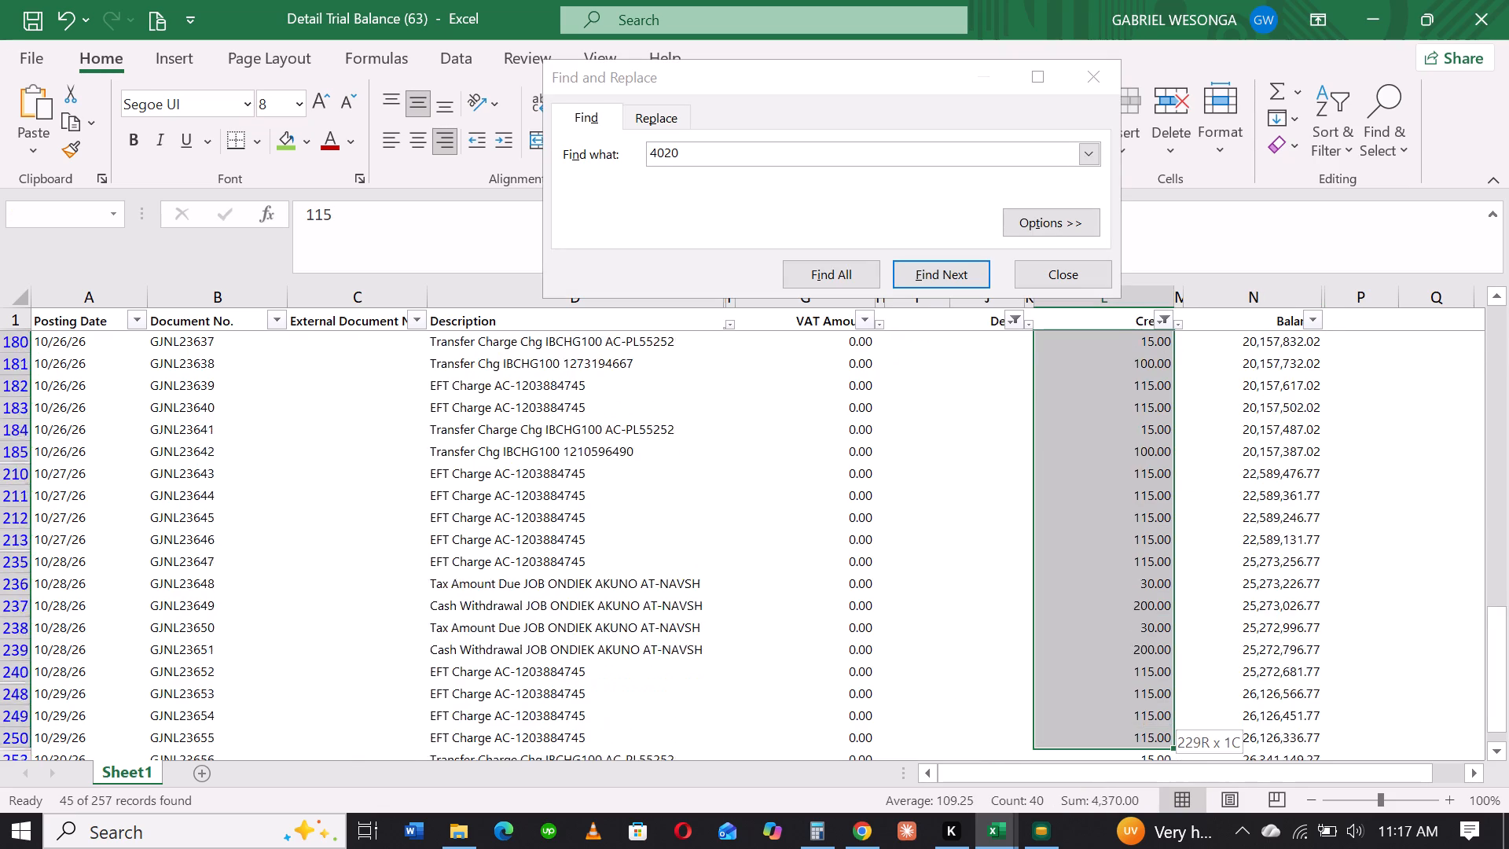
drag(1088, 848, 1137, 689)
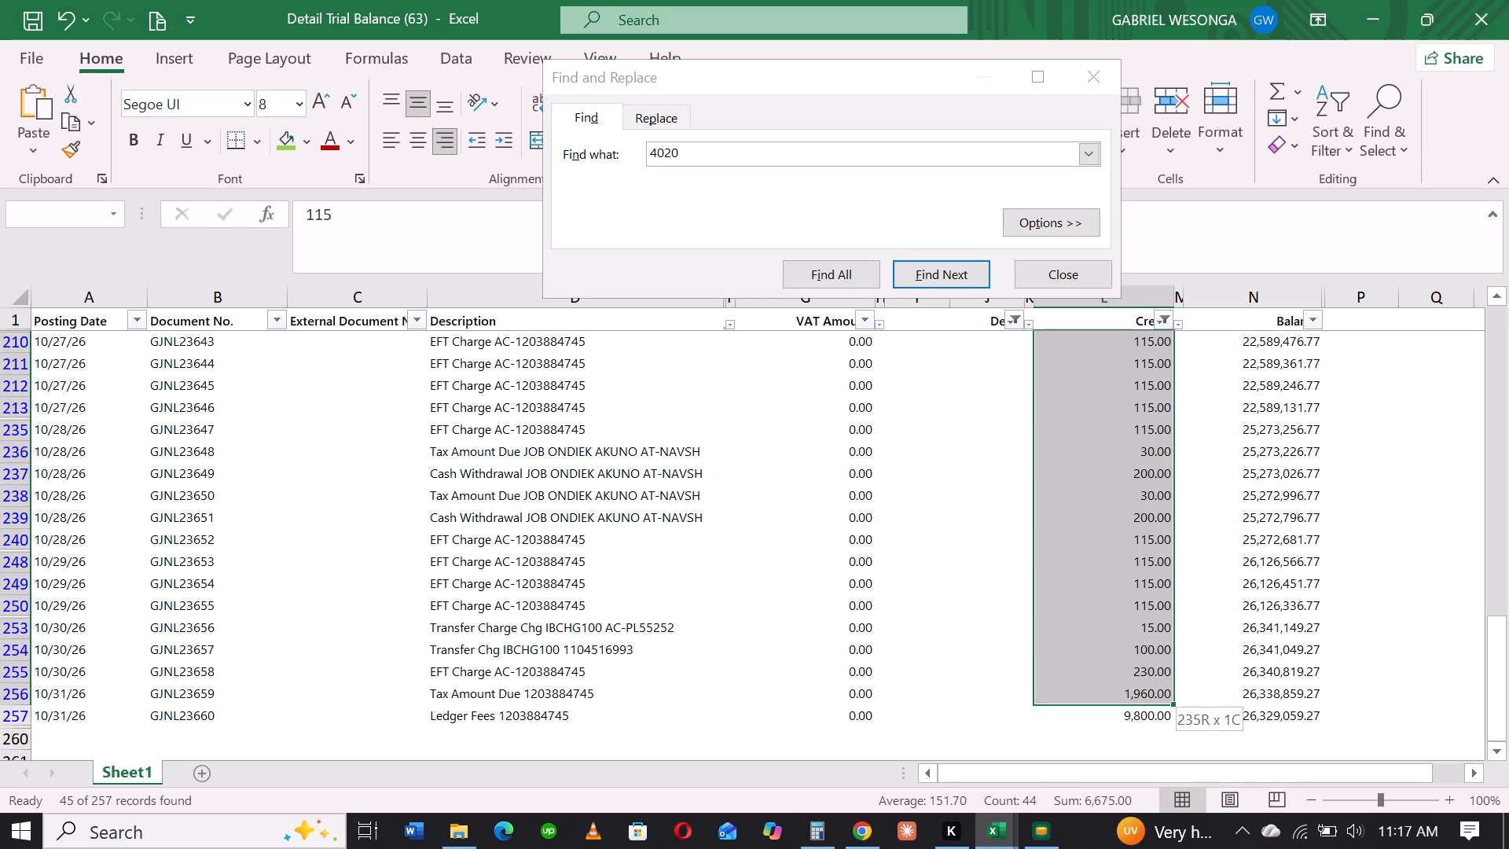
drag(1137, 689, 1137, 715)
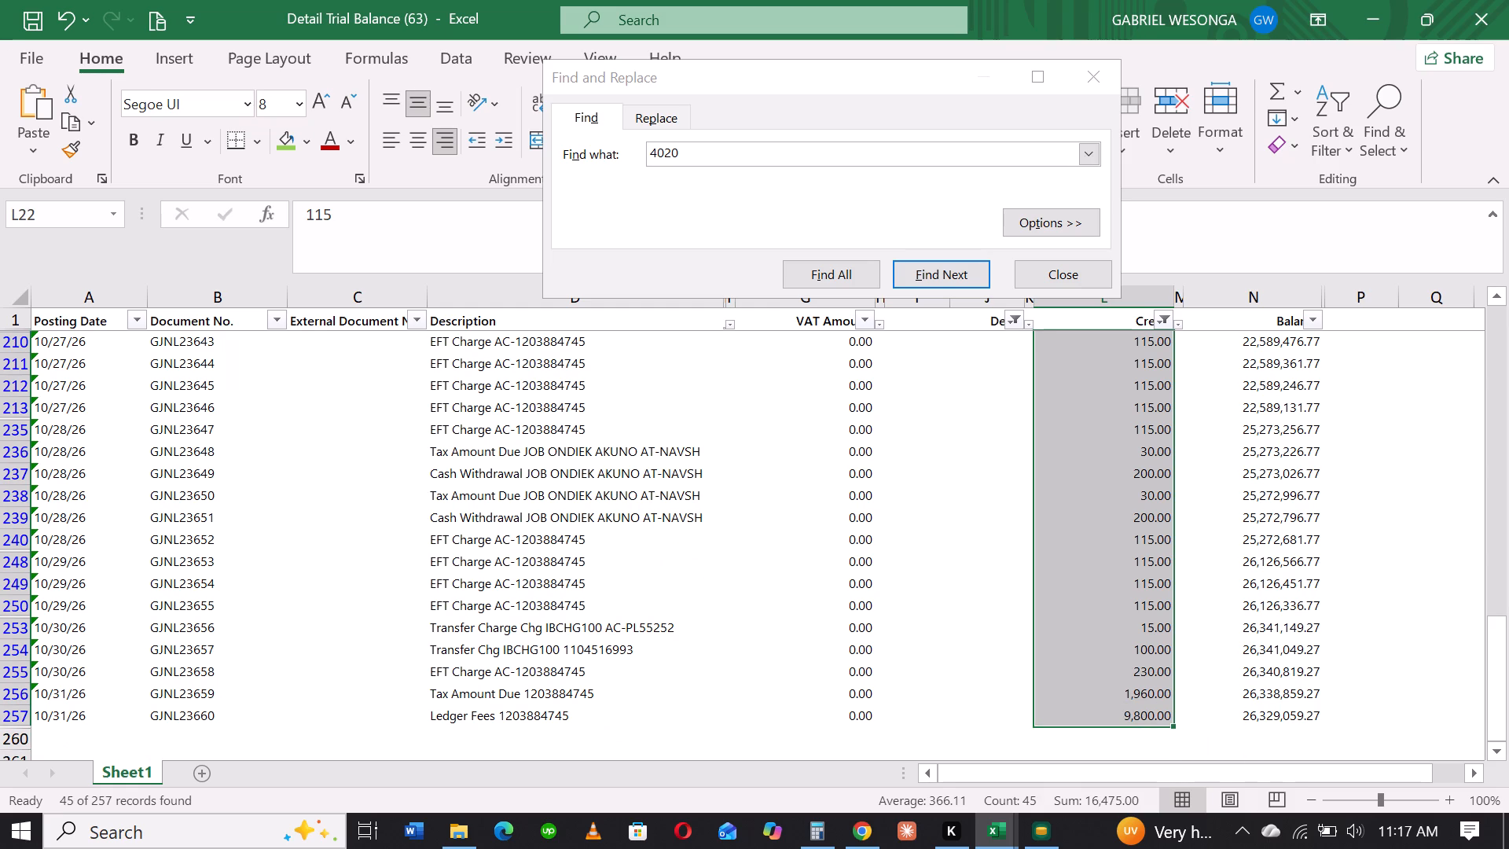
click(288, 145)
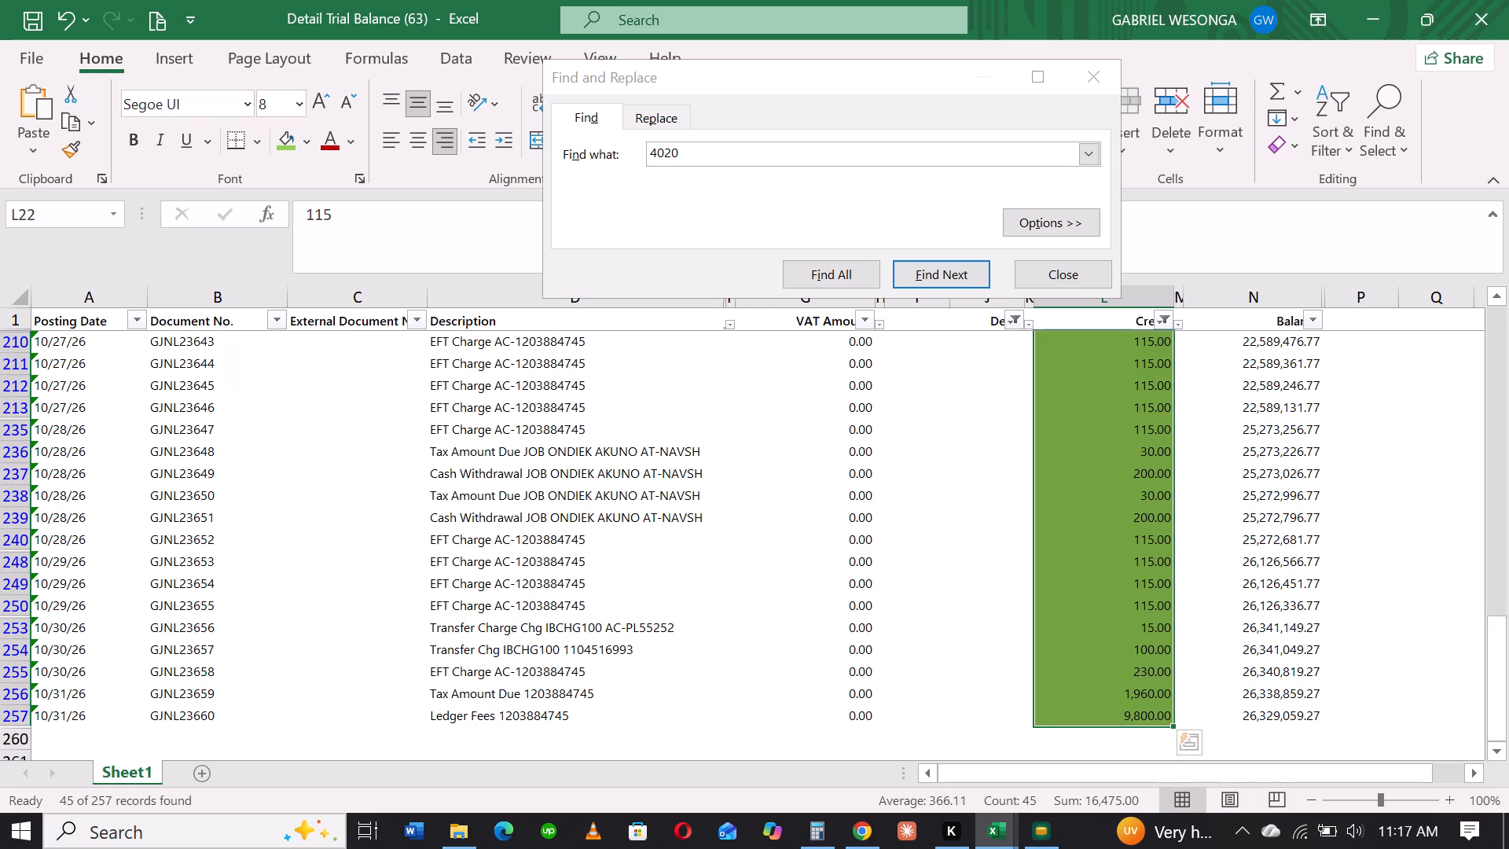
Clear the amount filter from the Credit column, keeping the Debit filter on.
drag(1494, 645, 1508, 427)
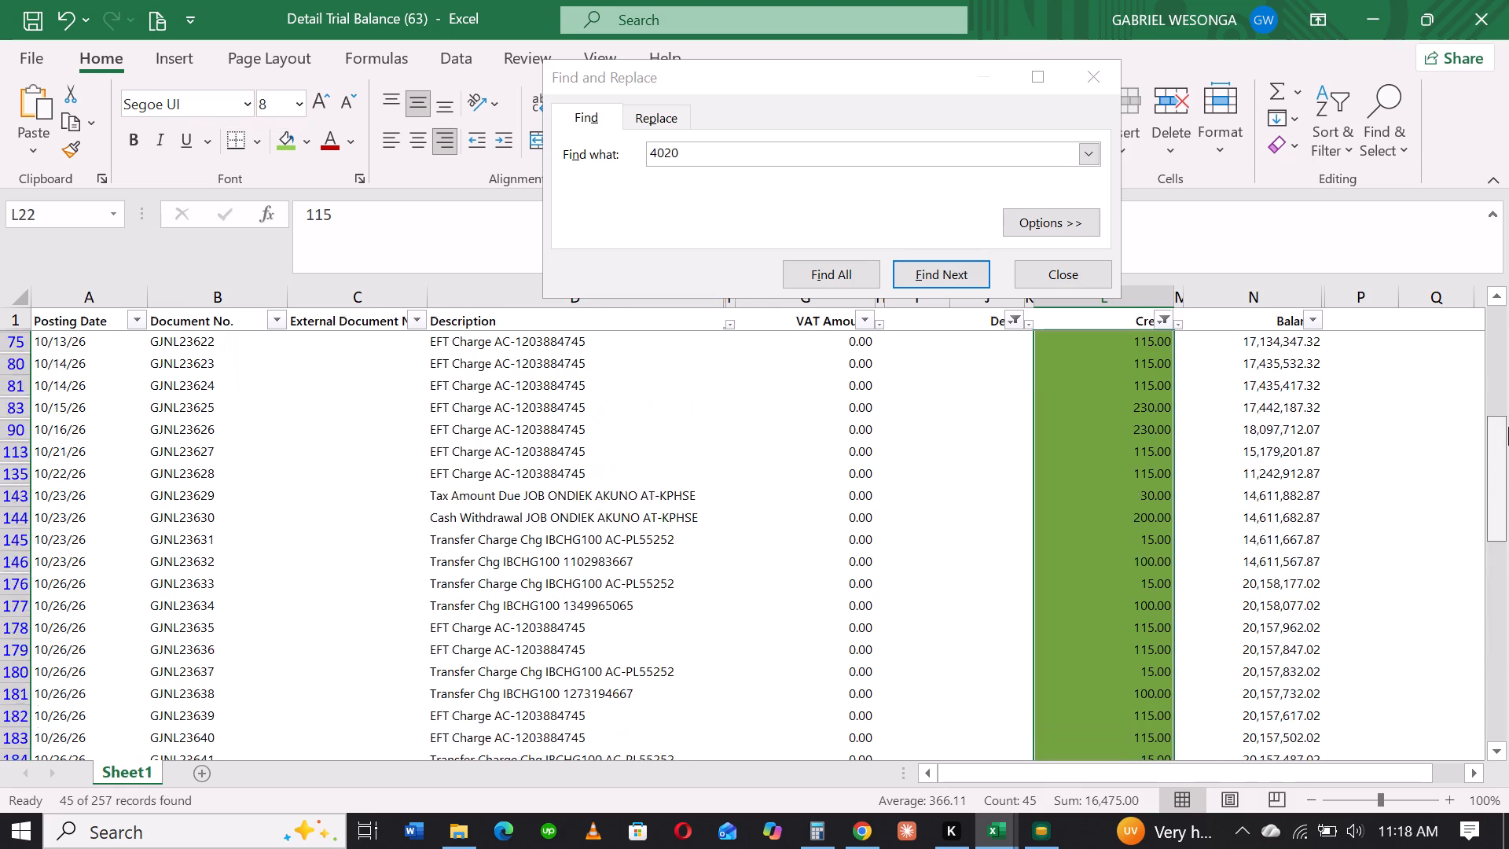
drag(1508, 427, 1508, 331)
click(1316, 447)
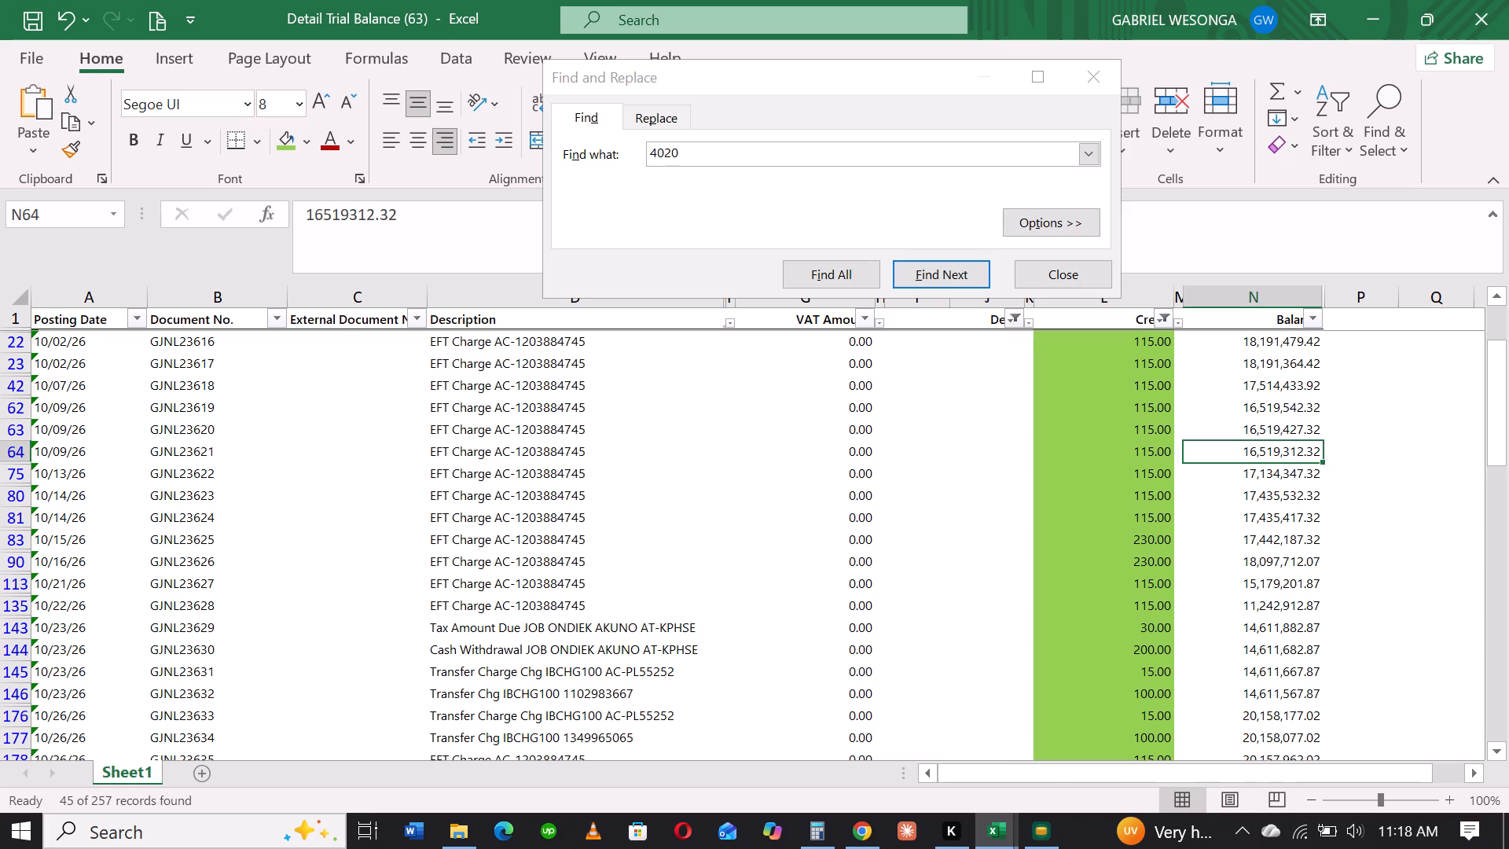
click(1157, 312)
click(928, 436)
click(1364, 483)
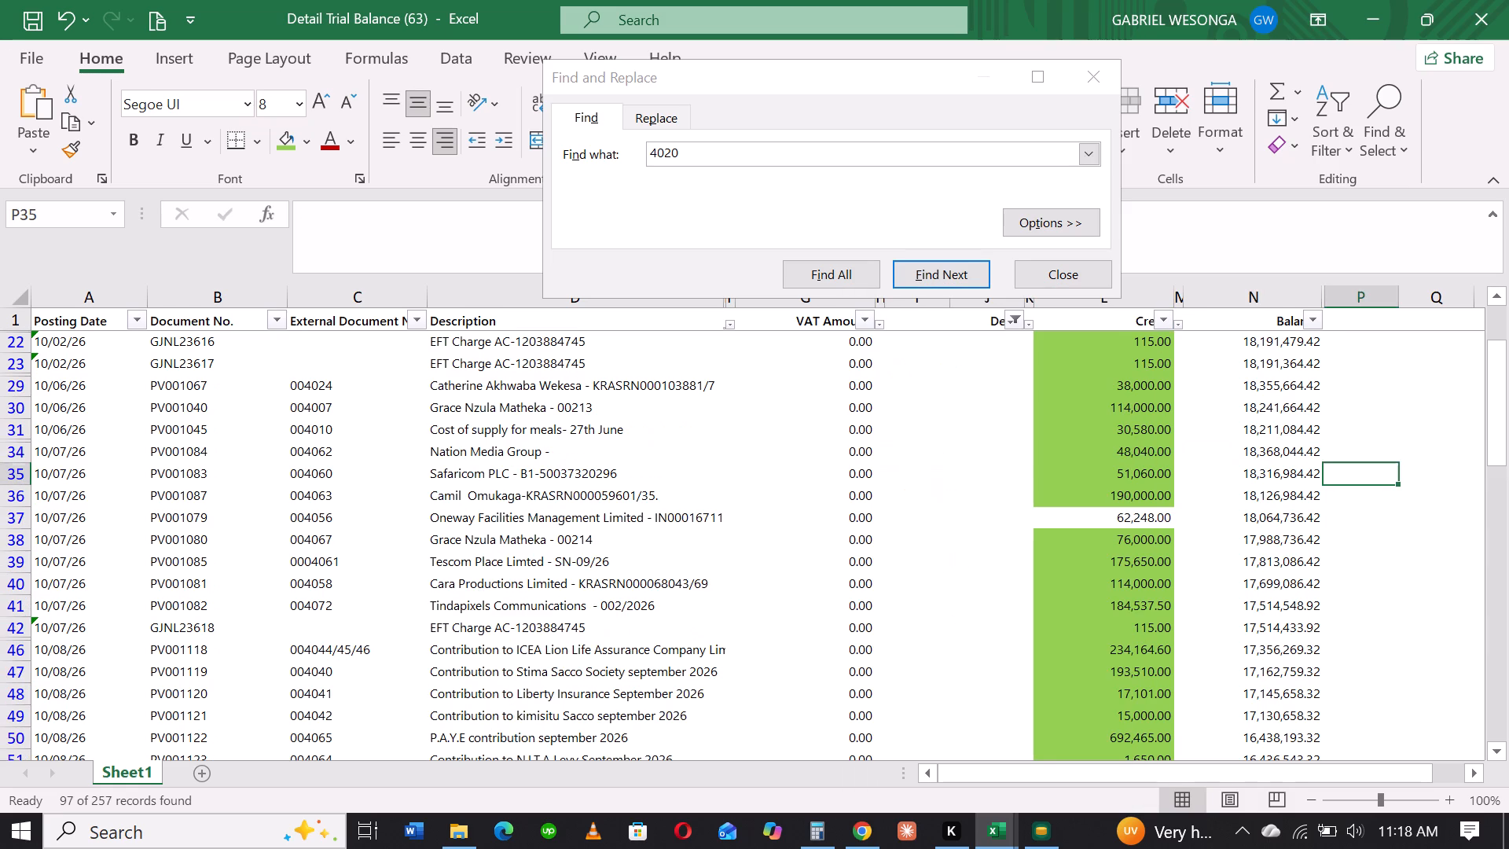
Filter the Credit column by cell colour to show only the payments with no fill.
click(1155, 317)
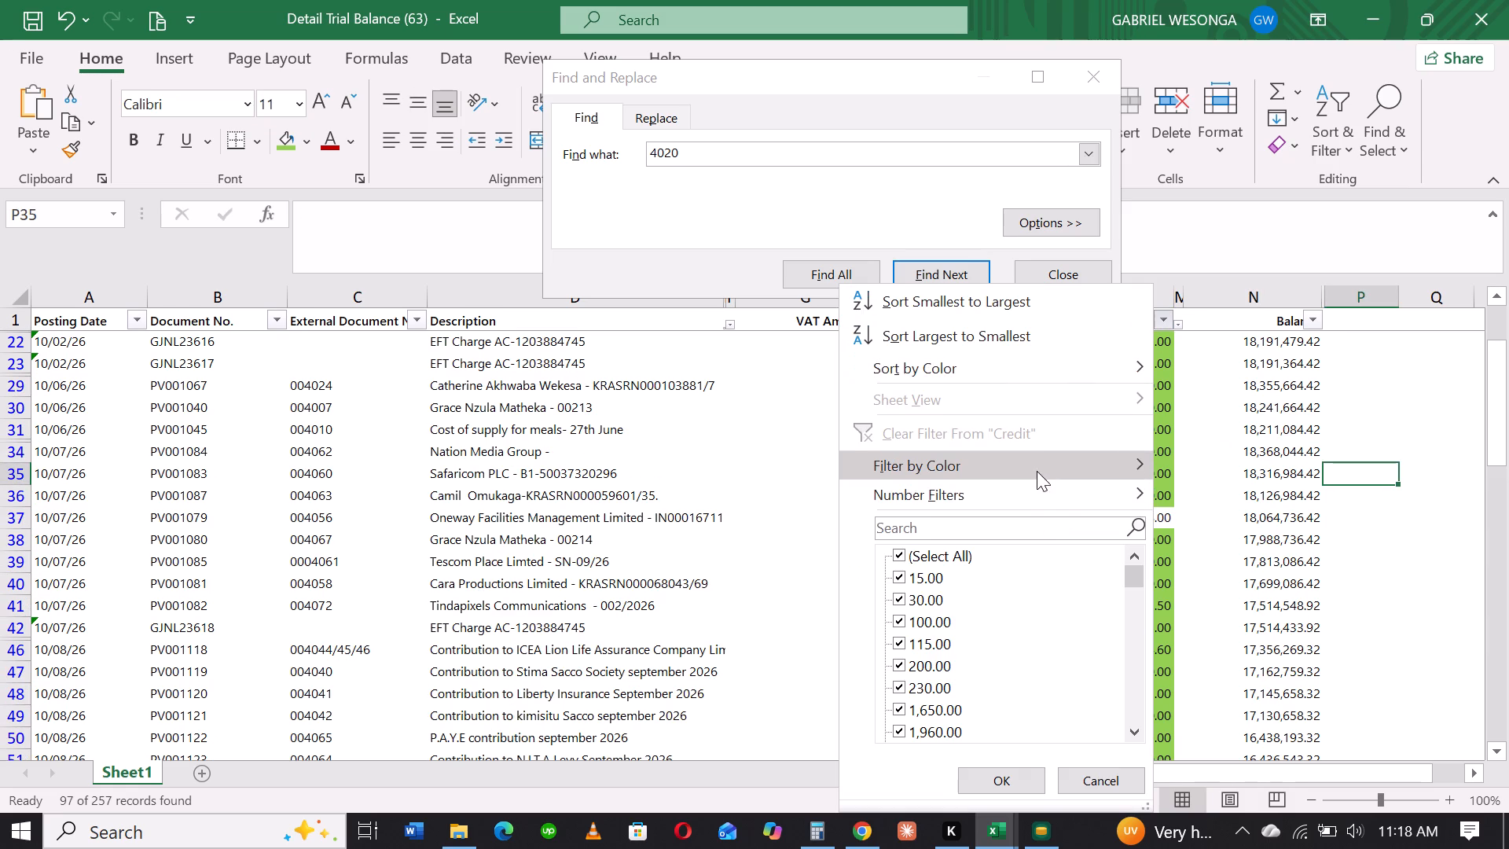
click(1037, 469)
click(1204, 527)
click(1314, 491)
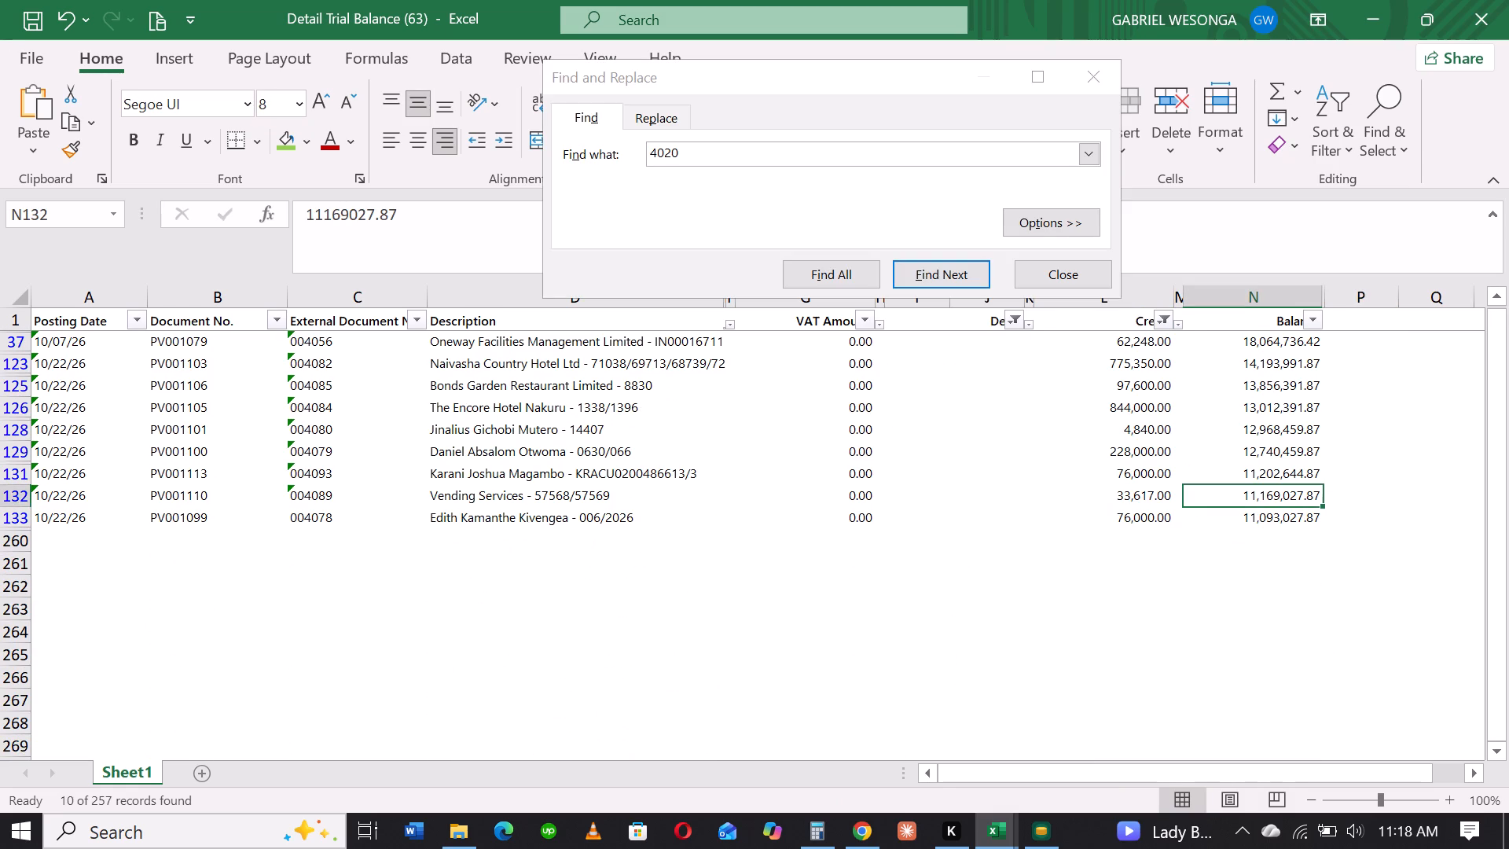
Select the unfilled credit amounts from document 004056 through document 004078 to check their total.
drag(1155, 340, 1118, 527)
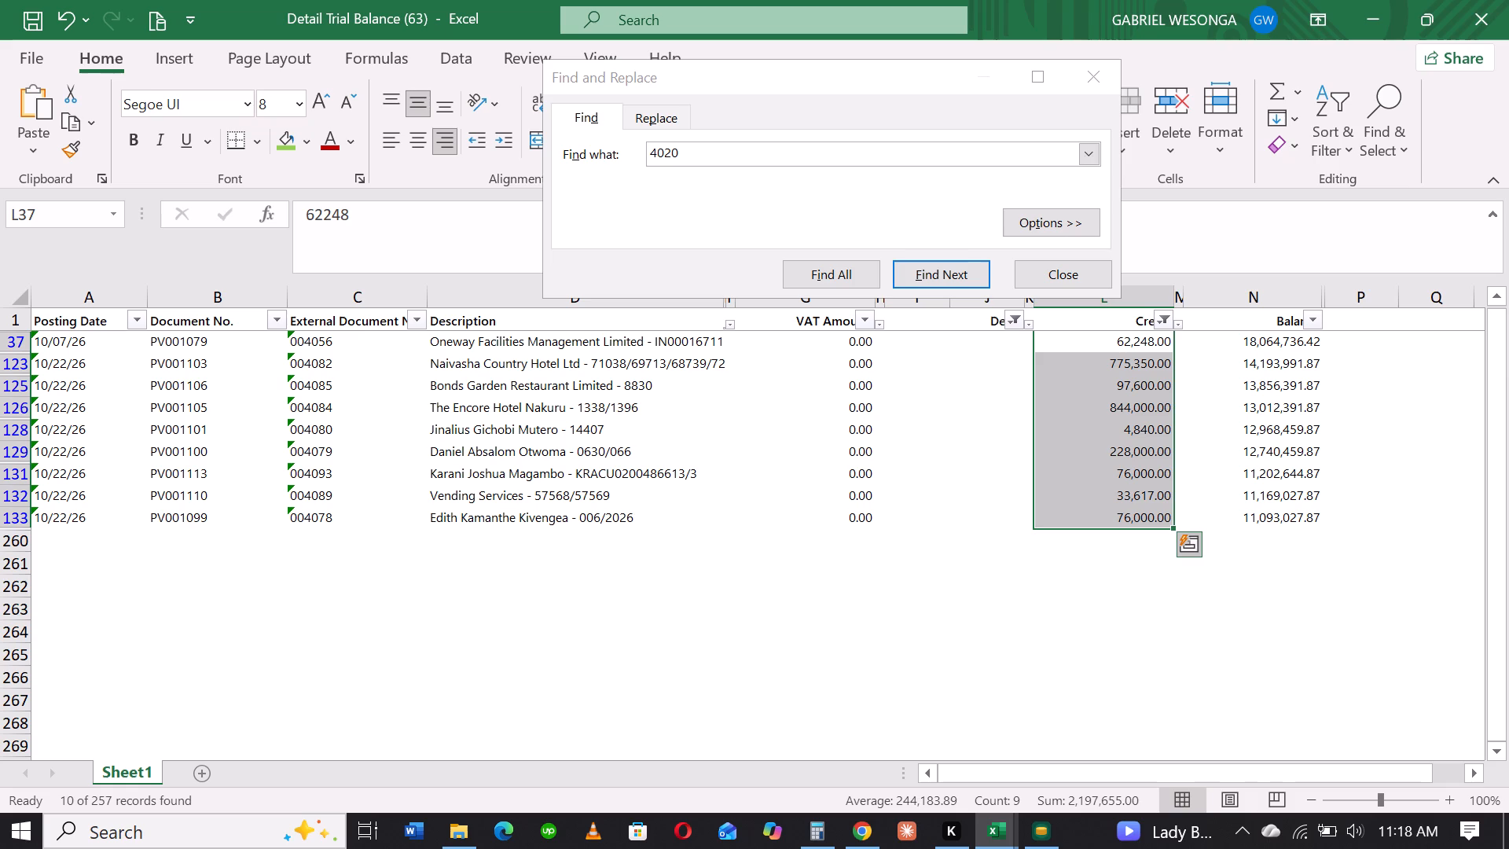